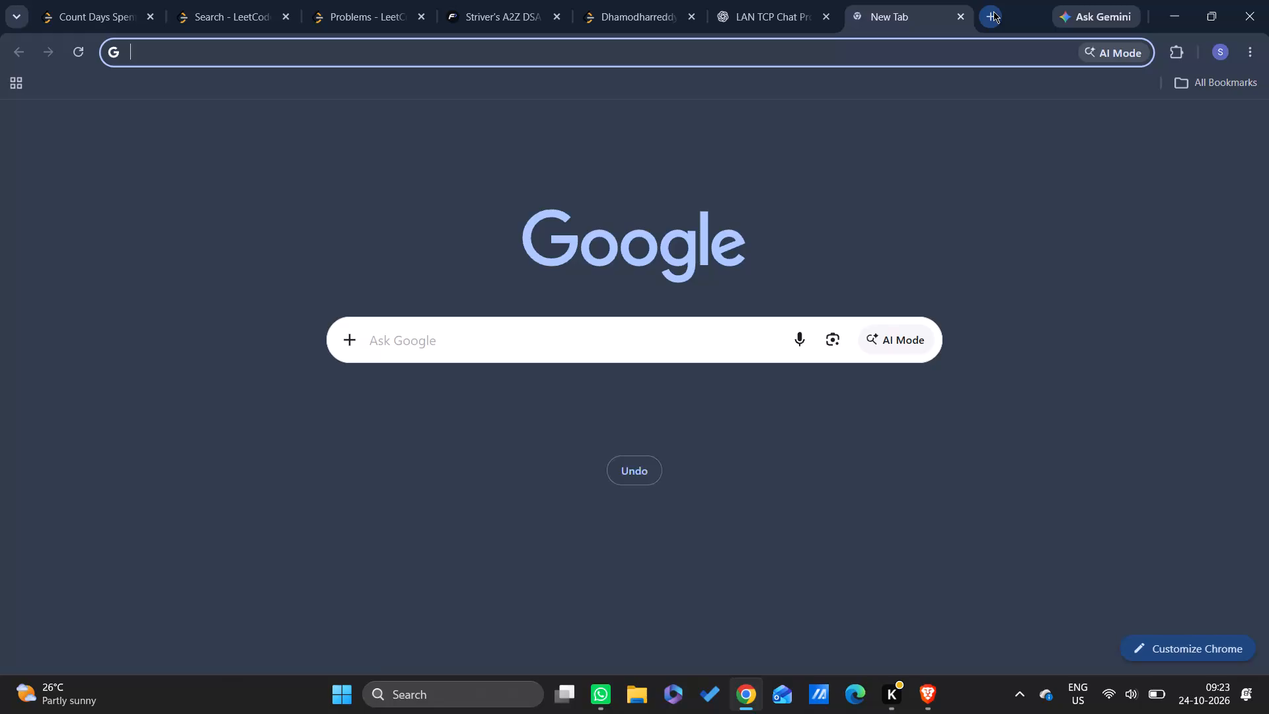
# Search for "pdf to word" and open the iLovePDF PDF to WORD converter page.
pyautogui.write('pdf to wr')
pyautogui.press('BackSpace')
pyautogui.write('ord')
pyautogui.press('Return')
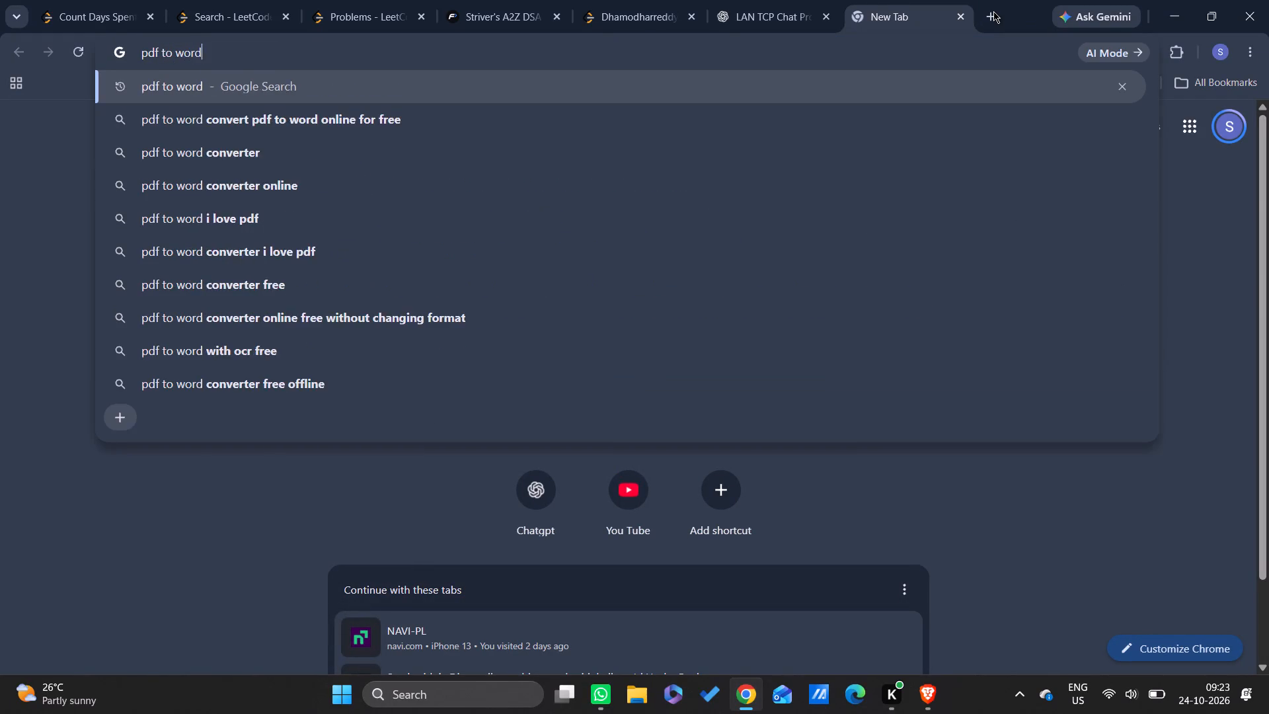
pyautogui.click(308, 254)
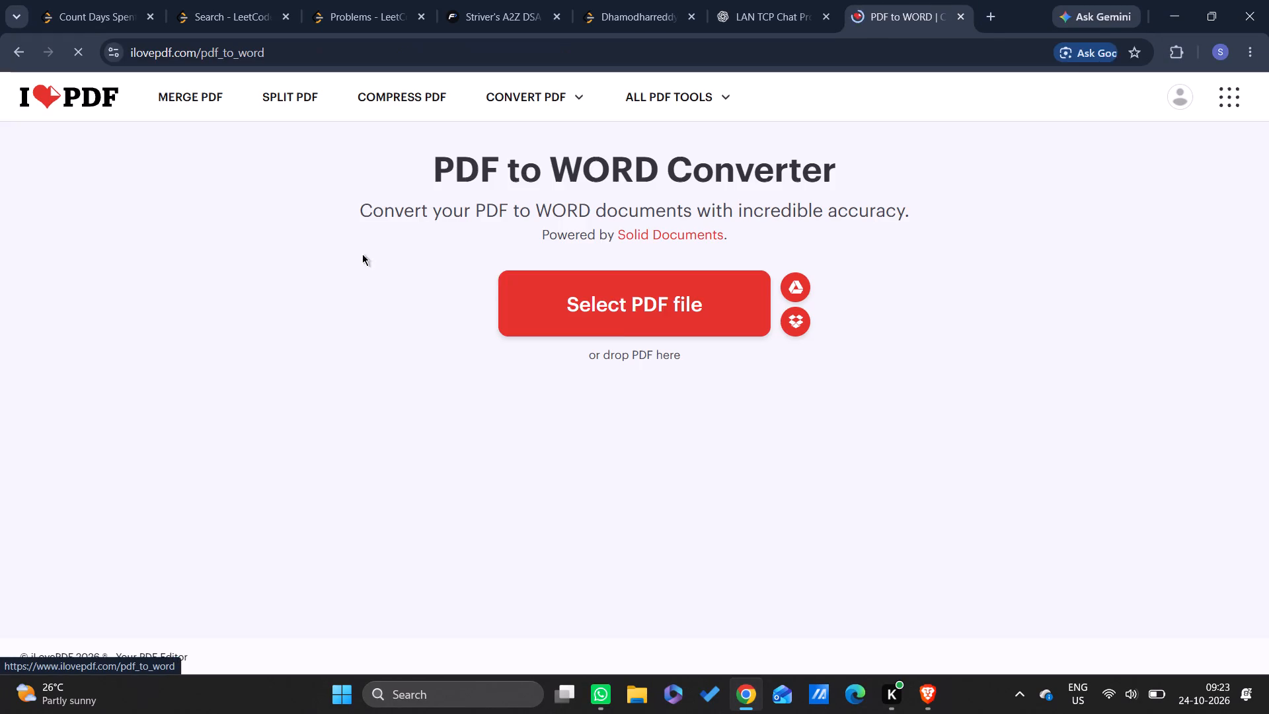
# Load the CN_REPORT_Chat PDF from the recent files into the converter.
pyautogui.click(597, 313)
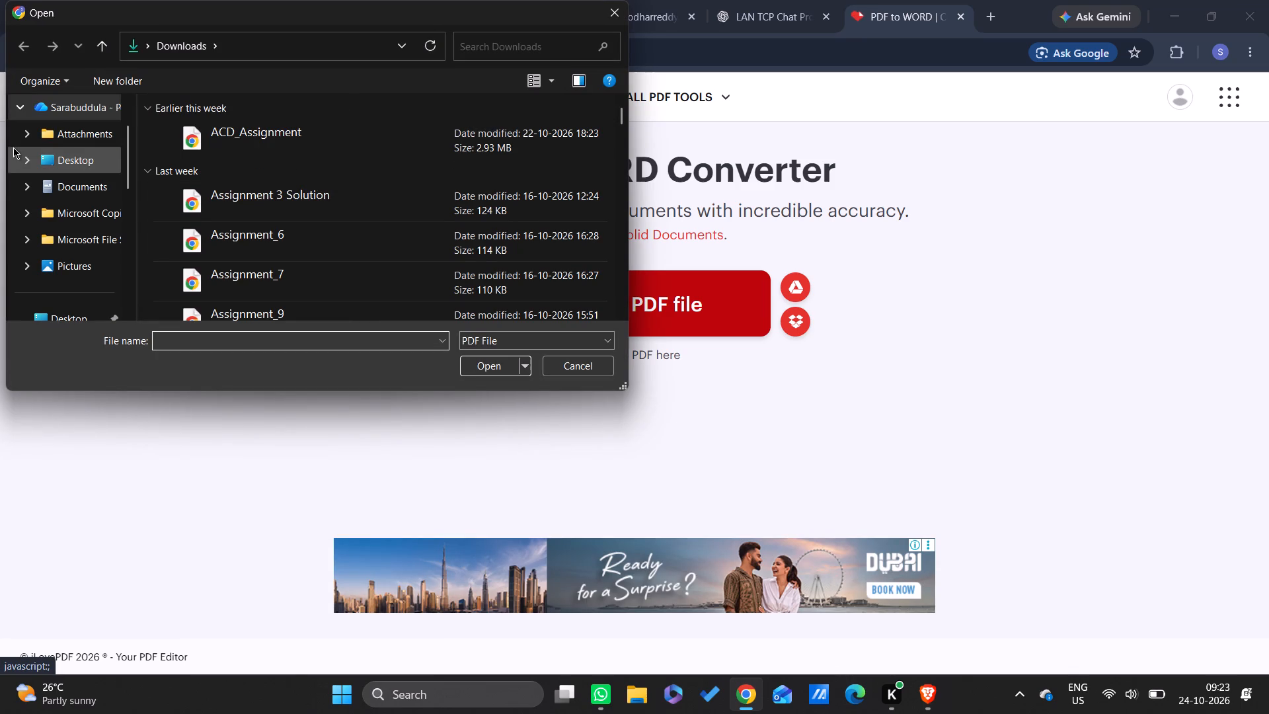
pyautogui.scroll(7, 13, 147)
pyautogui.click(89, 106)
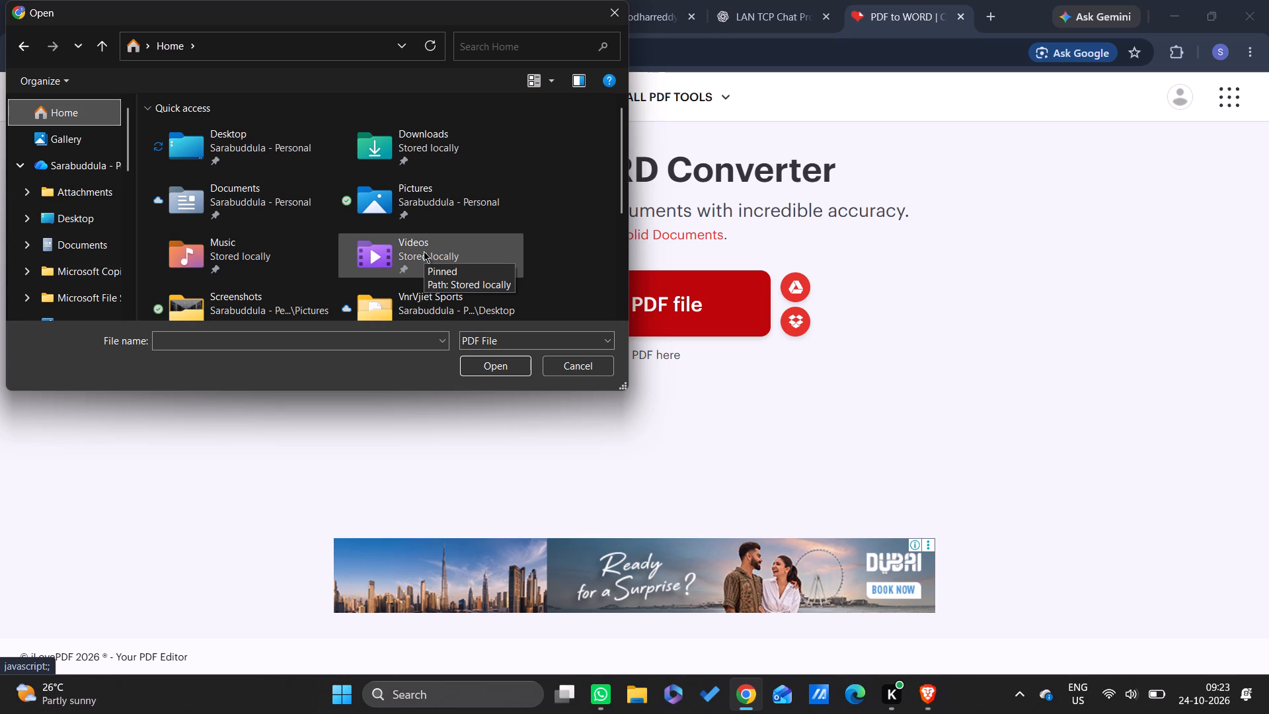
pyautogui.scroll(-1, 424, 251)
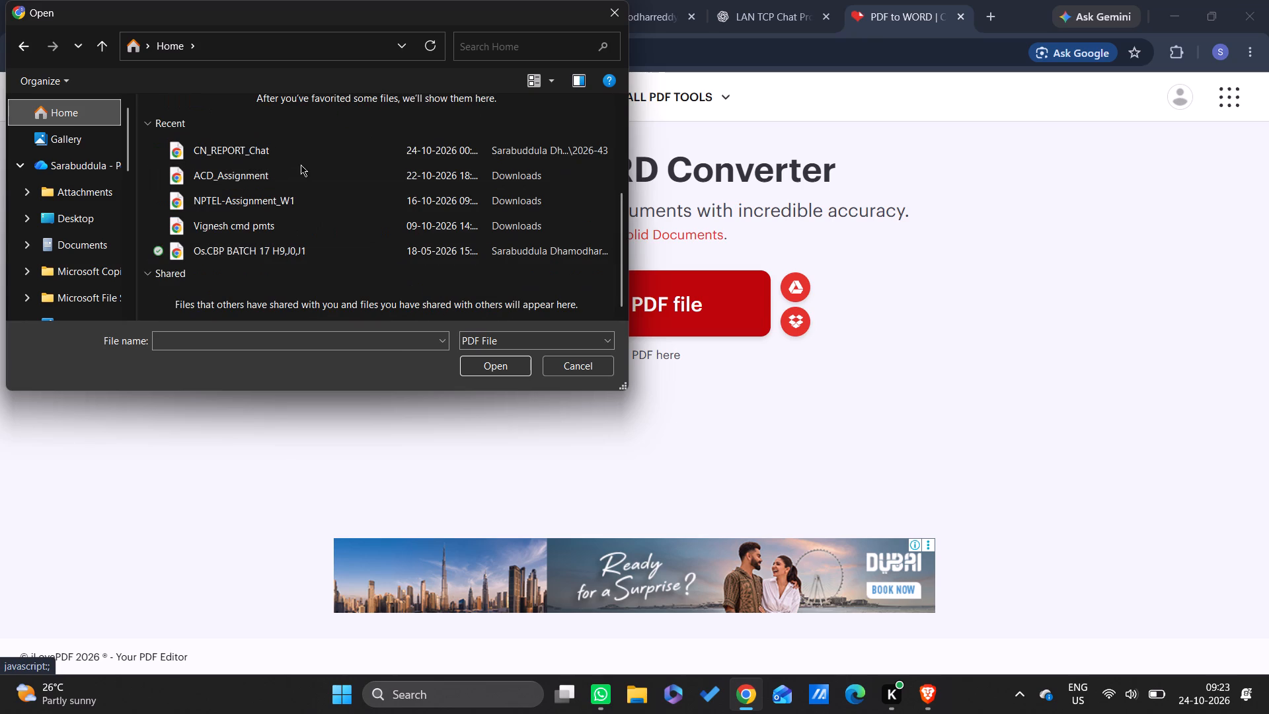
pyautogui.click(298, 147)
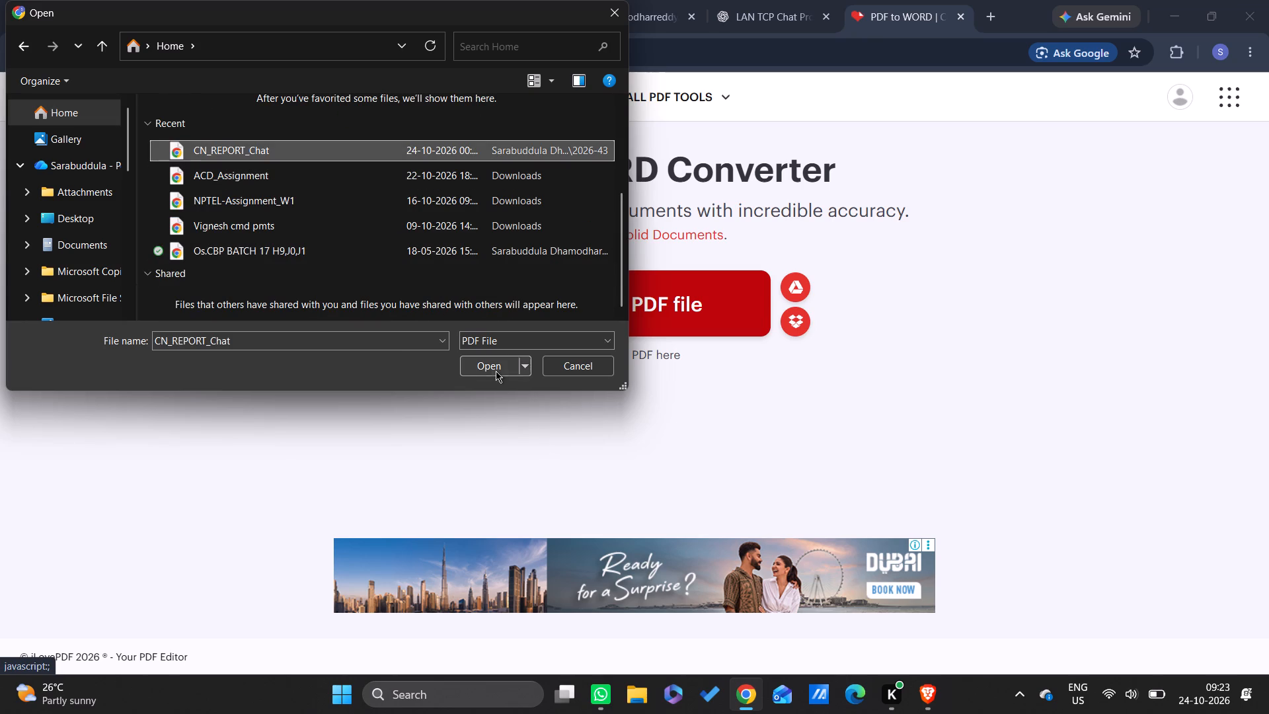
pyautogui.click(495, 370)
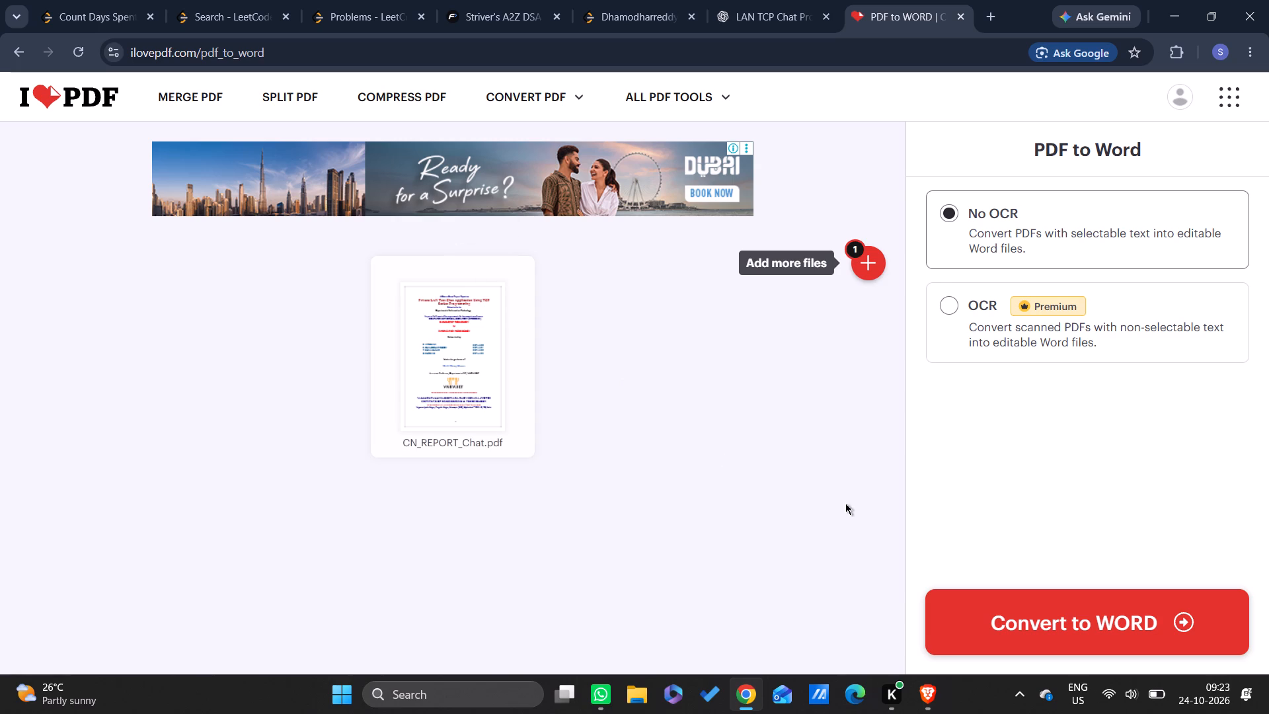
# Convert the PDF to WORD without OCR and download the resulting document.
pyautogui.click(1071, 629)
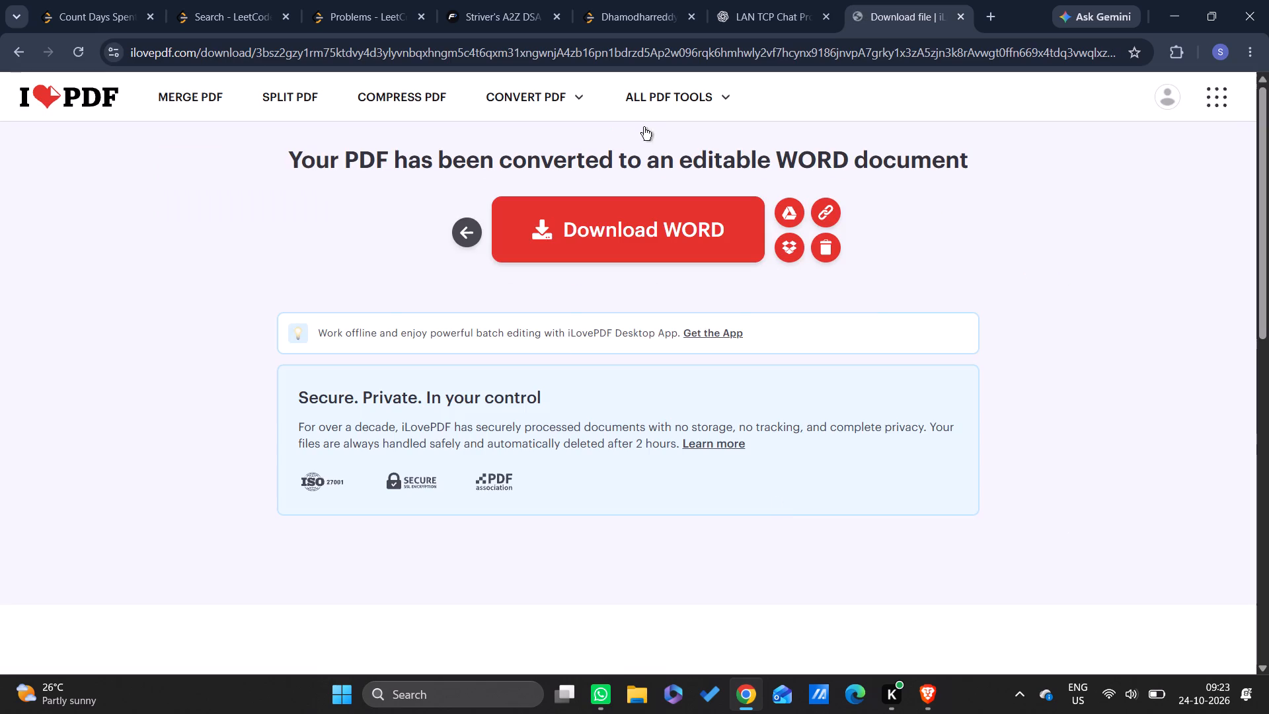
pyautogui.click(664, 253)
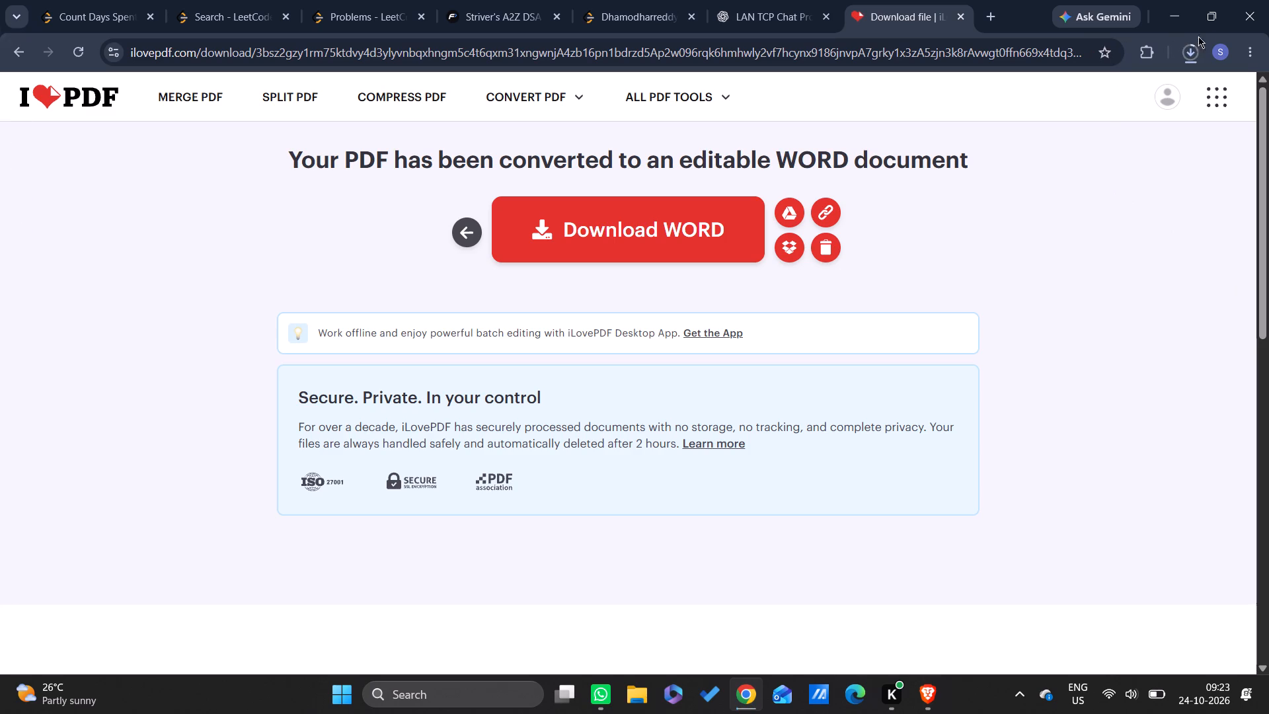
# Open the downloaded CN_REPORT_Chat.docx in Microsoft Word and enable editing.
pyautogui.click(1189, 48)
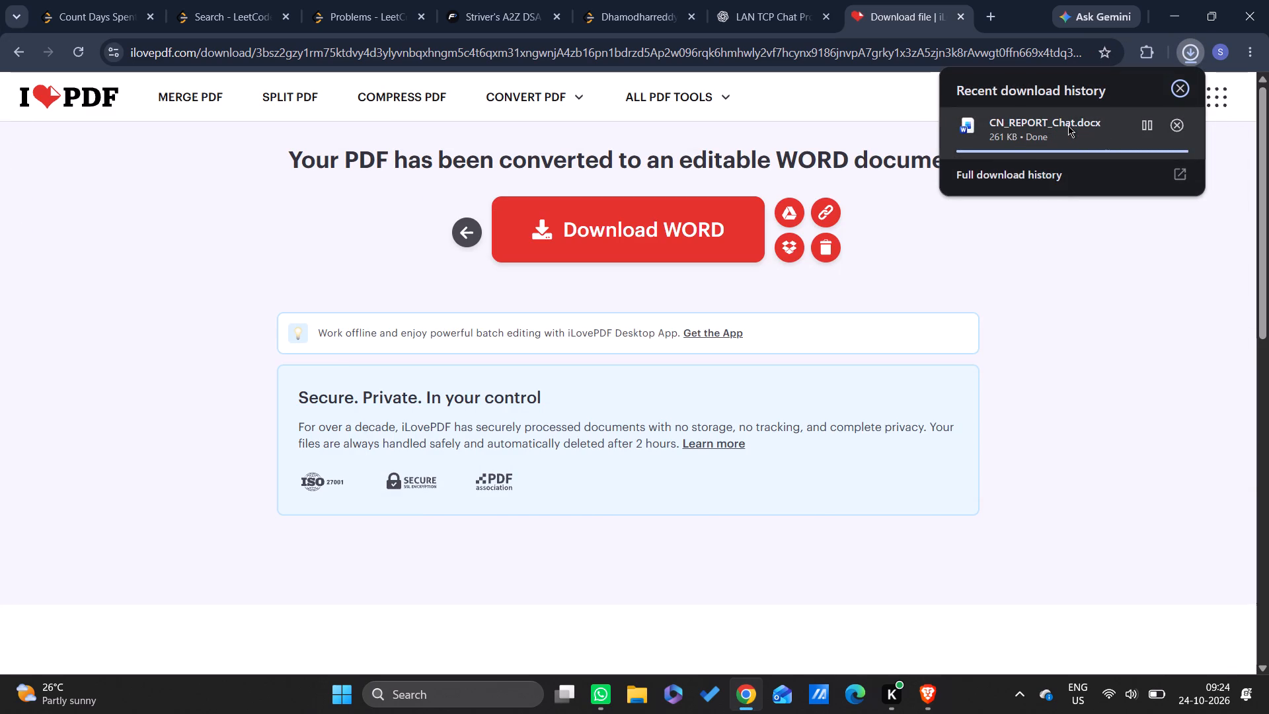
pyautogui.doubleClick(1068, 126)
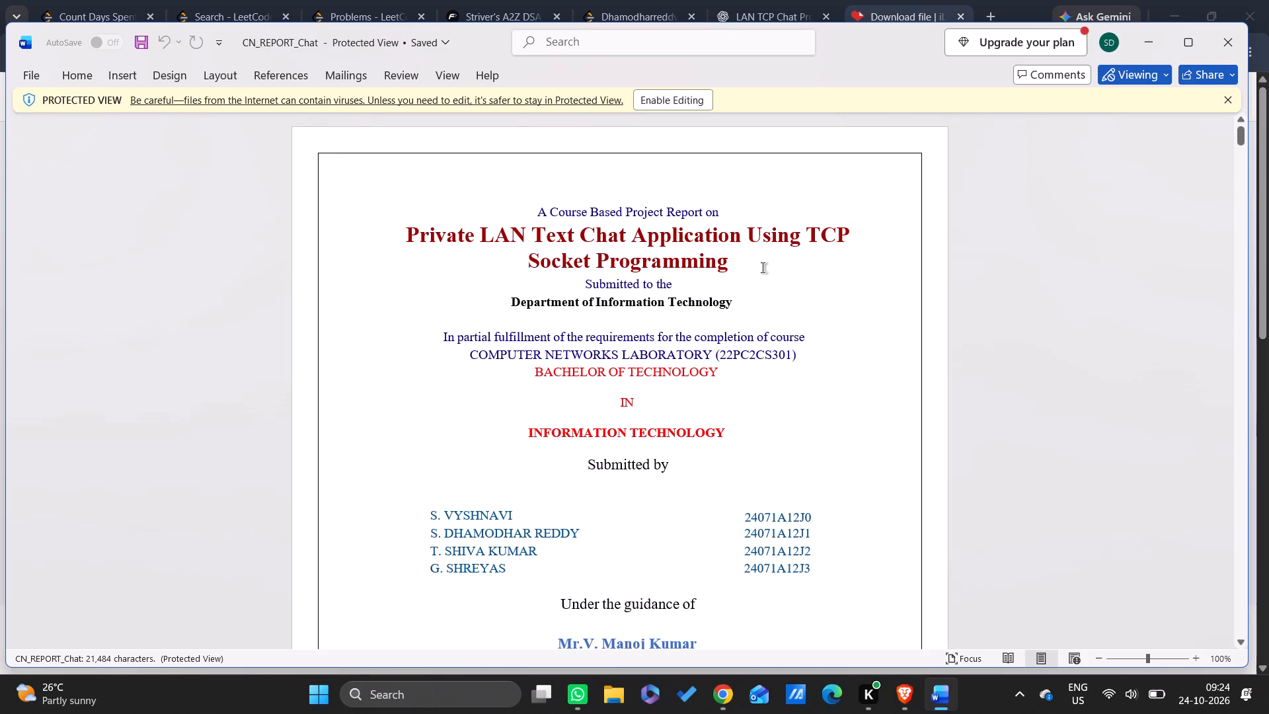
pyautogui.click(669, 104)
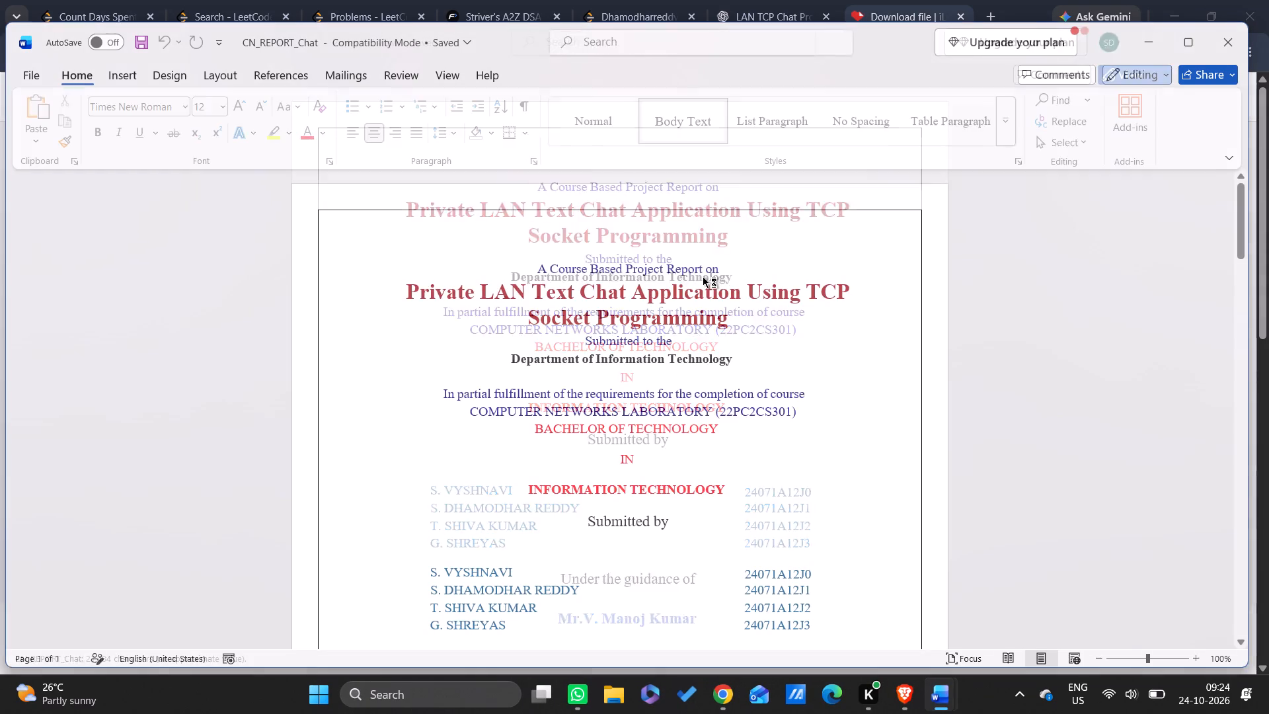
# Look through the converted report from the cover page to the references to check its page layout.
pyautogui.scroll(-20, 703, 276)
pyautogui.scroll(-1, 703, 276)
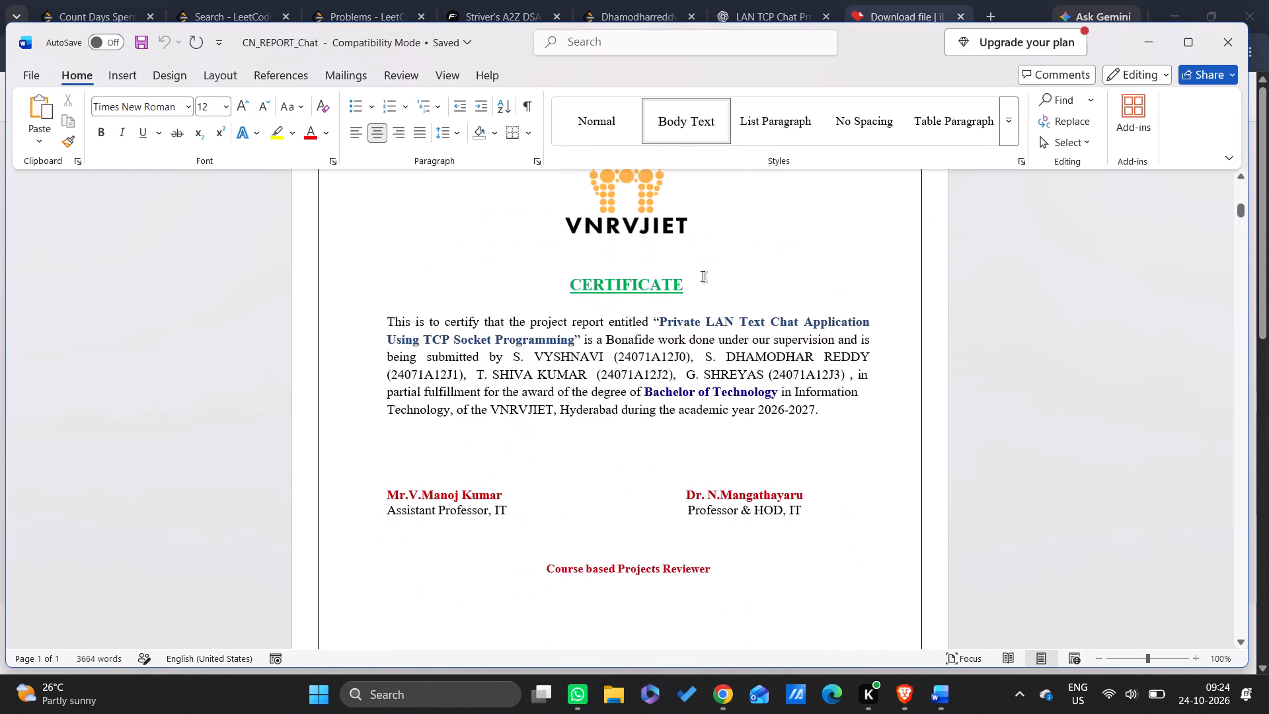
pyautogui.scroll(-2, 703, 276)
pyautogui.scroll(1, 703, 276)
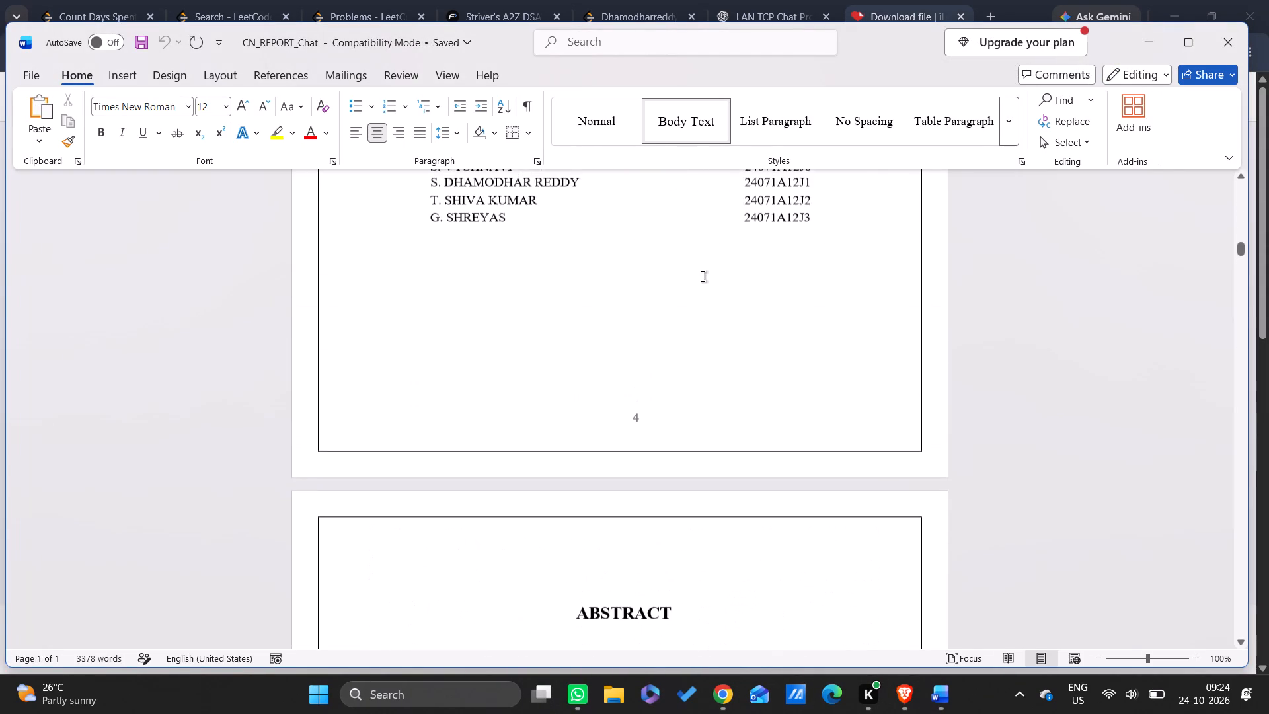
pyautogui.scroll(1, 703, 276)
pyautogui.scroll(1, 725, 367)
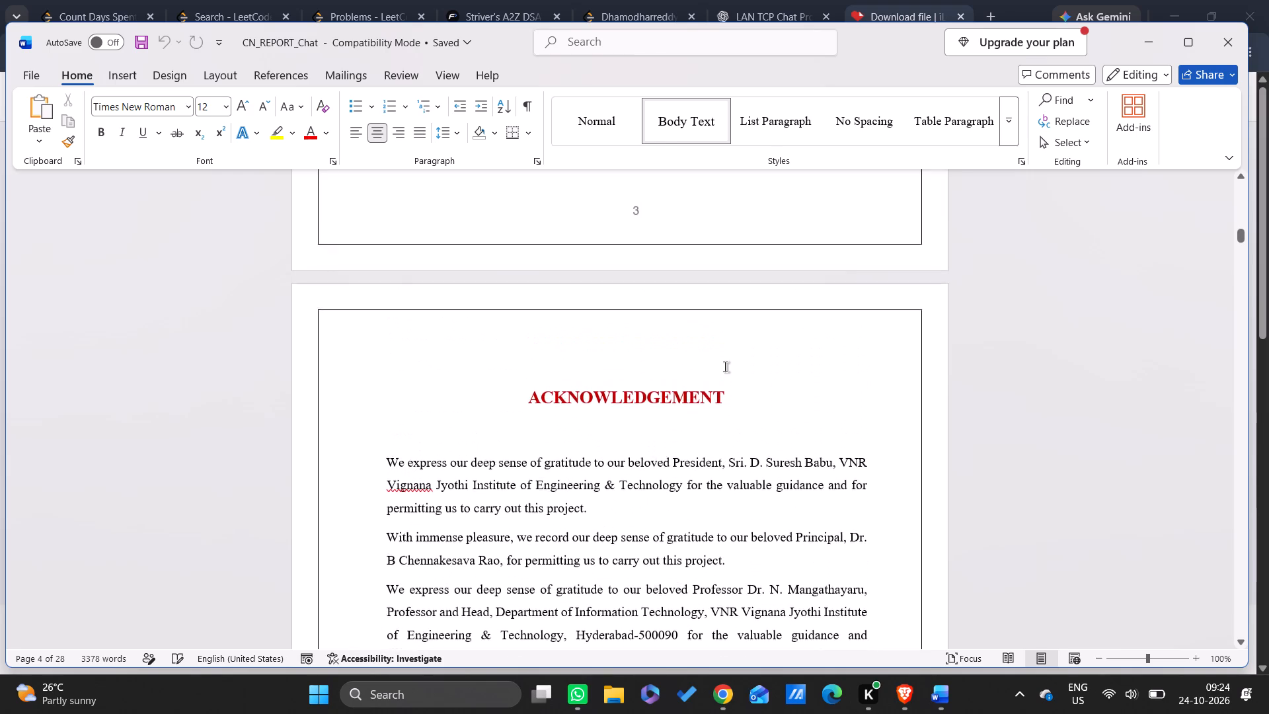
pyautogui.scroll(-20, 725, 367)
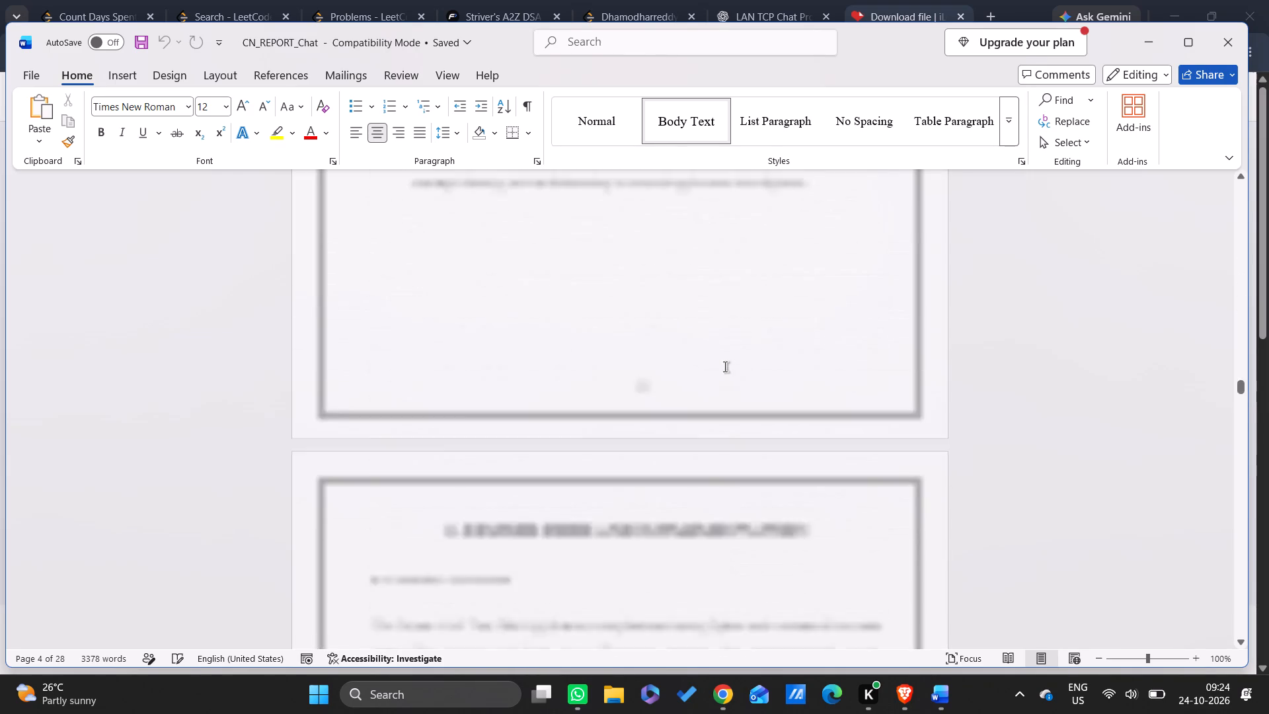
pyautogui.scroll(-20, 725, 367)
pyautogui.scroll(-1, 725, 367)
pyautogui.scroll(2, 725, 367)
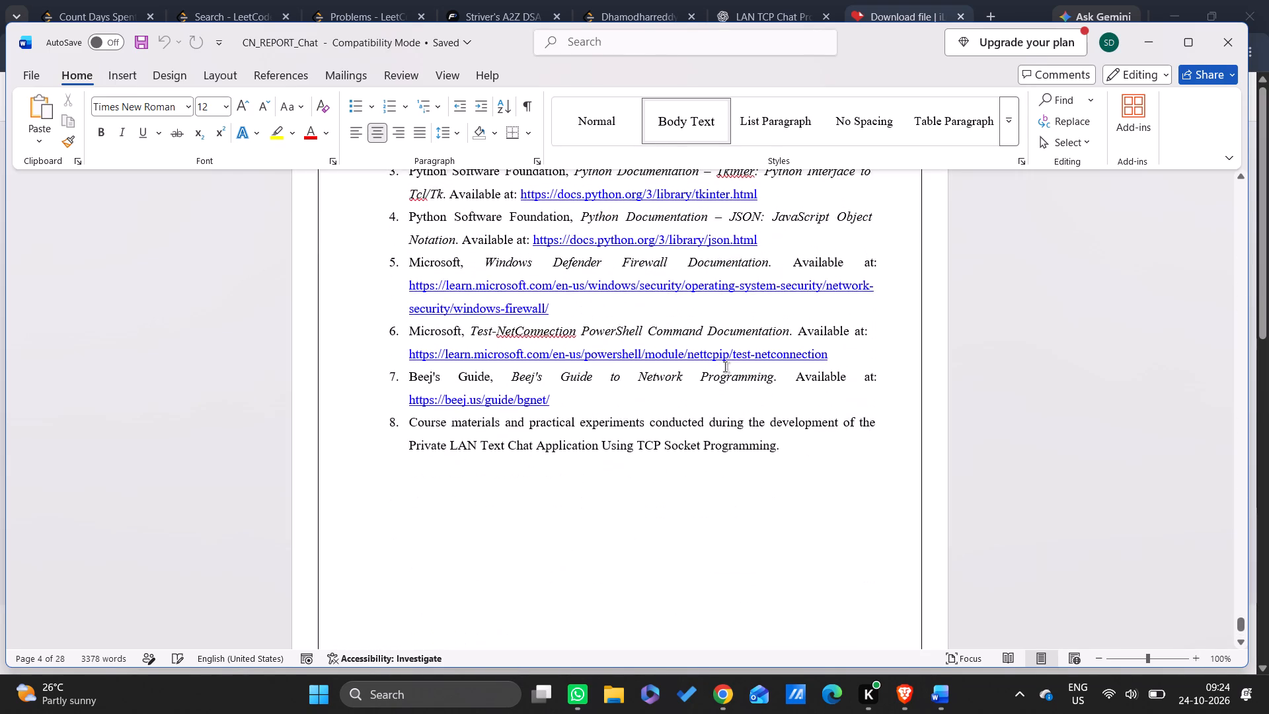
pyautogui.scroll(5, 725, 367)
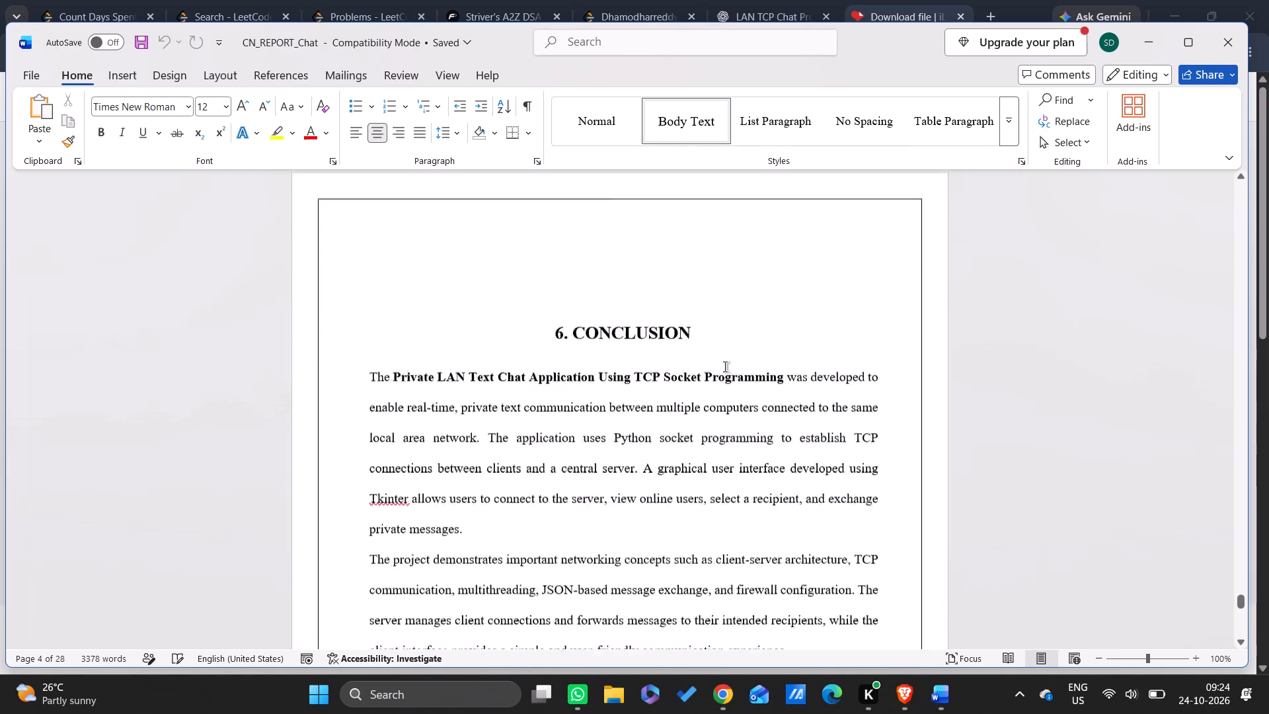
# Delete the selected blank paragraph space above the "6. CONCLUSION" heading.
pyautogui.scroll(-1, 725, 367)
pyautogui.moveTo(625, 344); pyautogui.dragTo(554, 274)
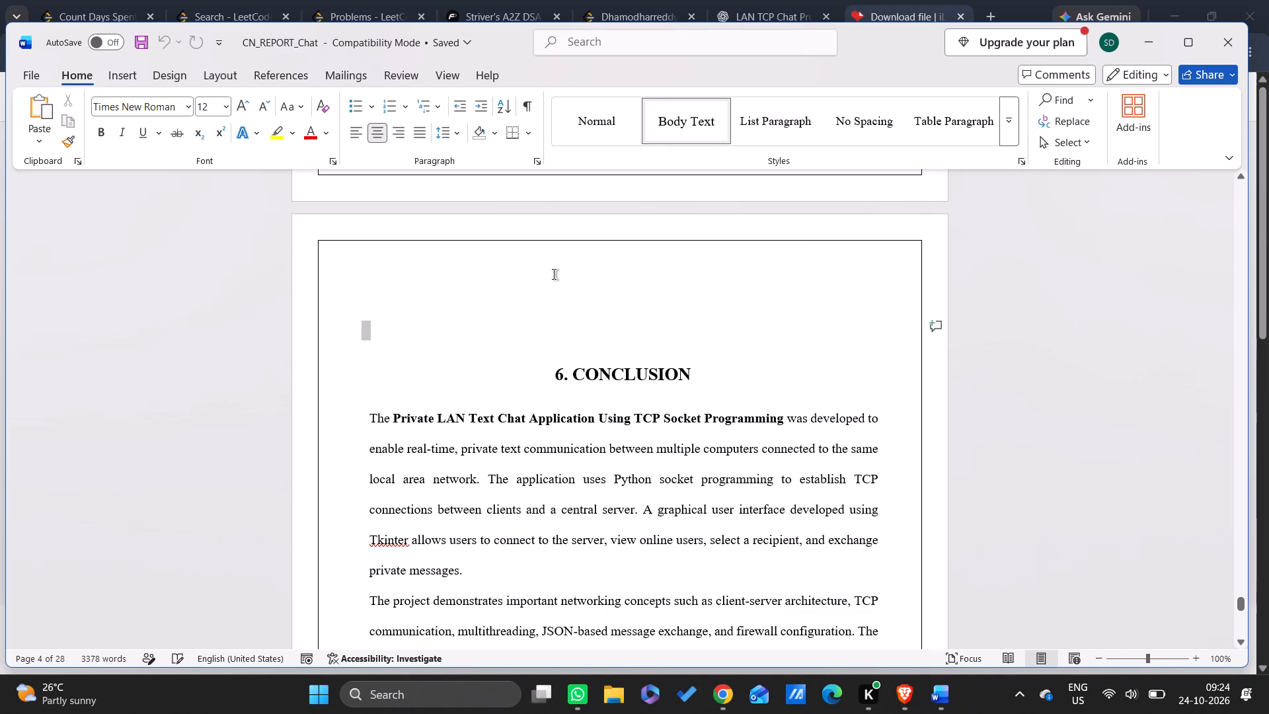
pyautogui.moveTo(554, 274); pyautogui.dragTo(554, 275)
pyautogui.press('BackSpace')
pyautogui.press('BackSpace')
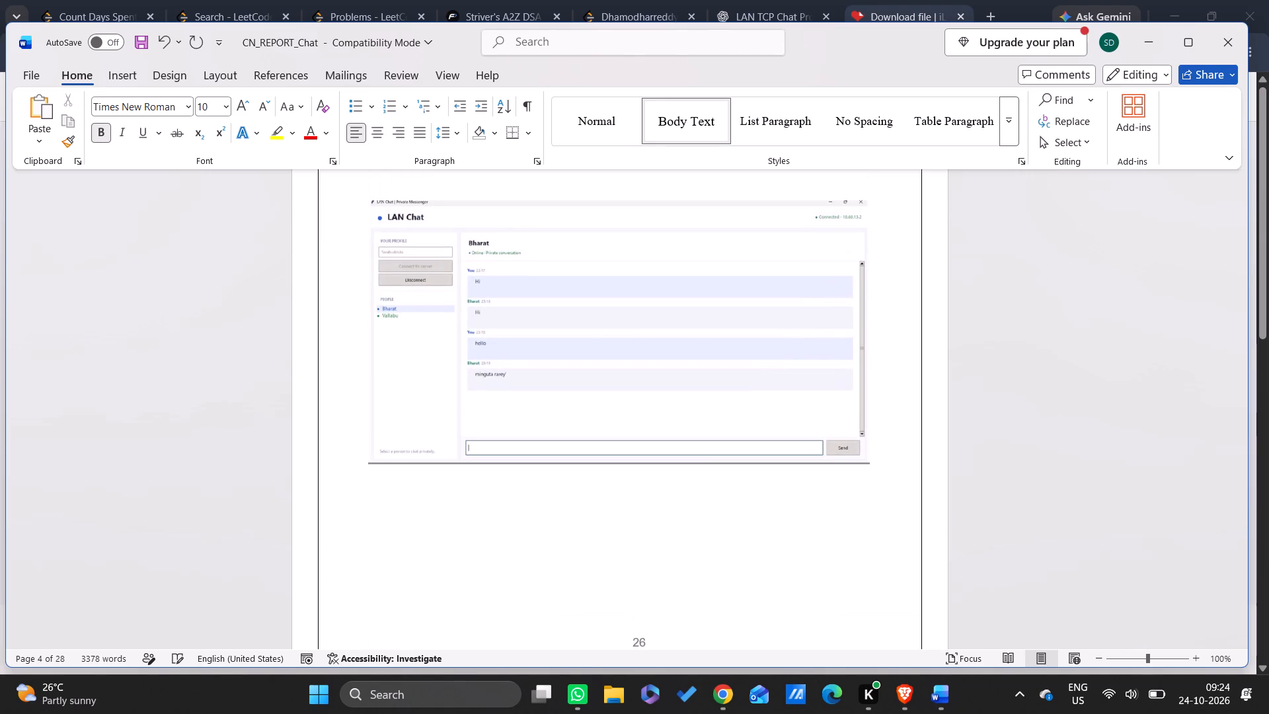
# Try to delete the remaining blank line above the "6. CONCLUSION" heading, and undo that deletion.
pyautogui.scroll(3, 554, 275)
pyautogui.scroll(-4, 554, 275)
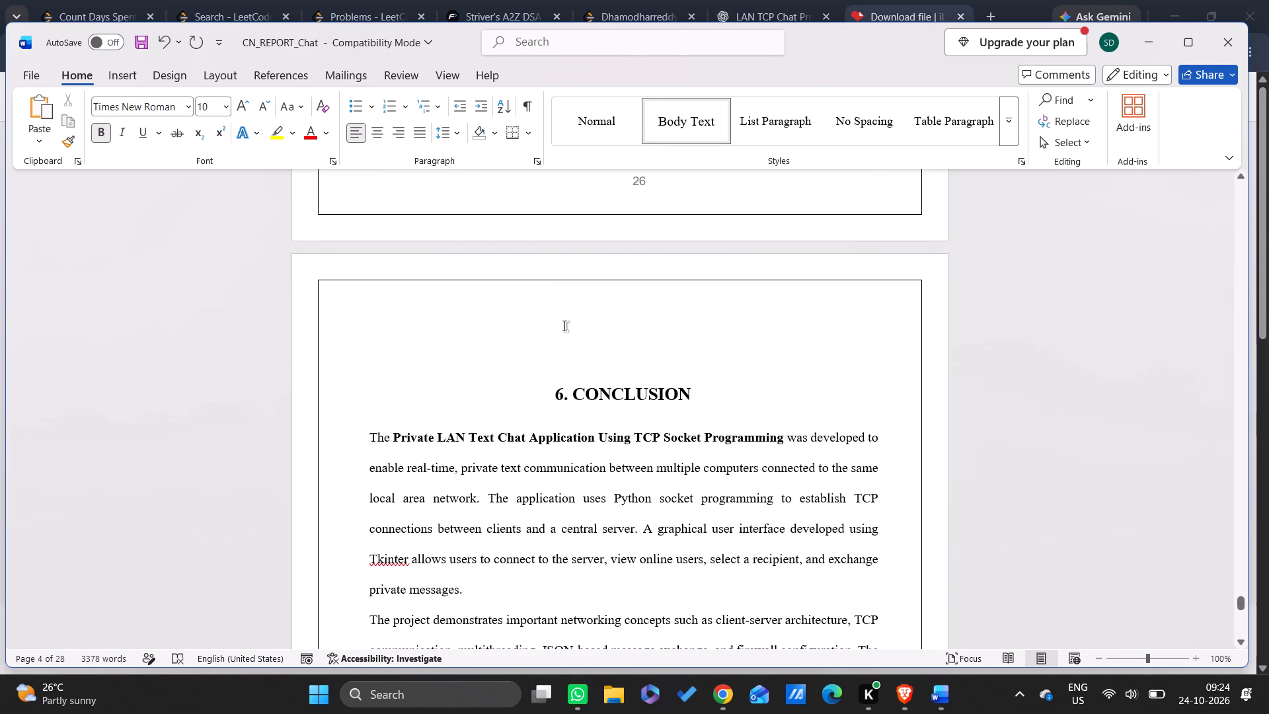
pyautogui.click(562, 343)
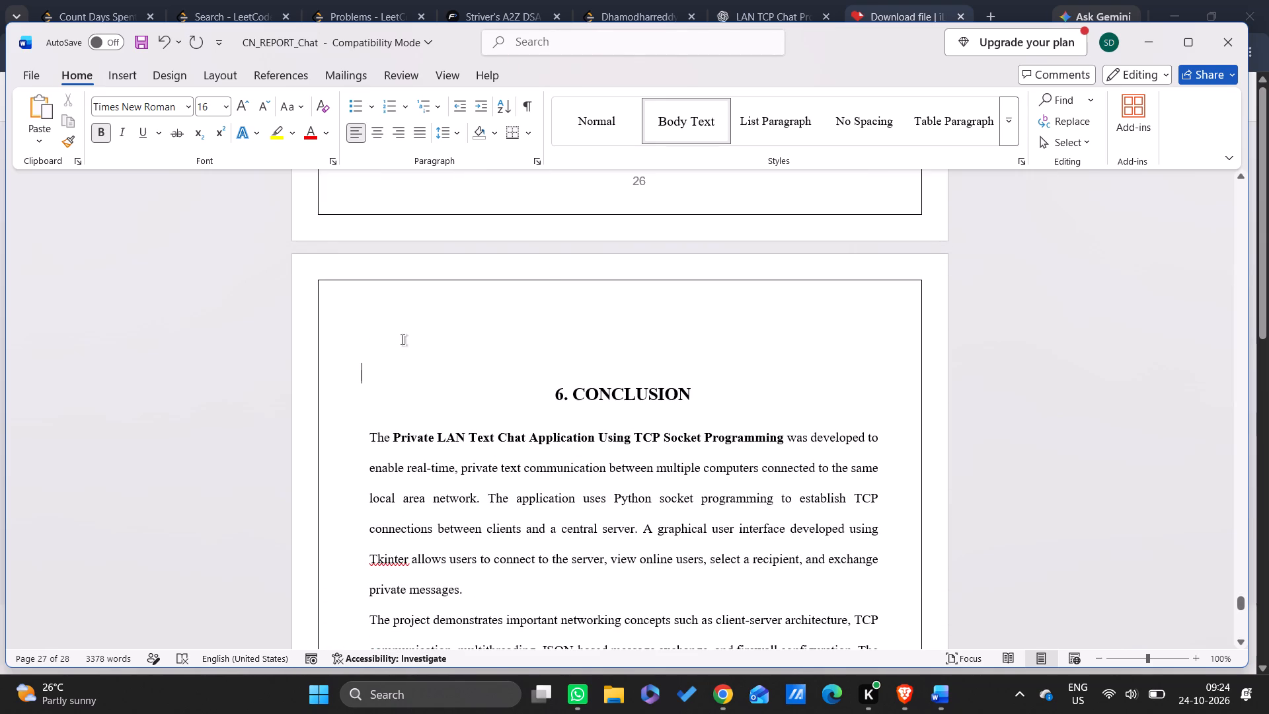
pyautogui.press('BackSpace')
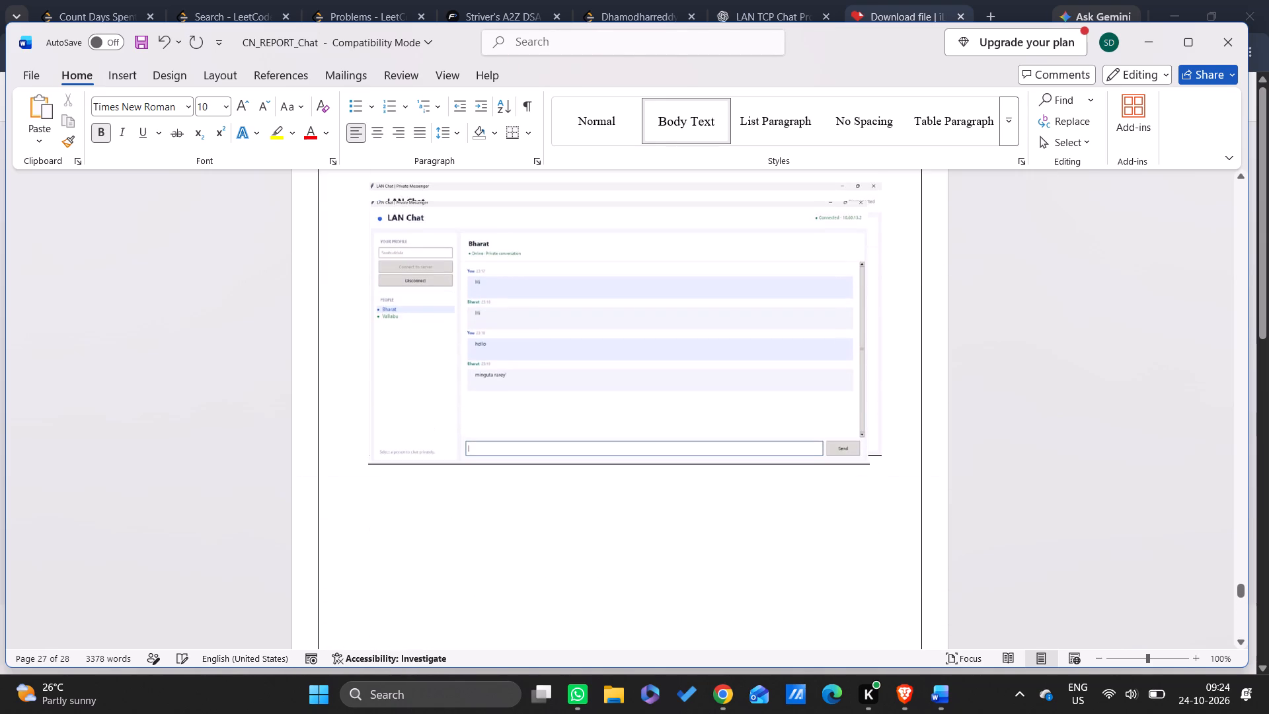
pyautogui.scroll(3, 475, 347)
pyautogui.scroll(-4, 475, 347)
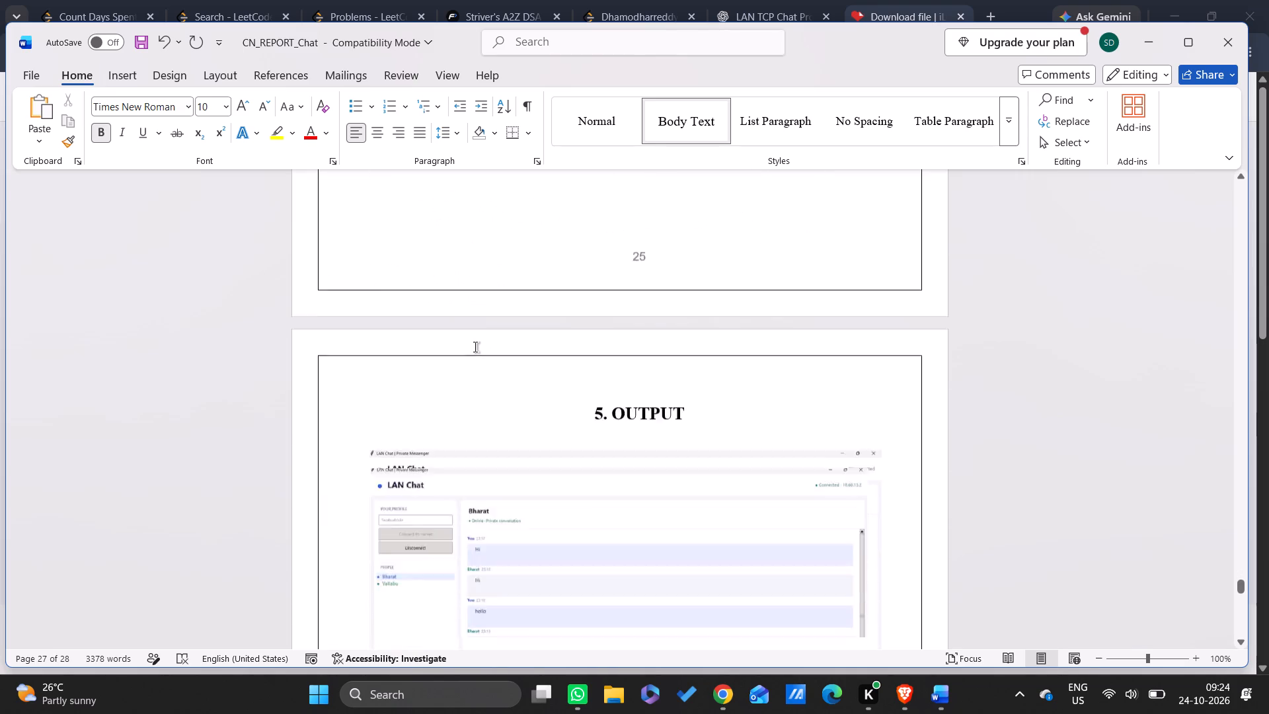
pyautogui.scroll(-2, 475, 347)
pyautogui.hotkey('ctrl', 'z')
# Examine the layout and spacing of the Output, Conclusion and References pages at the end of the report.
pyautogui.scroll(2, 475, 347)
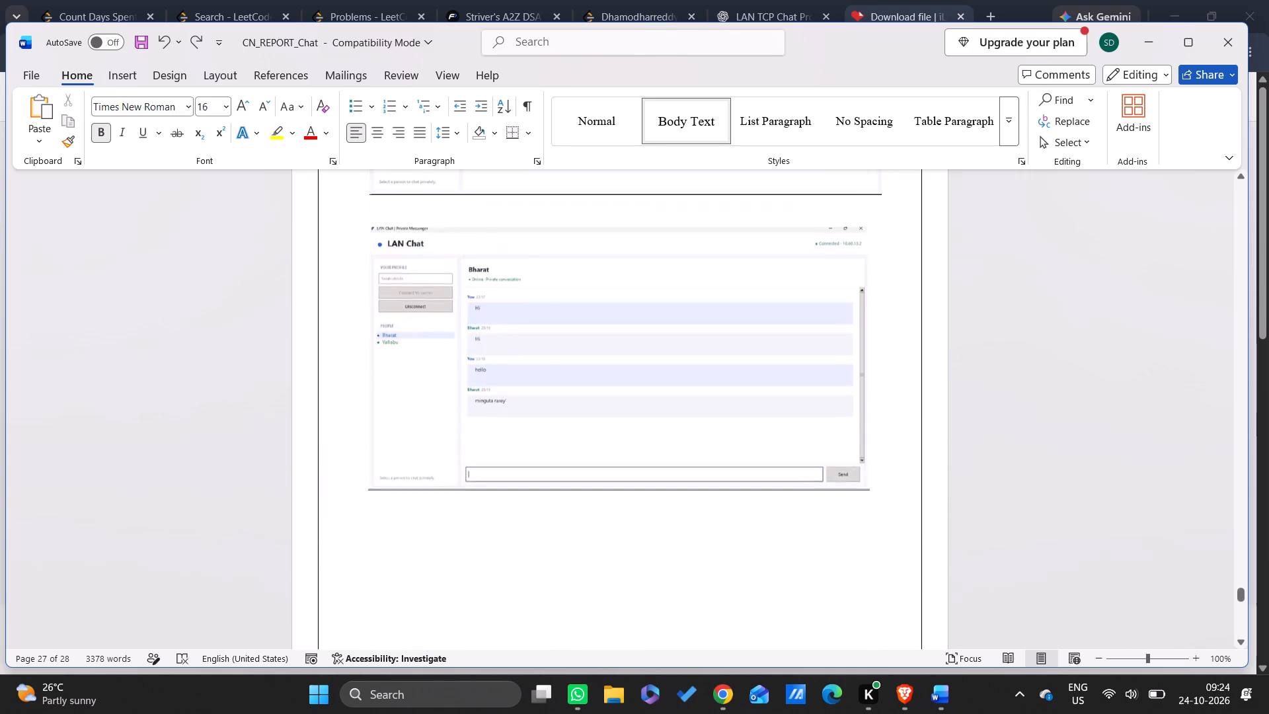
pyautogui.scroll(2, 475, 347)
pyautogui.scroll(2, 684, 368)
pyautogui.scroll(-11, 684, 368)
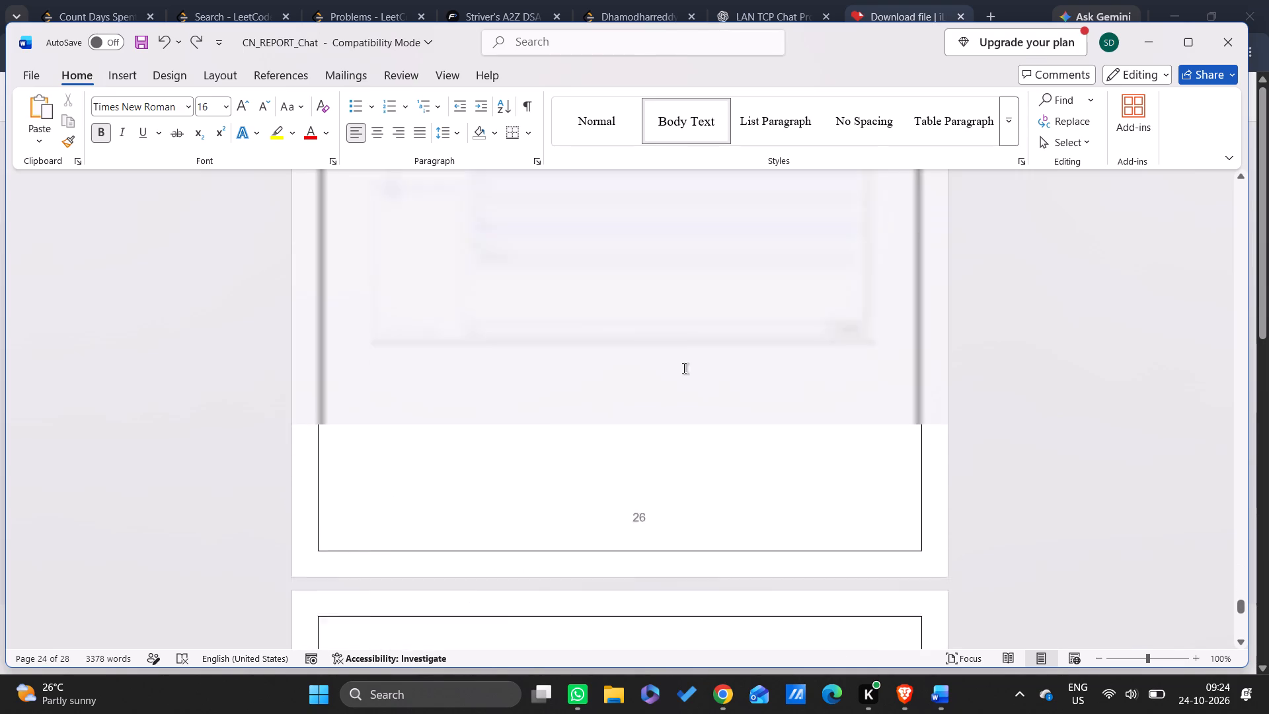
pyautogui.scroll(3, 747, 386)
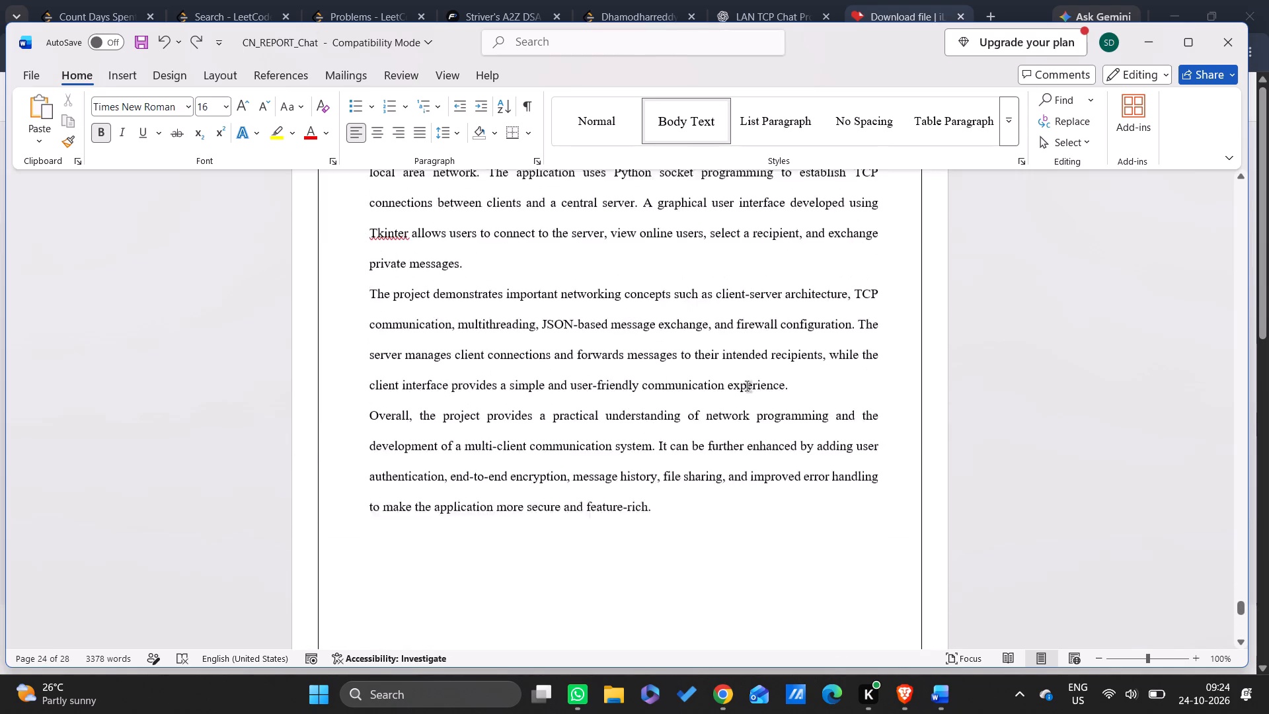
pyautogui.scroll(1, 747, 386)
pyautogui.scroll(-5, 747, 386)
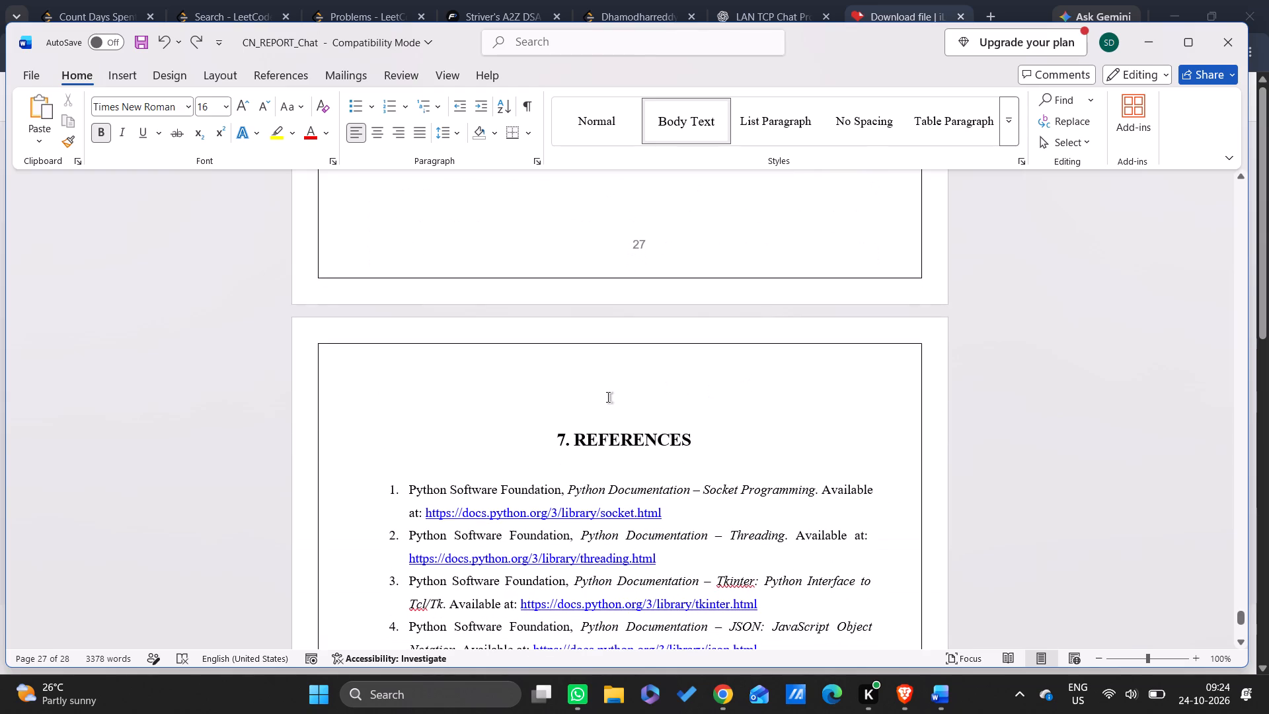
pyautogui.moveTo(608, 397); pyautogui.dragTo(633, 374)
pyautogui.click(633, 374)
# Review the report's front pages, including the cover, Declaration, Acknowledgement and Abstract.
pyautogui.scroll(16, 633, 374)
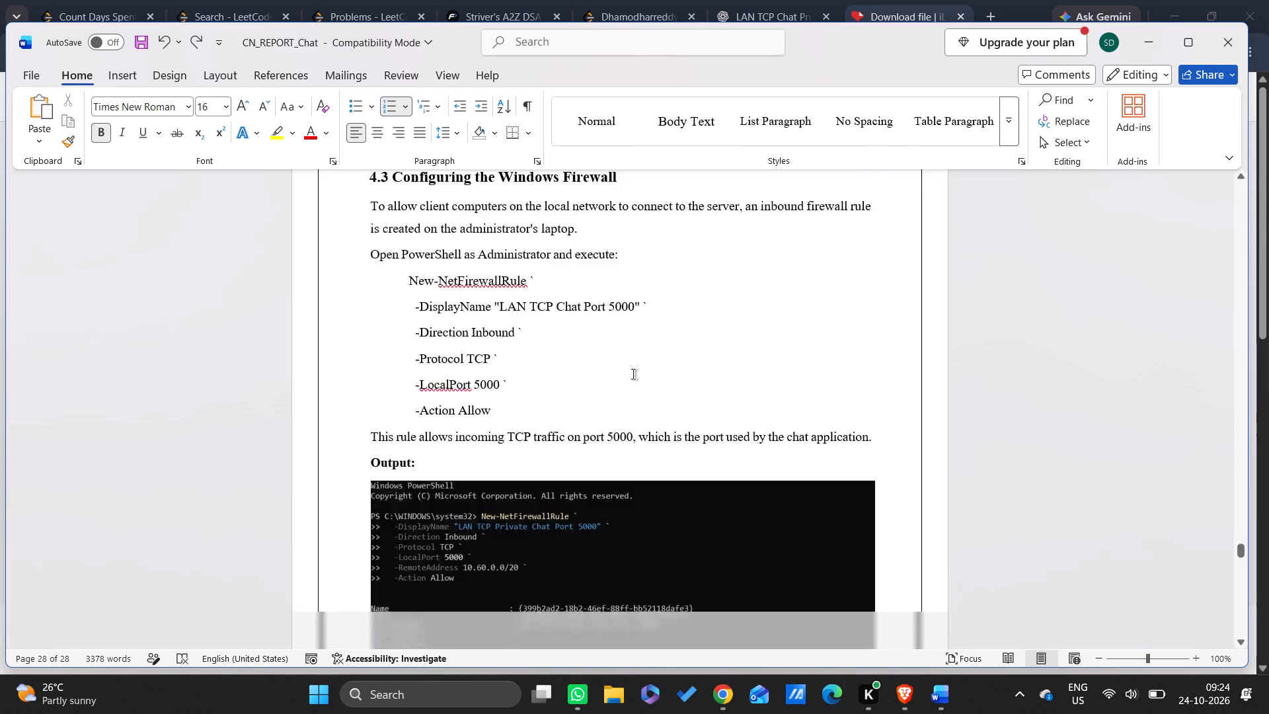
pyautogui.scroll(20, 633, 374)
pyautogui.scroll(9, 633, 374)
pyautogui.scroll(-3, 633, 374)
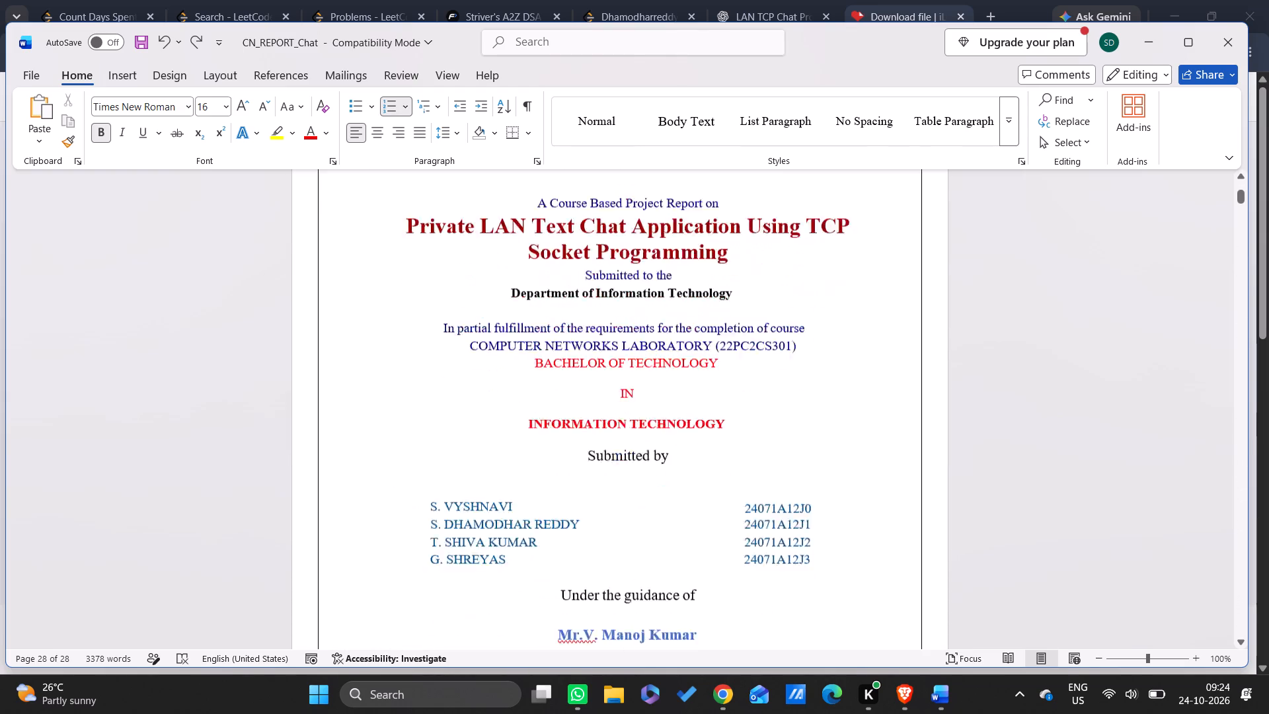
pyautogui.scroll(-4, 633, 374)
pyautogui.scroll(1, 633, 374)
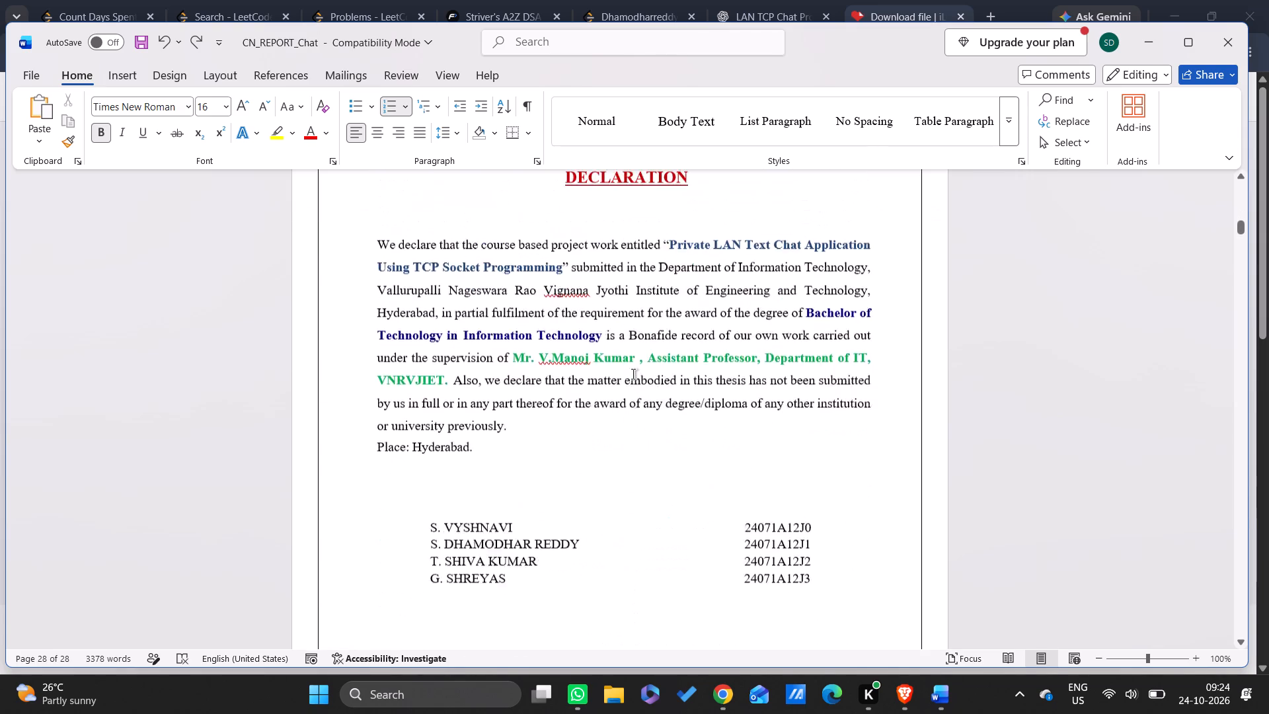
pyautogui.scroll(2, 633, 374)
pyautogui.scroll(-4, 633, 374)
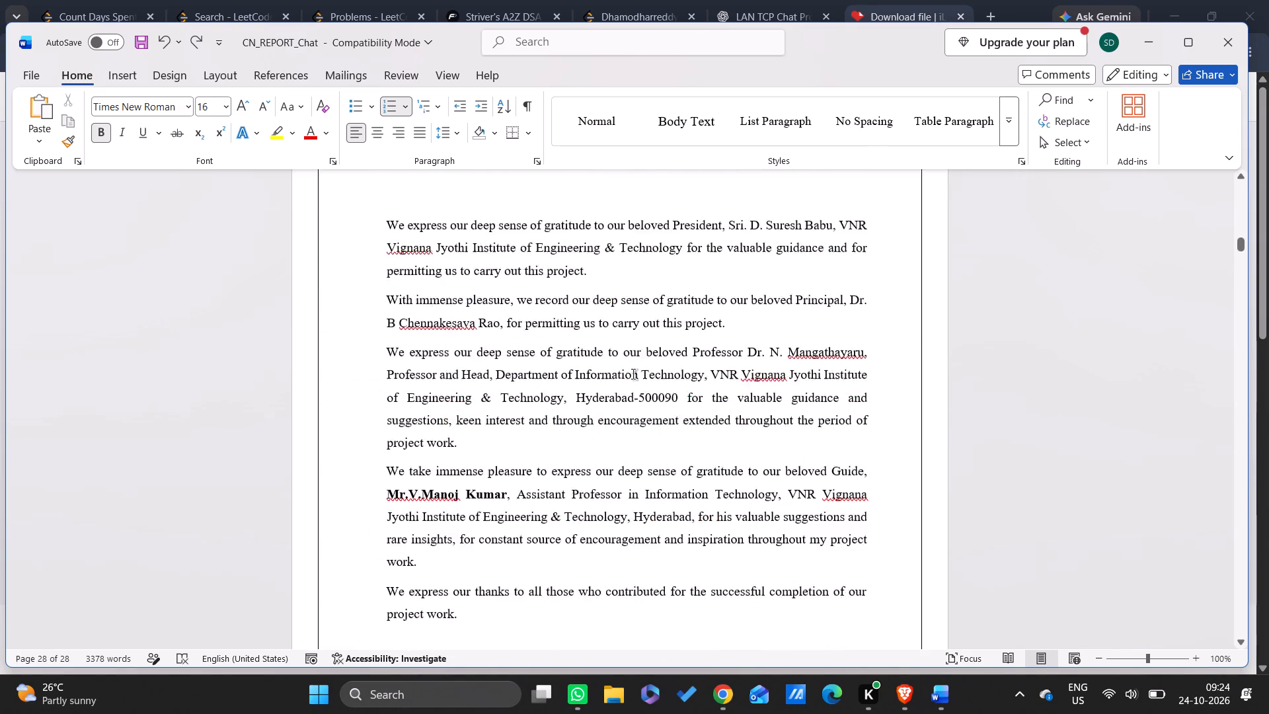
pyautogui.scroll(-2, 633, 374)
pyautogui.scroll(4, 633, 374)
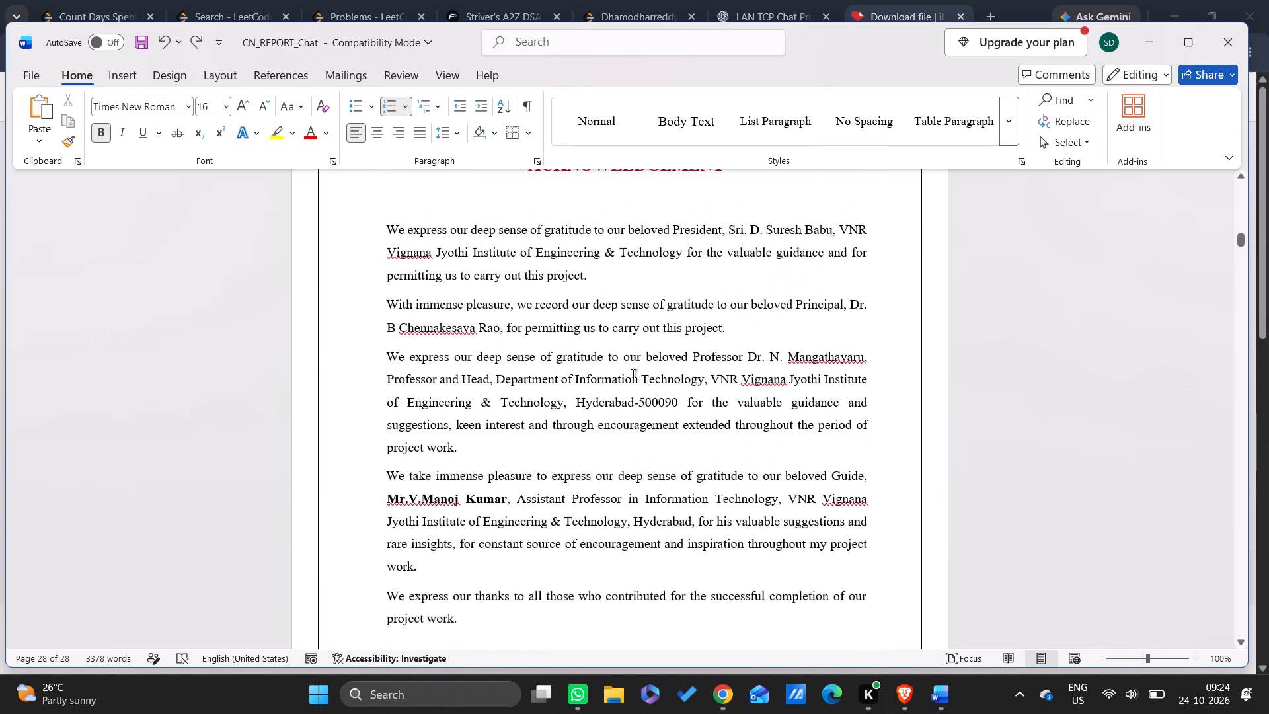
pyautogui.scroll(1, 633, 374)
pyautogui.scroll(-6, 633, 374)
pyautogui.scroll(2, 633, 374)
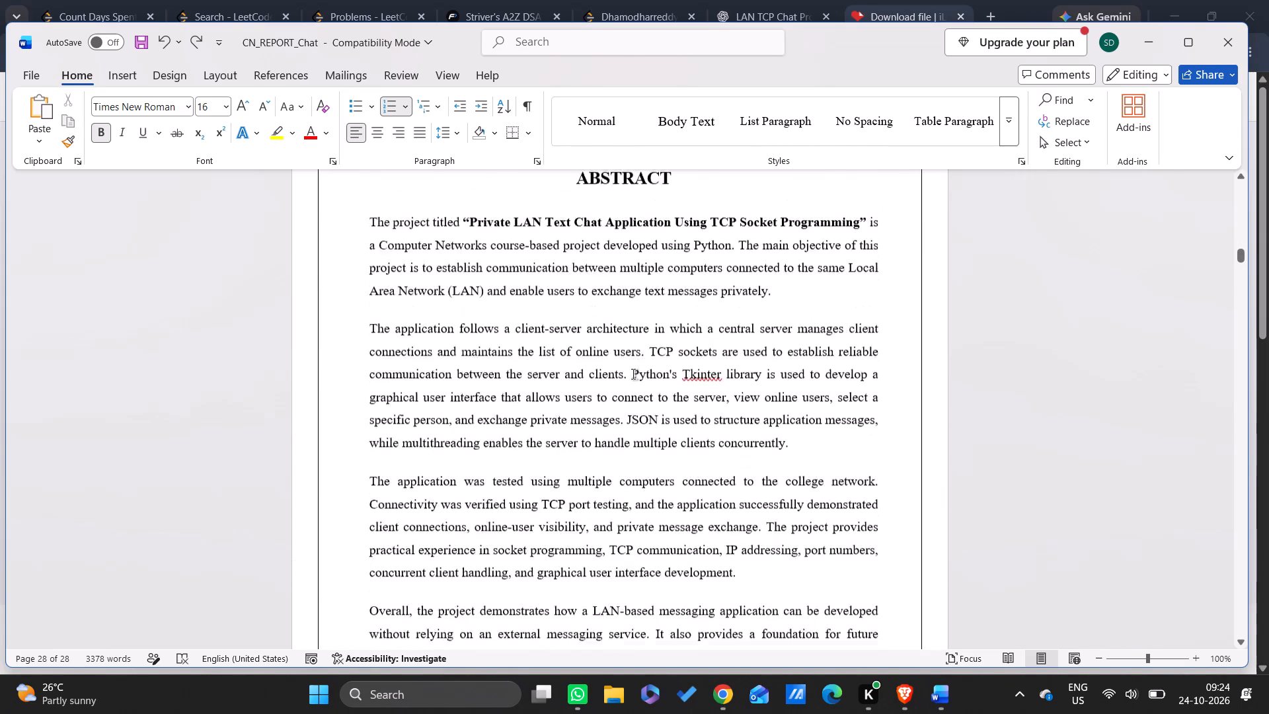
# Review the report's Abstract, Table of Contents and Introduction pages for layout and spacing.
pyautogui.scroll(1, 633, 374)
pyautogui.scroll(-5, 633, 374)
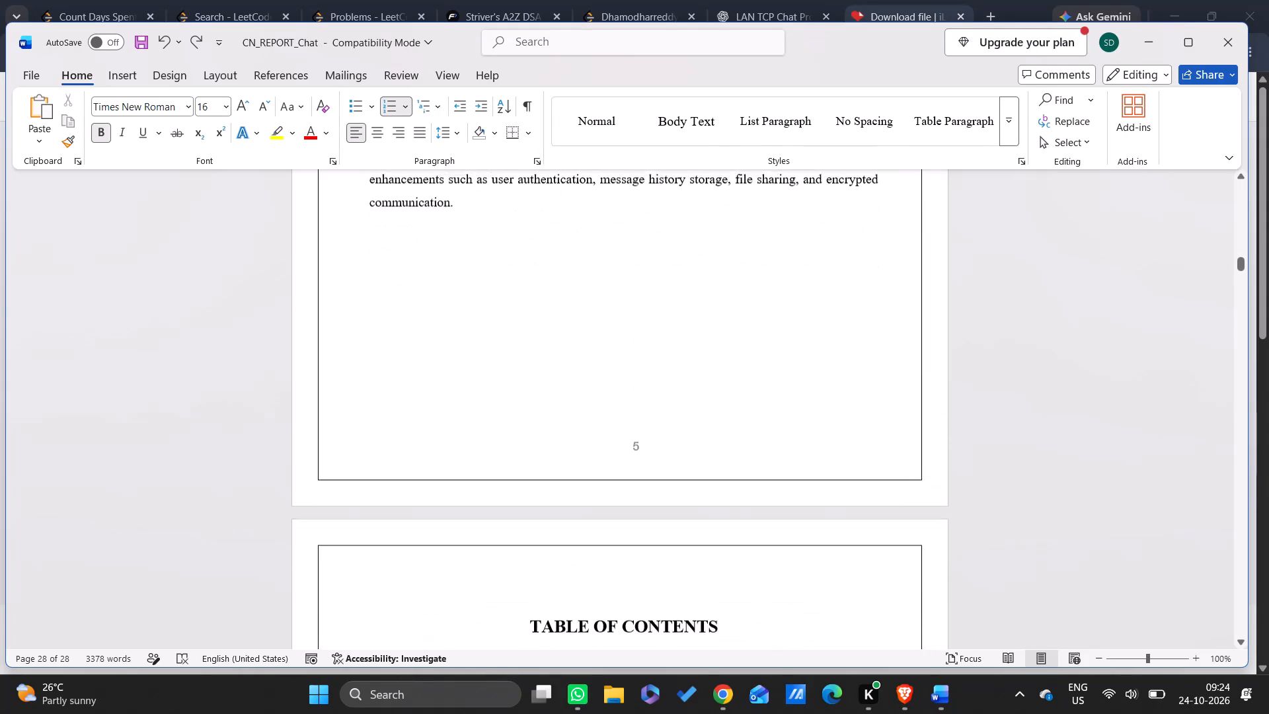
pyautogui.scroll(-5, 633, 374)
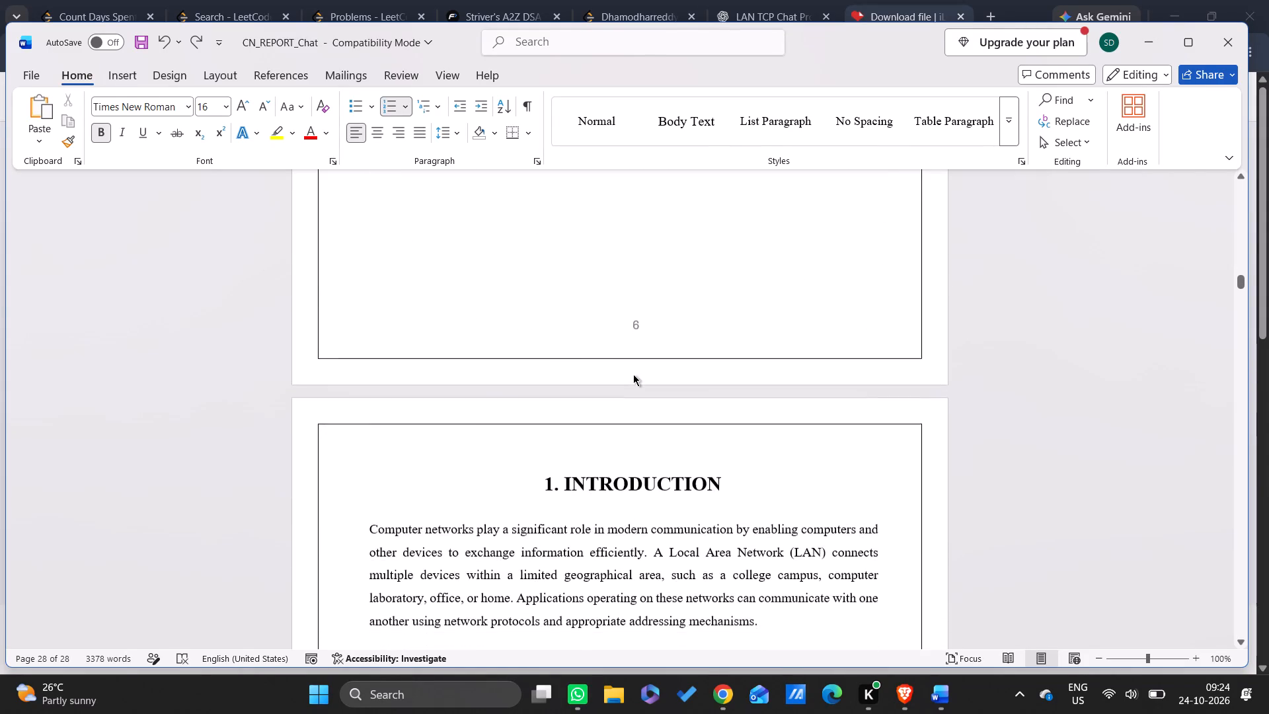
pyautogui.scroll(-1, 633, 374)
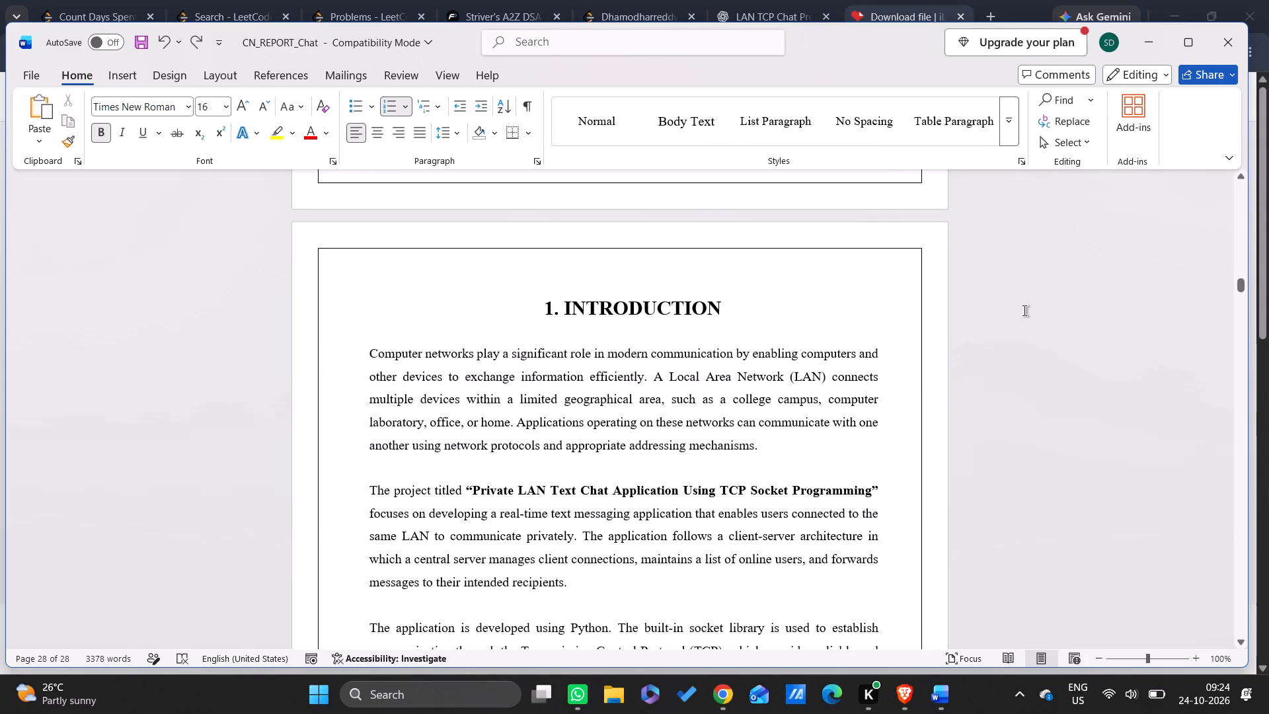
# Capture a screenshot of the report's first pages shown side by side at 30% zoom.
pyautogui.keyDown('ctrl'); pyautogui.scroll(-2, 1024, 311); pyautogui.keyUp('ctrl')
pyautogui.keyDown('ctrl'); pyautogui.scroll(-3, 703, 354); pyautogui.keyUp('ctrl')
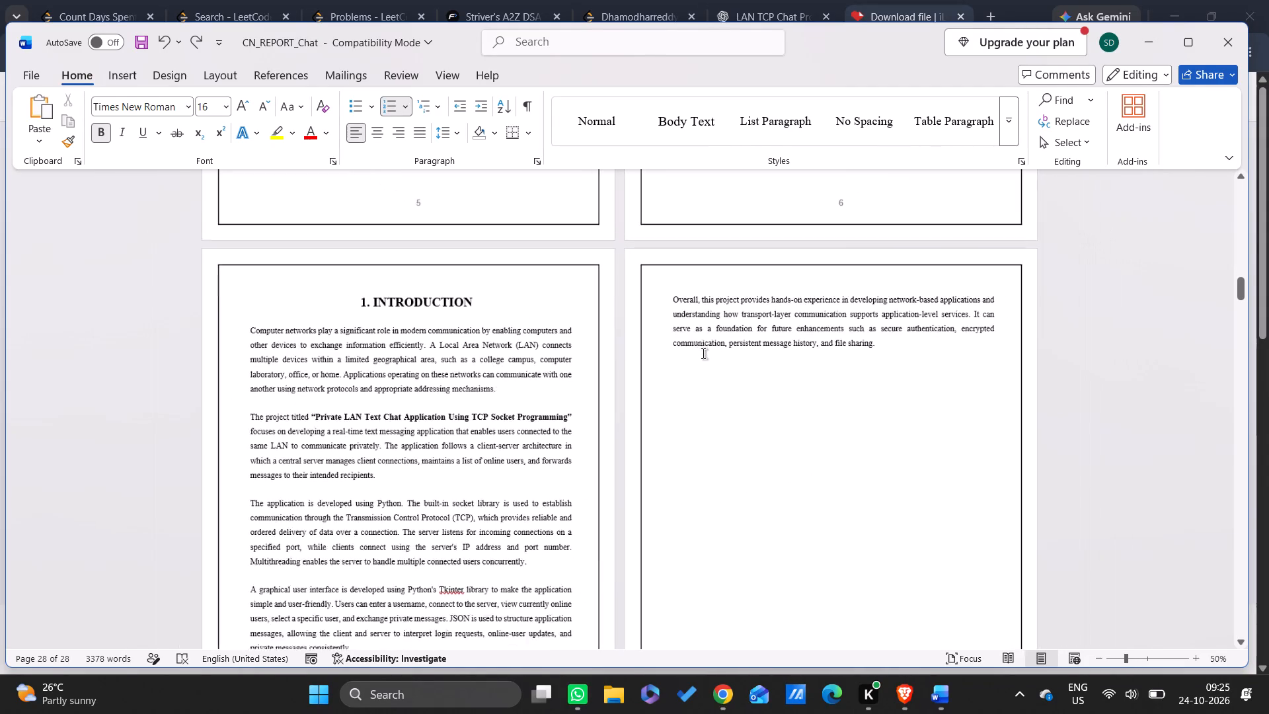
pyautogui.scroll(-1, 703, 354)
pyautogui.scroll(3, 701, 401)
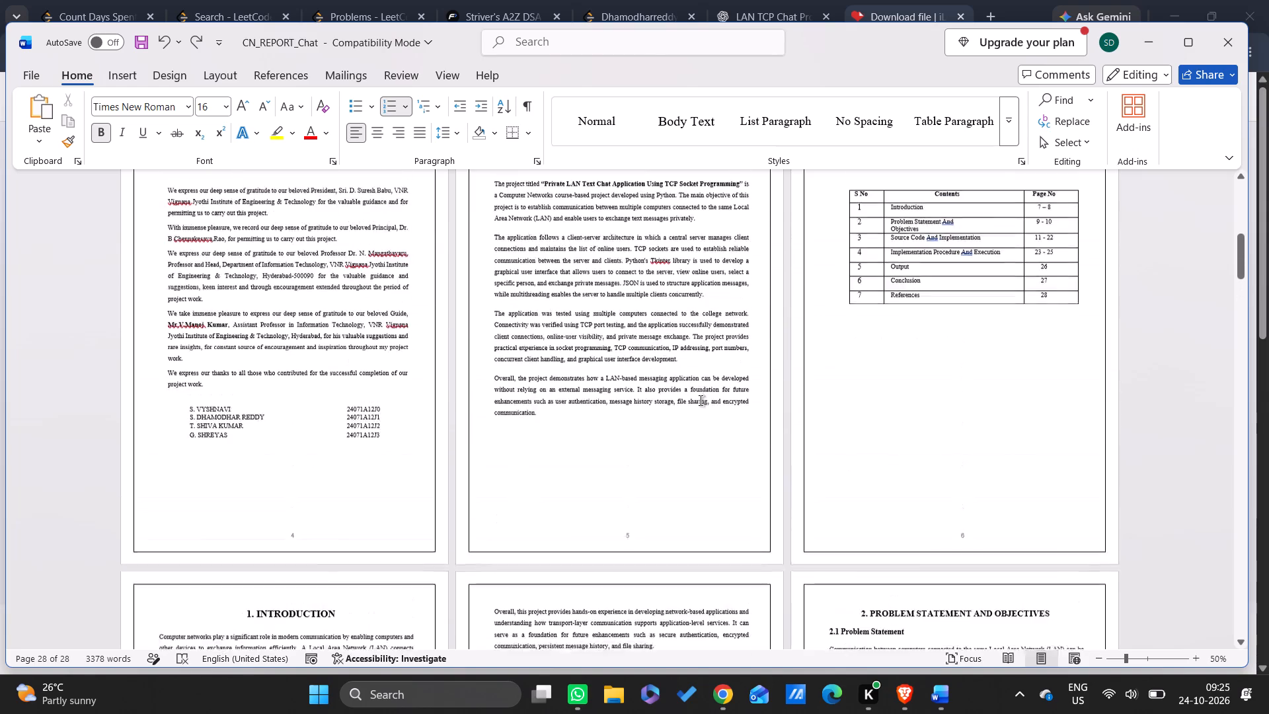
pyautogui.scroll(1, 701, 401)
pyautogui.keyDown('ctrl'); pyautogui.scroll(-3, 701, 401); pyautogui.keyUp('ctrl')
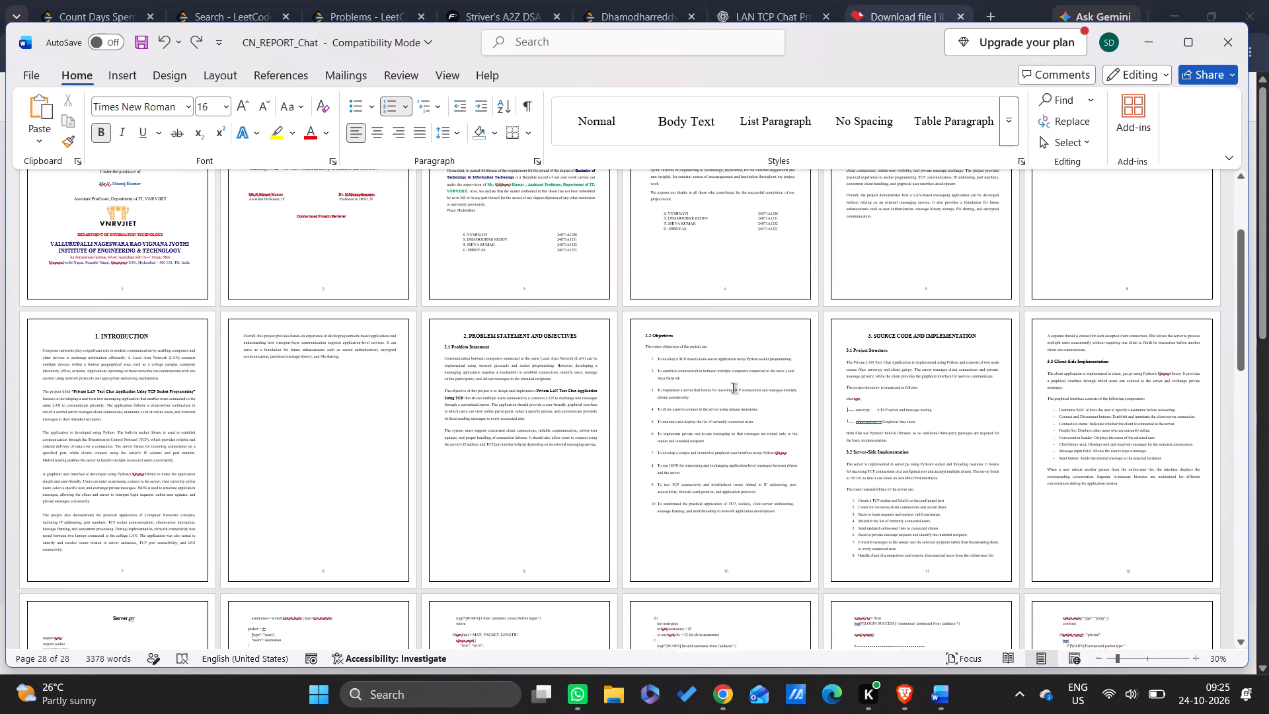
pyautogui.scroll(4, 928, 384)
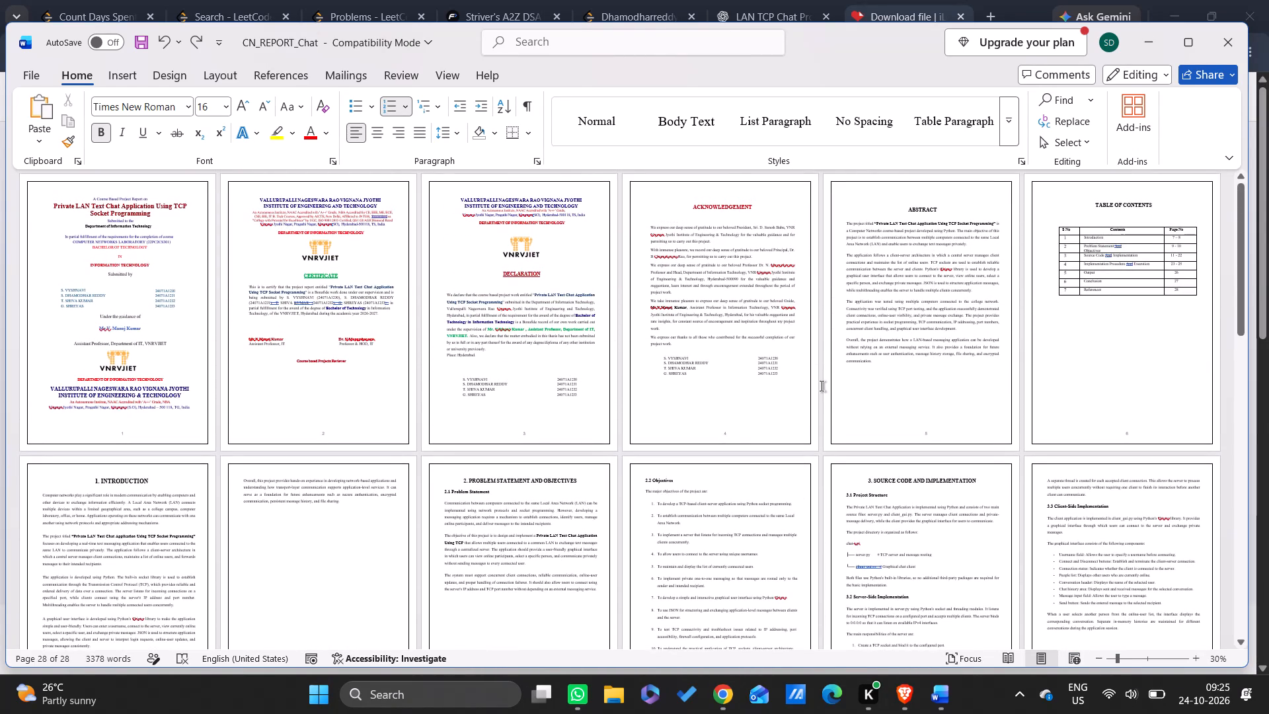
pyautogui.press('shift+super+s')
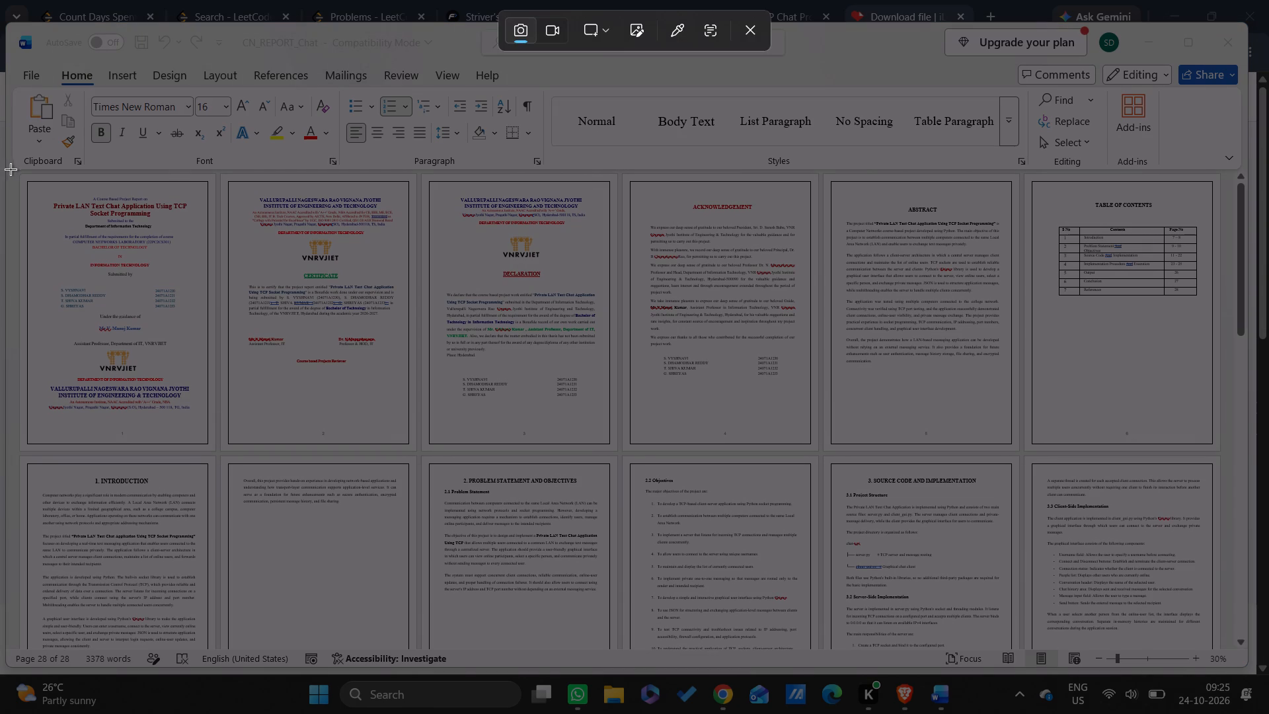
pyautogui.moveTo(12, 171); pyautogui.dragTo(1268, 667)
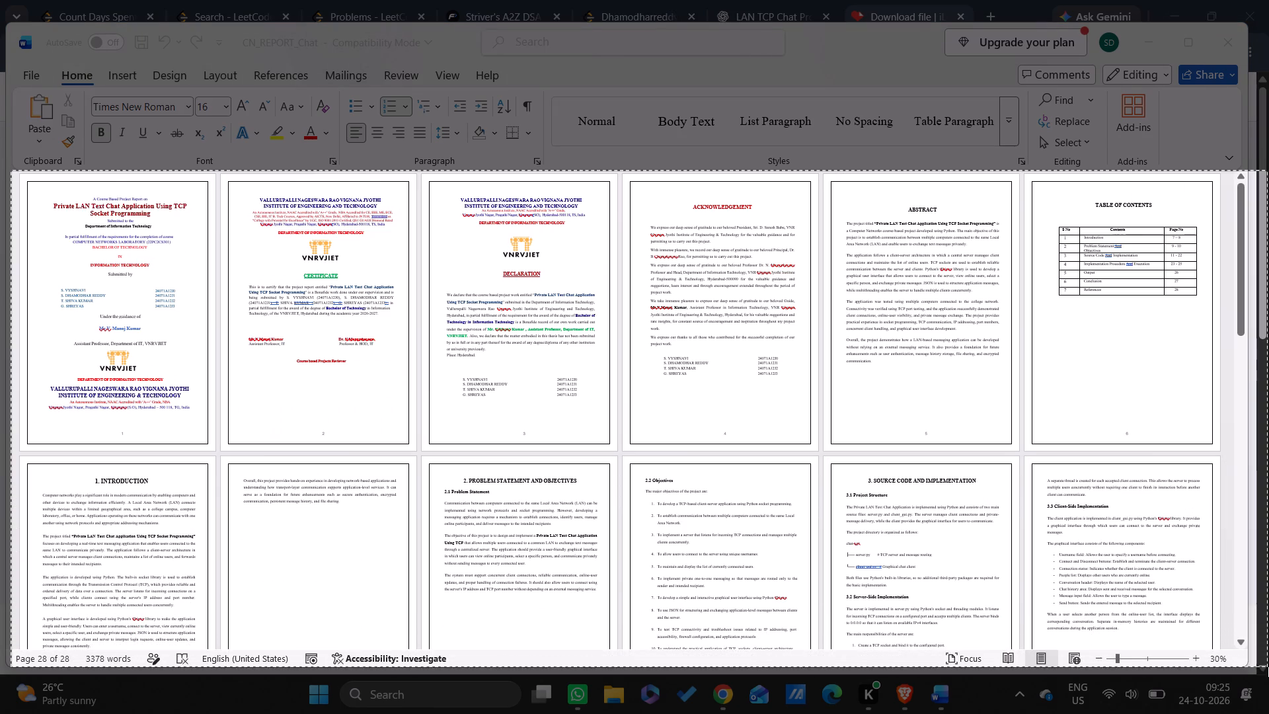
pyautogui.moveTo(1268, 667); pyautogui.dragTo(1268, 668)
pyautogui.click(730, 705)
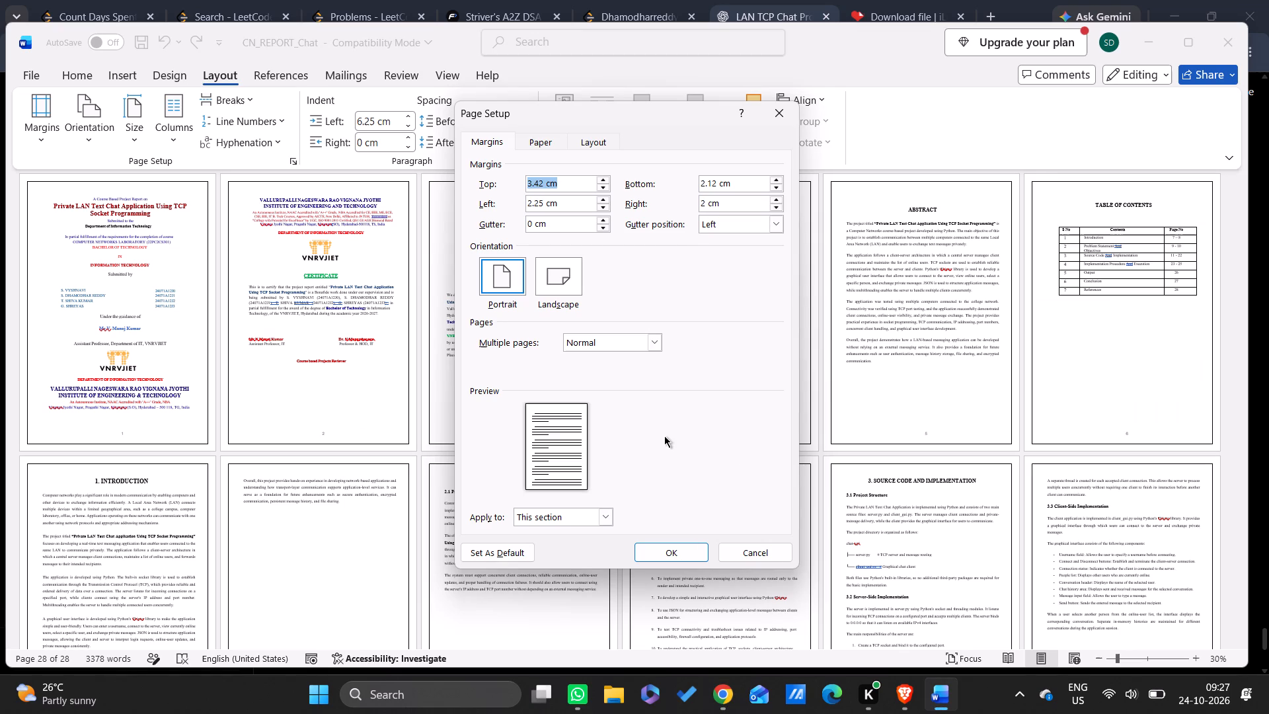
pyautogui.click(575, 184)
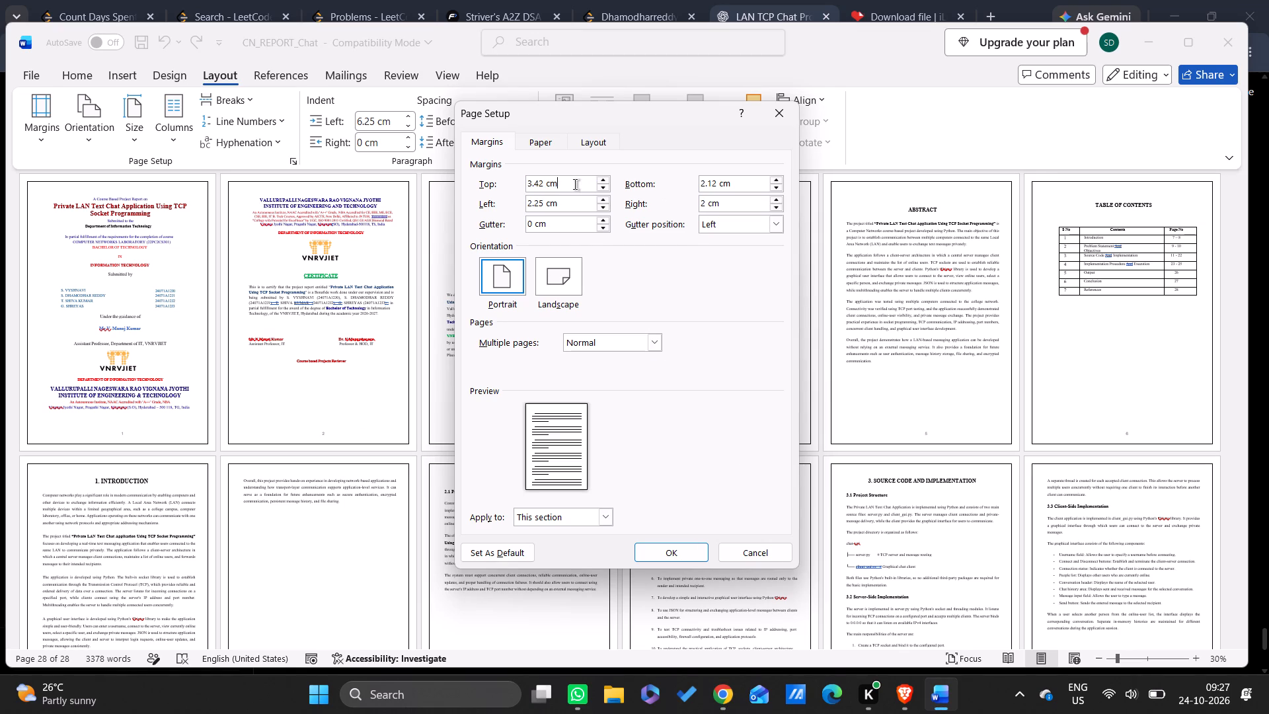
pyautogui.hotkey('ctrl', 'a')
pyautogui.press('2')
pyautogui.write('.24')
pyautogui.hotkey('alt', 'Tab')
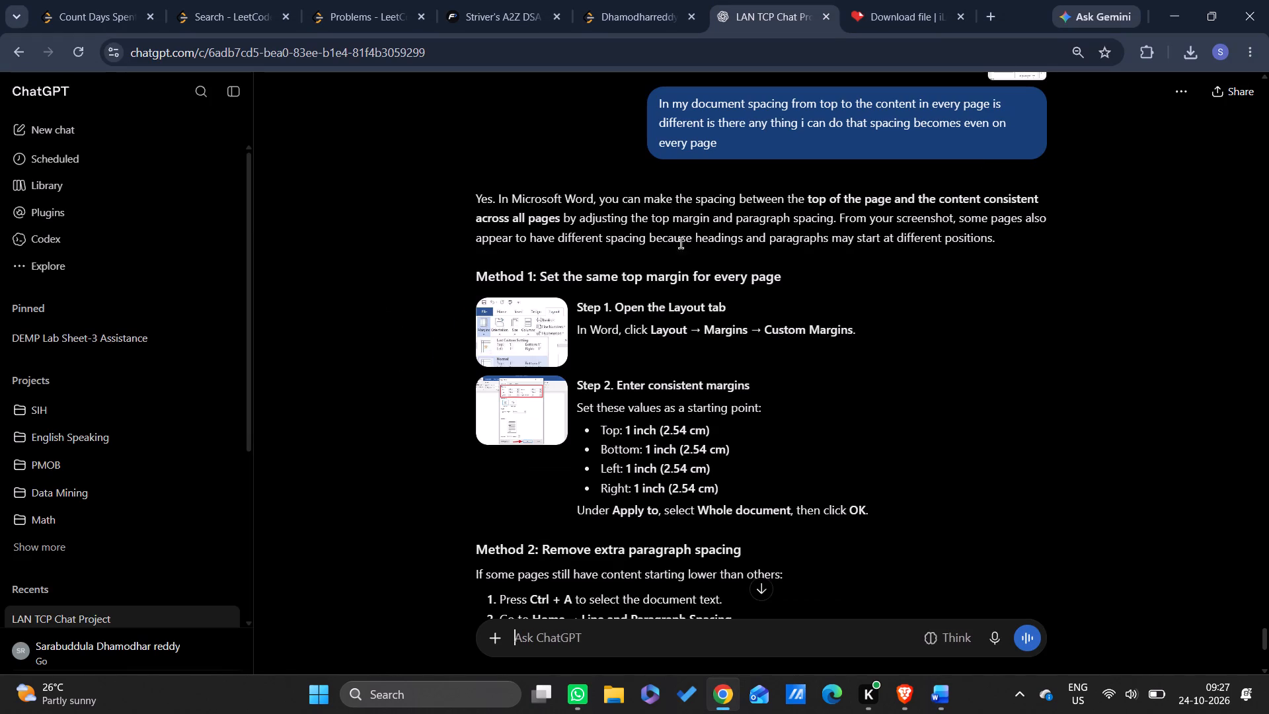
pyautogui.hotkey('alt', 'Tab')
pyautogui.press('BackSpace')
pyautogui.press('BackSpace')
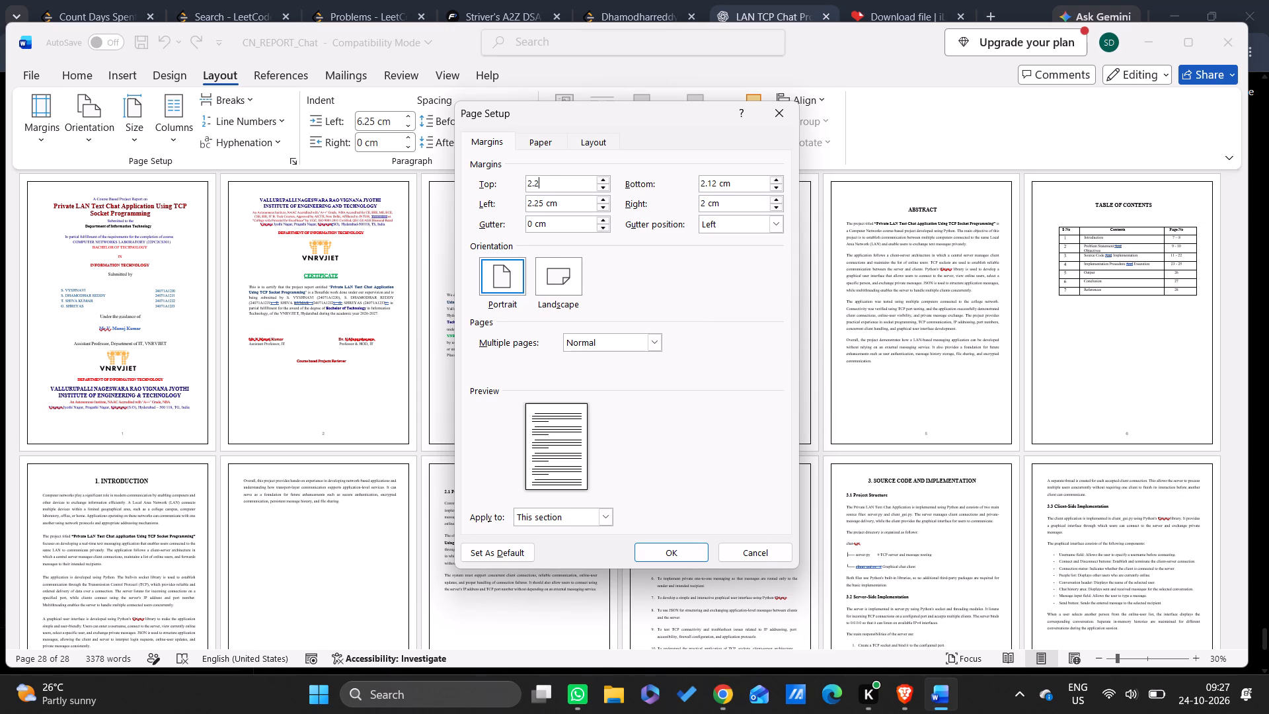
pyautogui.write('54')
# Set the left and bottom page margins to 2.54 cm.
pyautogui.click(573, 199)
pyautogui.press('BackSpace')
pyautogui.press('BackSpace')
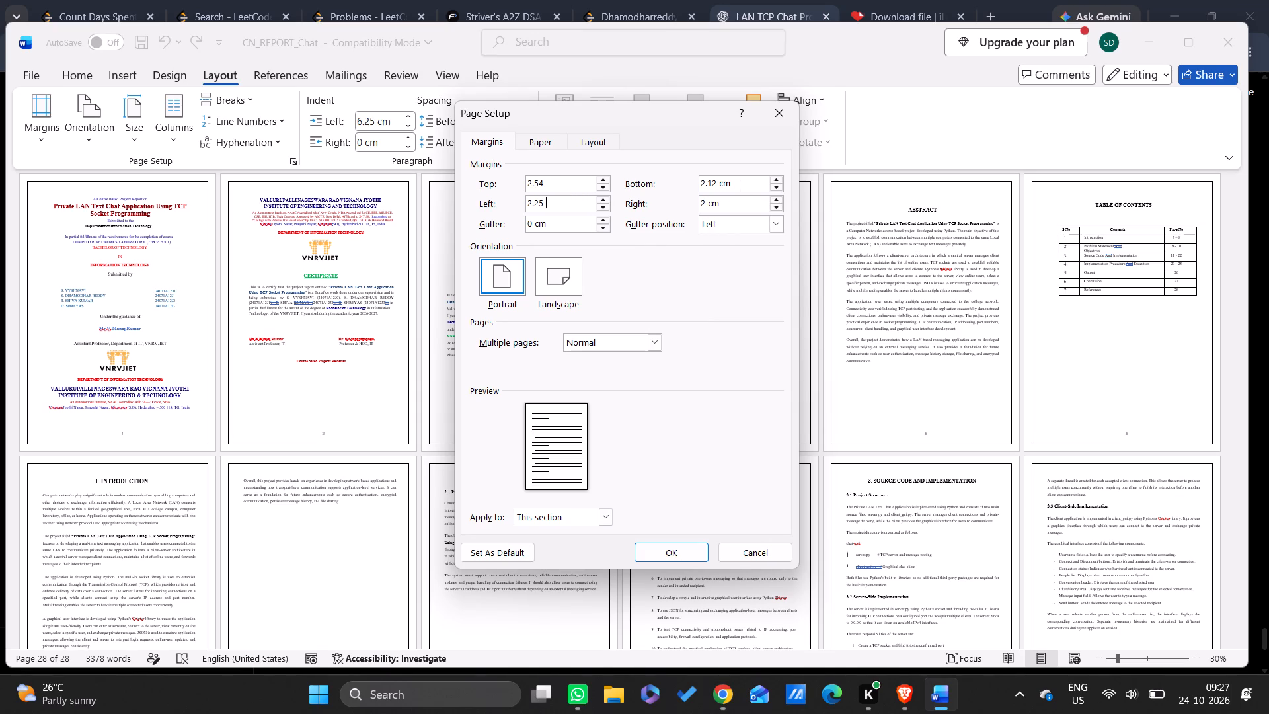
pyautogui.press('BackSpace')
pyautogui.press('BackSpace')
pyautogui.press('BackSpace')
pyautogui.write('54')
pyautogui.click(736, 182)
pyautogui.press('BackSpace')
pyautogui.press('BackSpace')
pyautogui.press('BackSpace')
pyautogui.press('BackSpace')
pyautogui.press('BackSpace')
pyautogui.write('54')
# Set the right page margin to 2.54 cm.
pyautogui.click(741, 210)
pyautogui.press('BackSpace')
pyautogui.press('BackSpace')
pyautogui.press('BackSpace')
pyautogui.write('.54')
# Try to target the whole document with the new margins and apply the page setup.
pyautogui.click(599, 516)
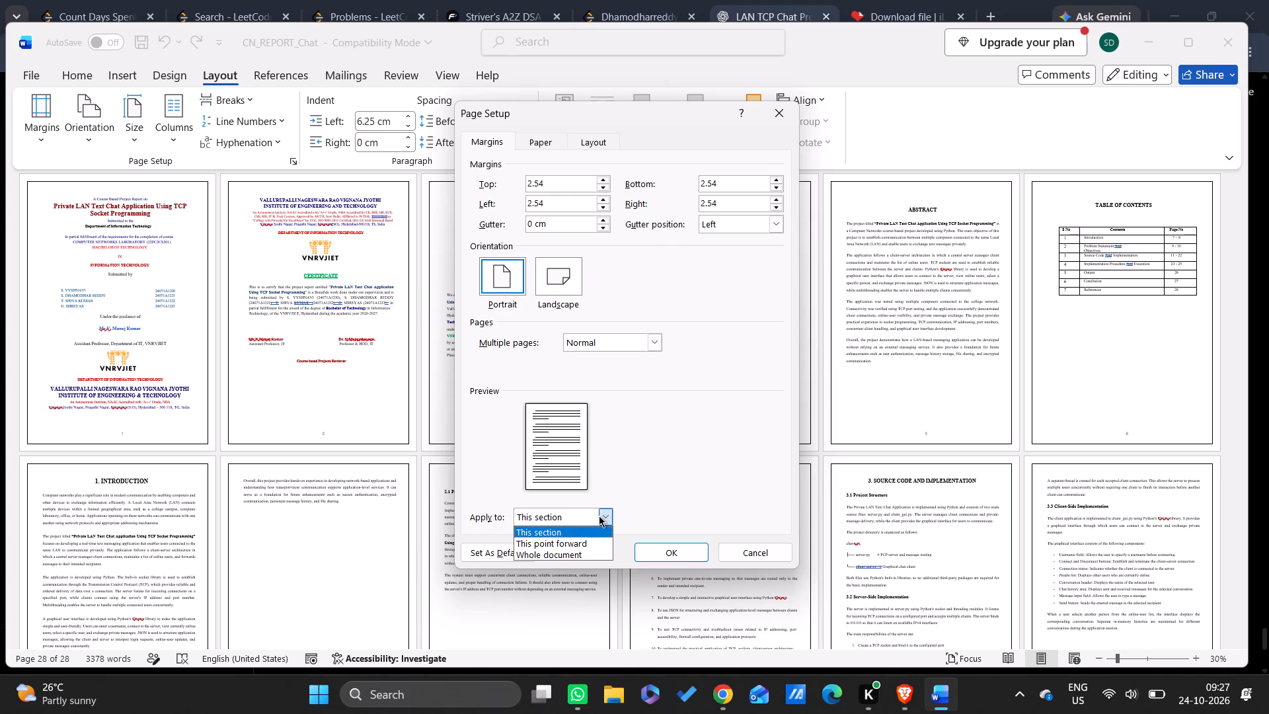
pyautogui.click(588, 561)
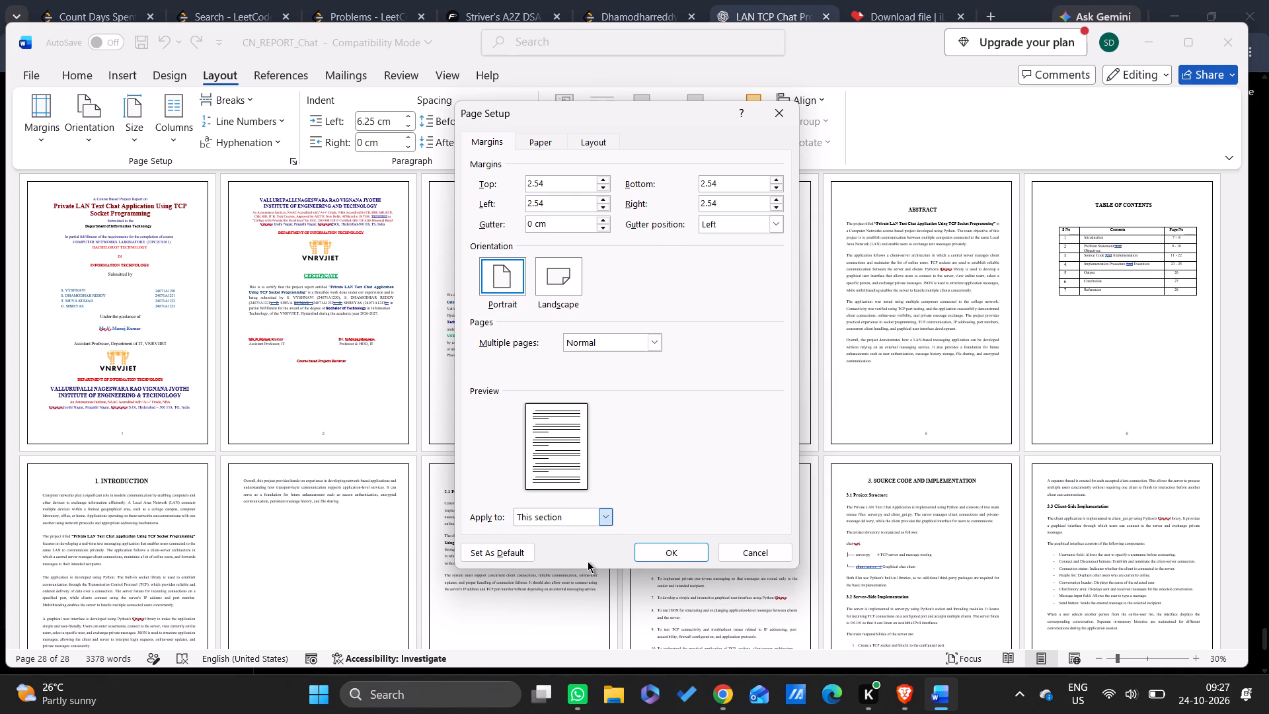
pyautogui.click(668, 552)
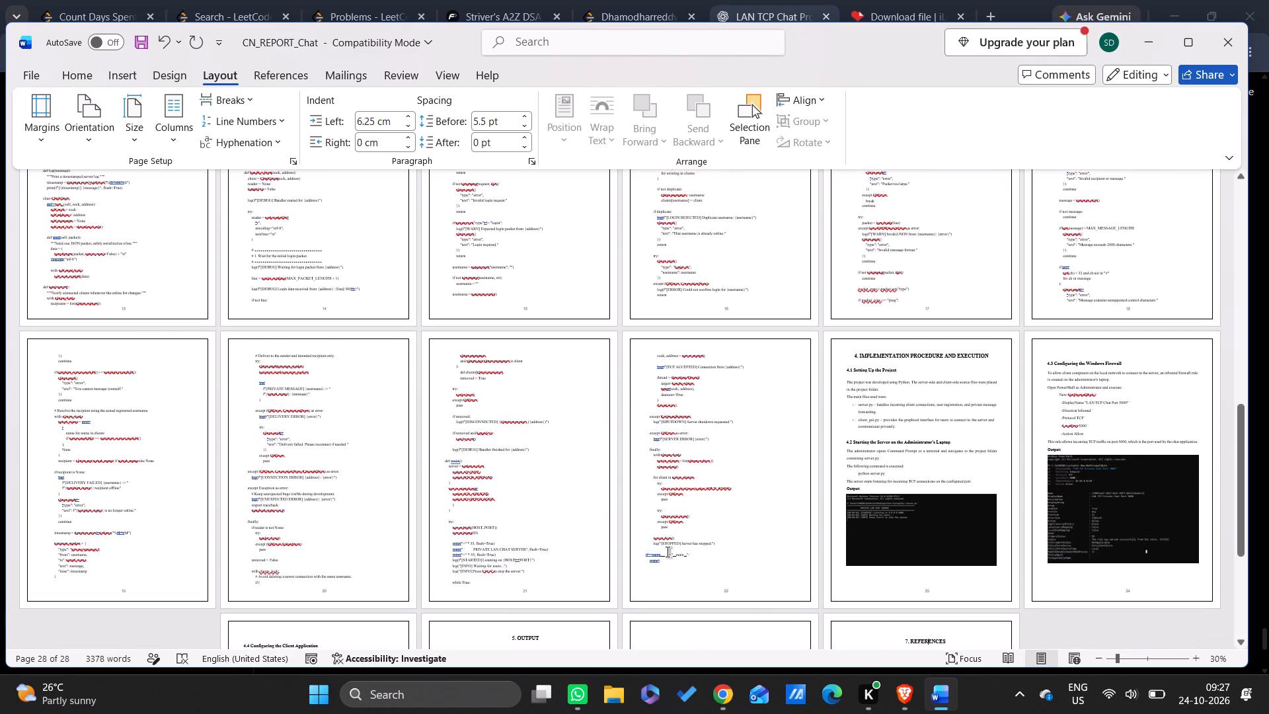
# Examine the multi-page overview from the References page back to the cover to compare the space above the content.
pyautogui.scroll(-11, 668, 552)
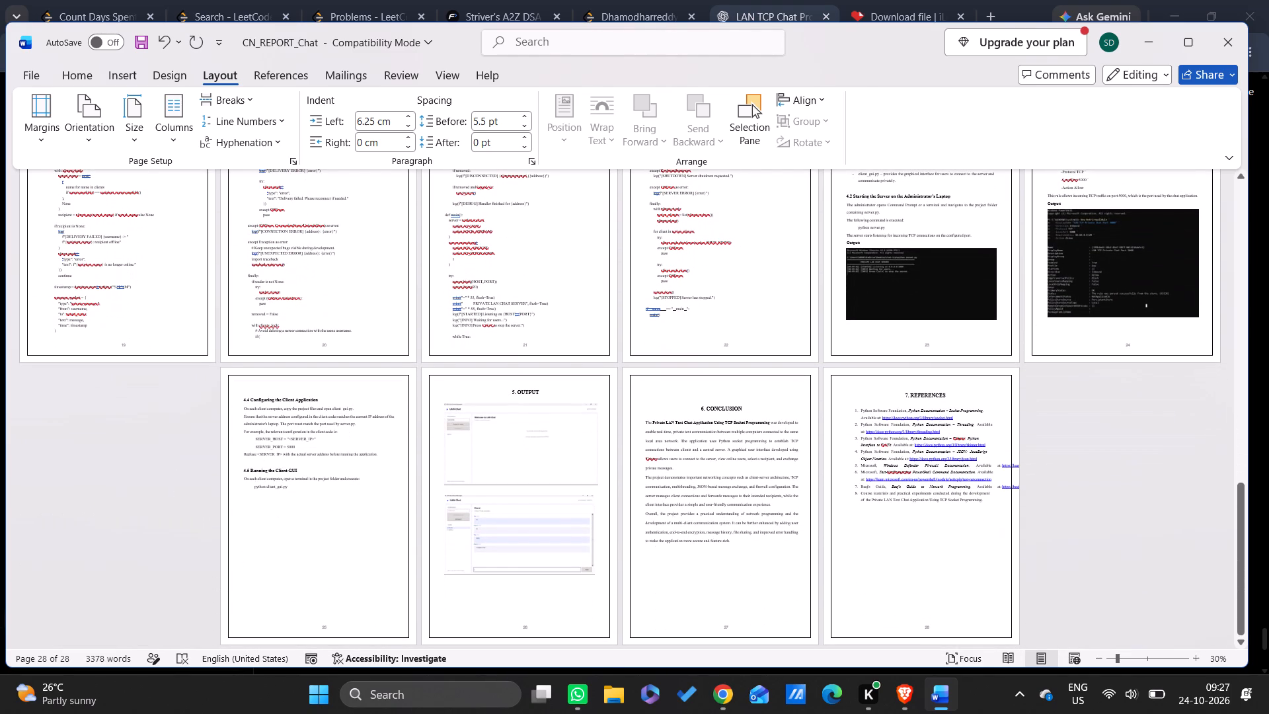
pyautogui.scroll(4, 736, 433)
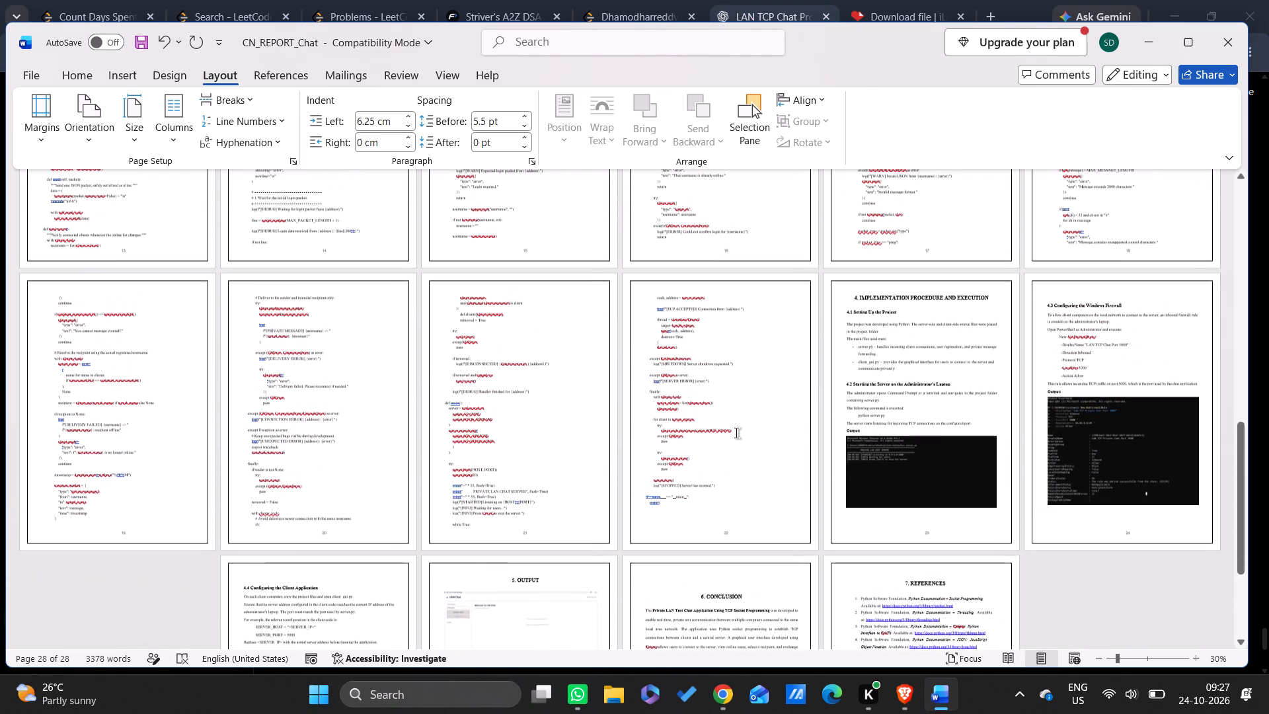
pyautogui.scroll(2, 736, 433)
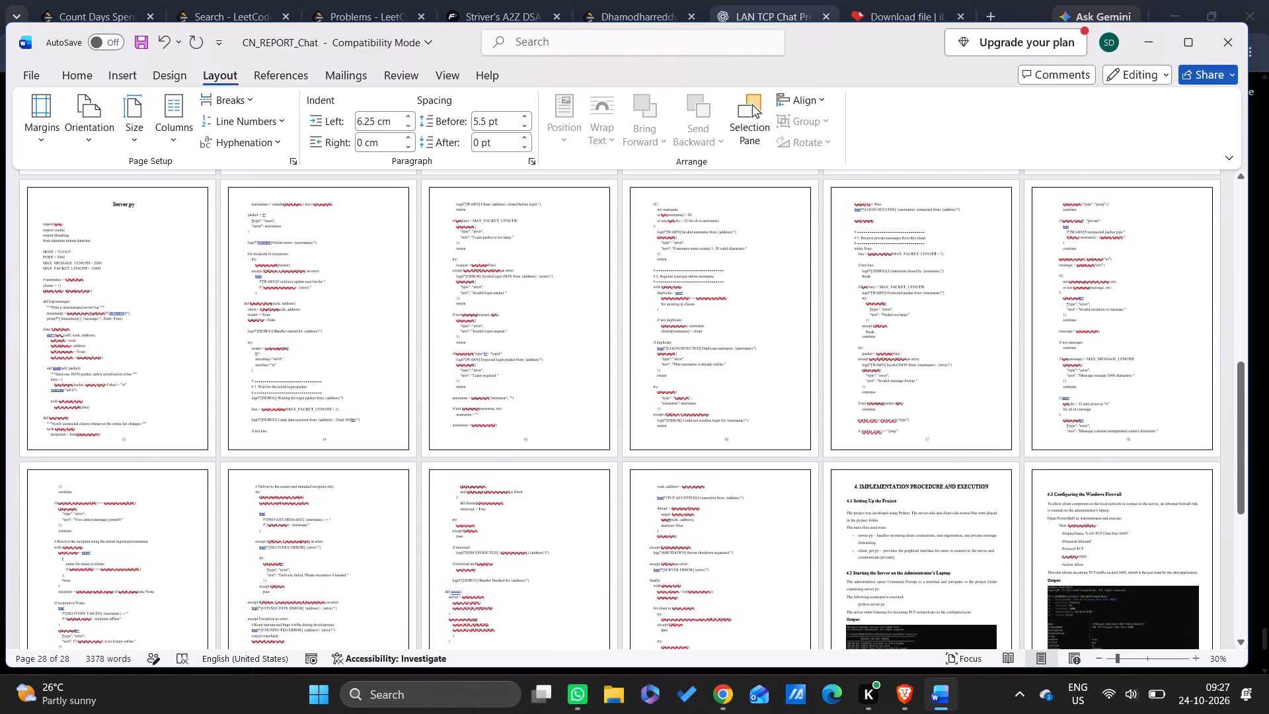
pyautogui.scroll(7, 736, 433)
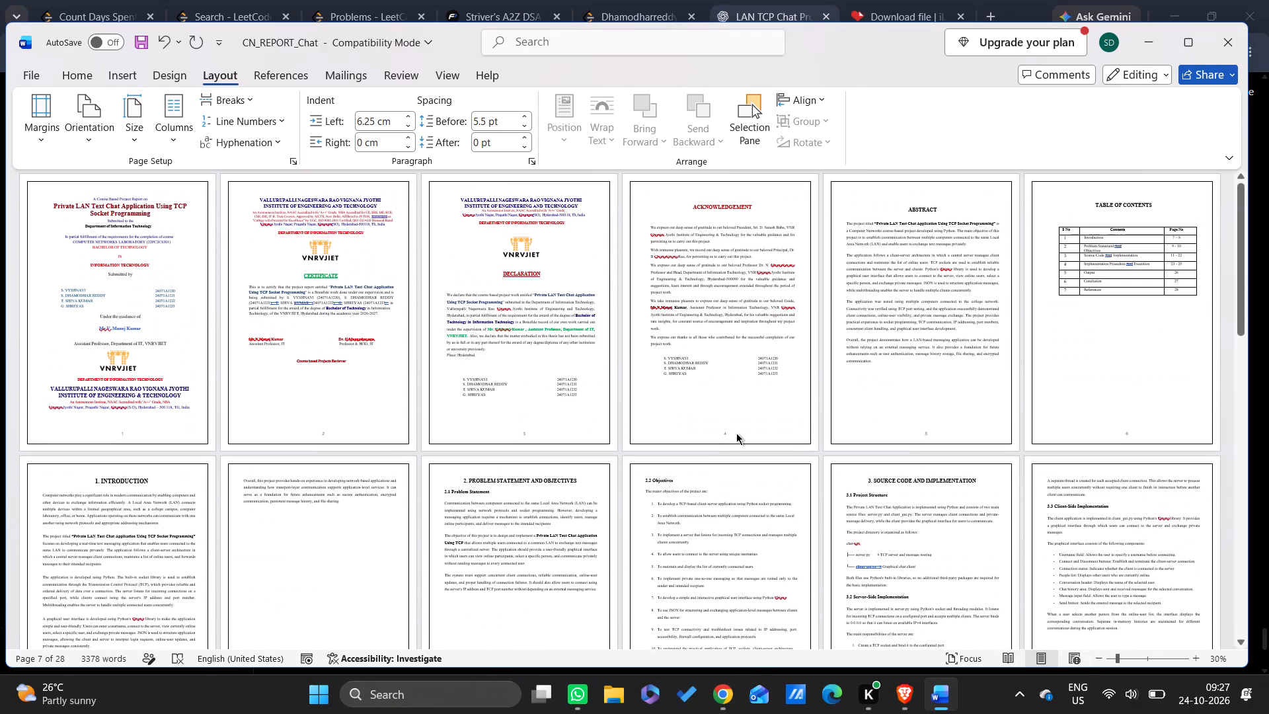
pyautogui.scroll(1, 736, 433)
# Inspect the front pages up close, from the cover through the Certificate, Declaration and Acknowledgement to the Abstract, comparing their top spacing.
pyautogui.keyDown('ctrl'); pyautogui.scroll(5, 151, 291); pyautogui.keyUp('ctrl')
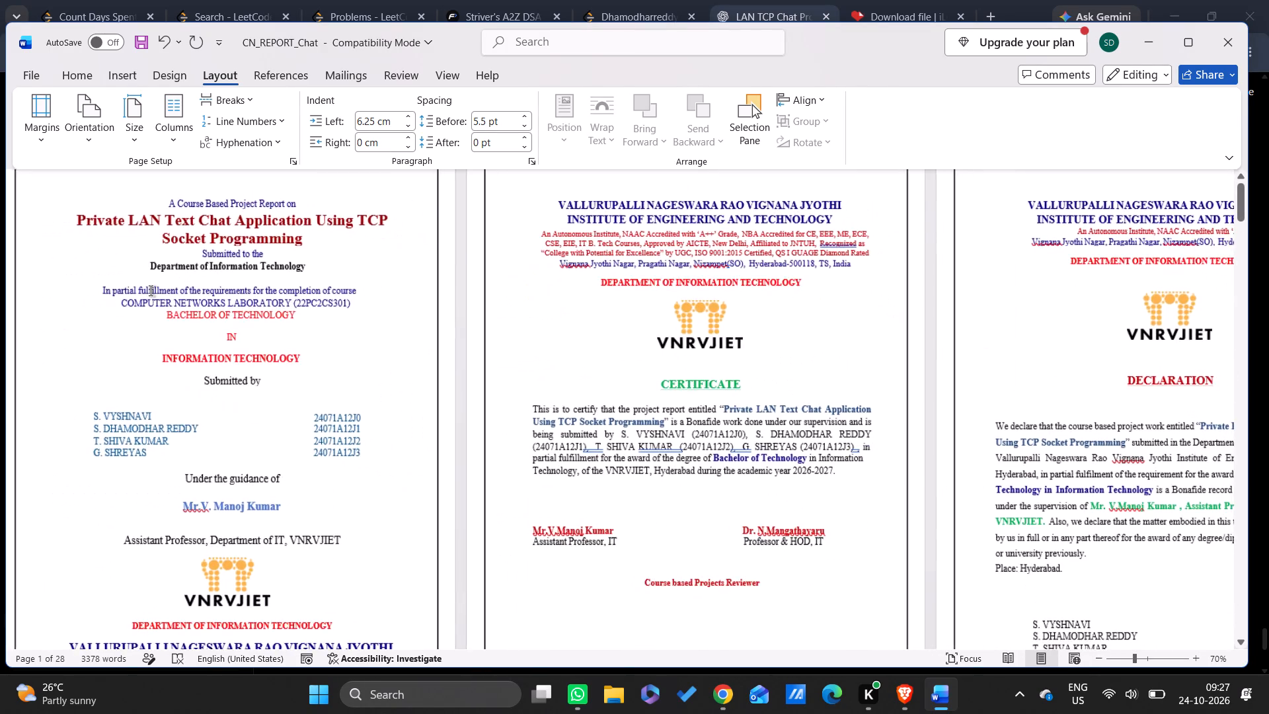
pyautogui.keyDown('ctrl'); pyautogui.scroll(4, 151, 291); pyautogui.keyUp('ctrl')
pyautogui.scroll(3, 447, 333)
pyautogui.scroll(-2, 447, 333)
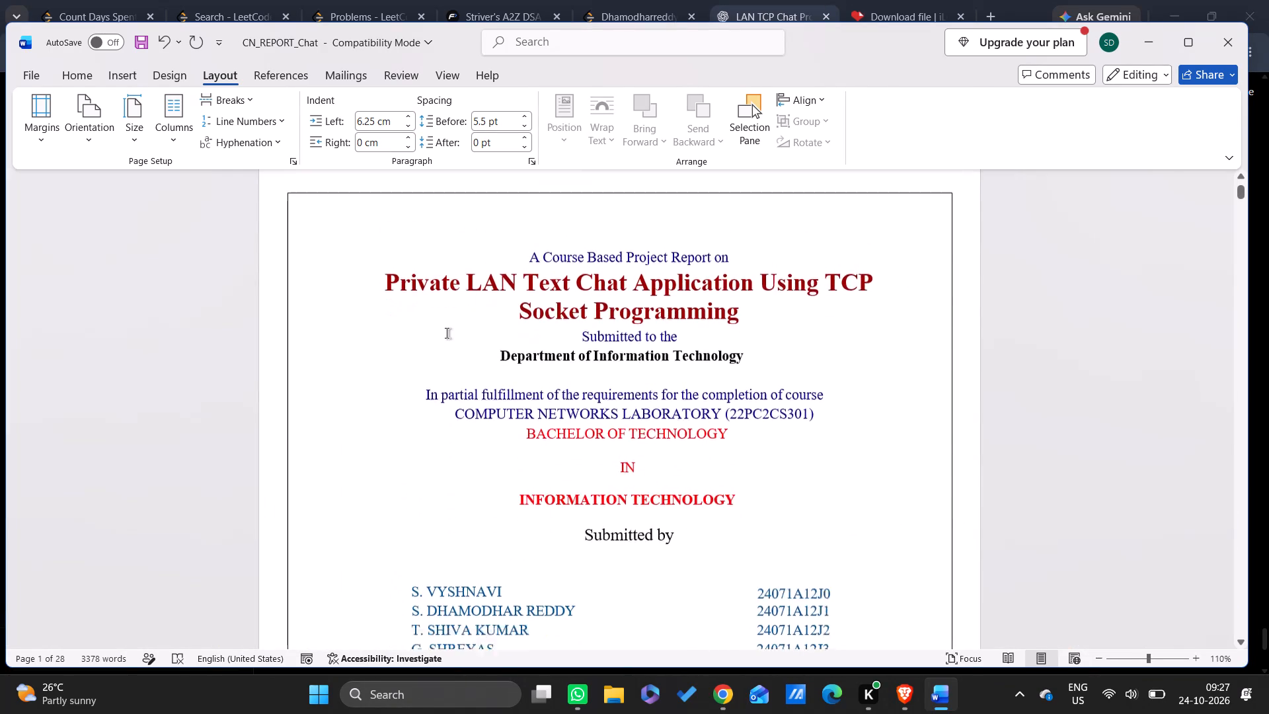
pyautogui.scroll(-5, 447, 333)
pyautogui.scroll(1, 447, 333)
pyautogui.scroll(-3, 447, 333)
pyautogui.scroll(2, 447, 333)
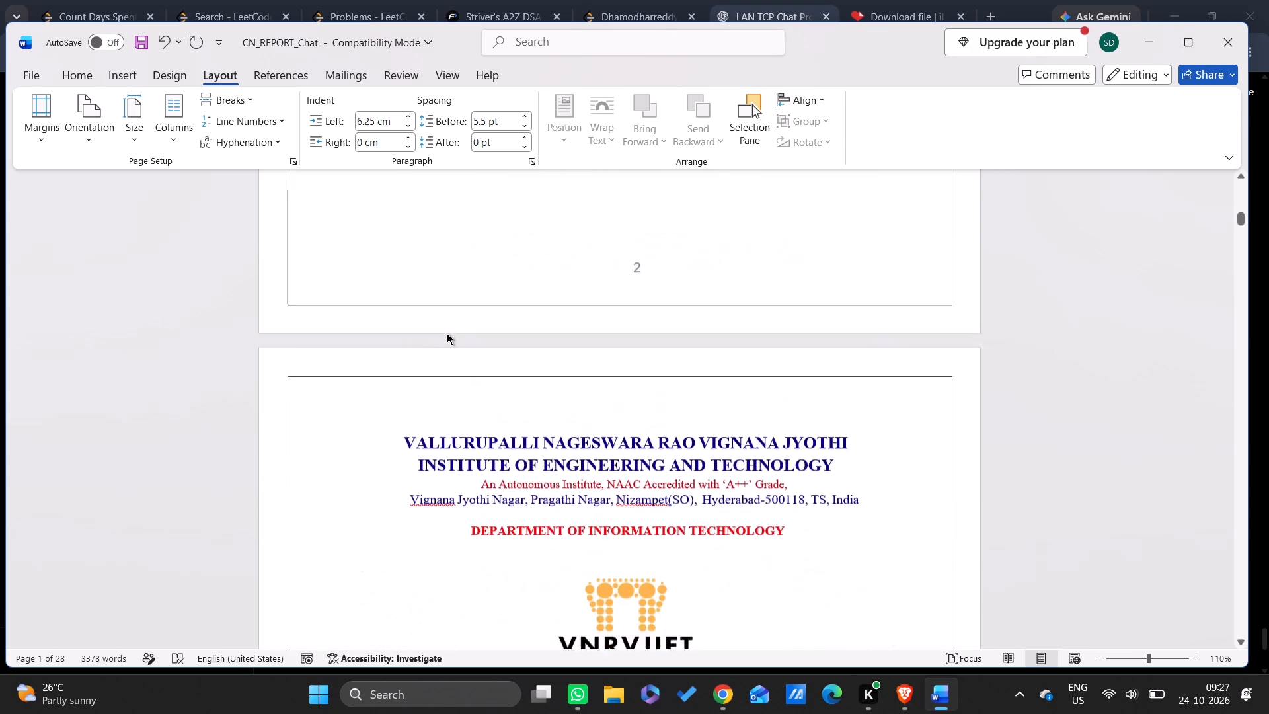
pyautogui.scroll(1, 447, 333)
pyautogui.scroll(-2, 447, 333)
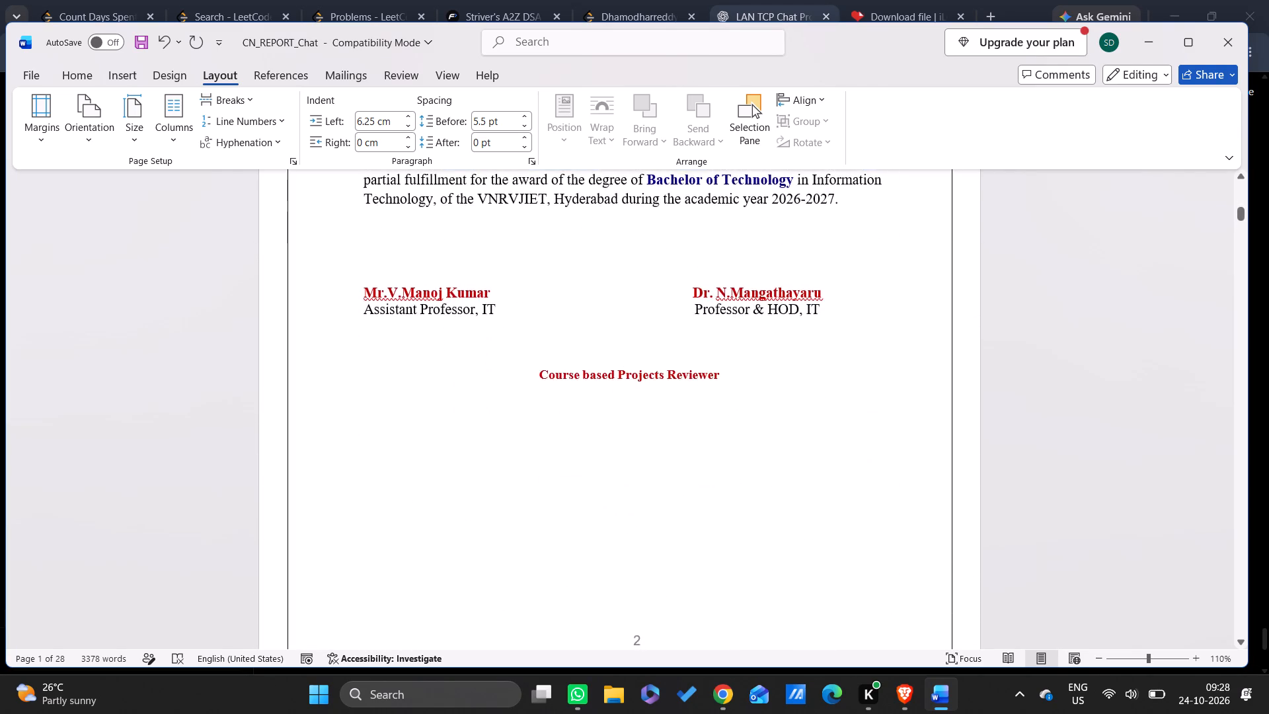
pyautogui.scroll(2, 708, 402)
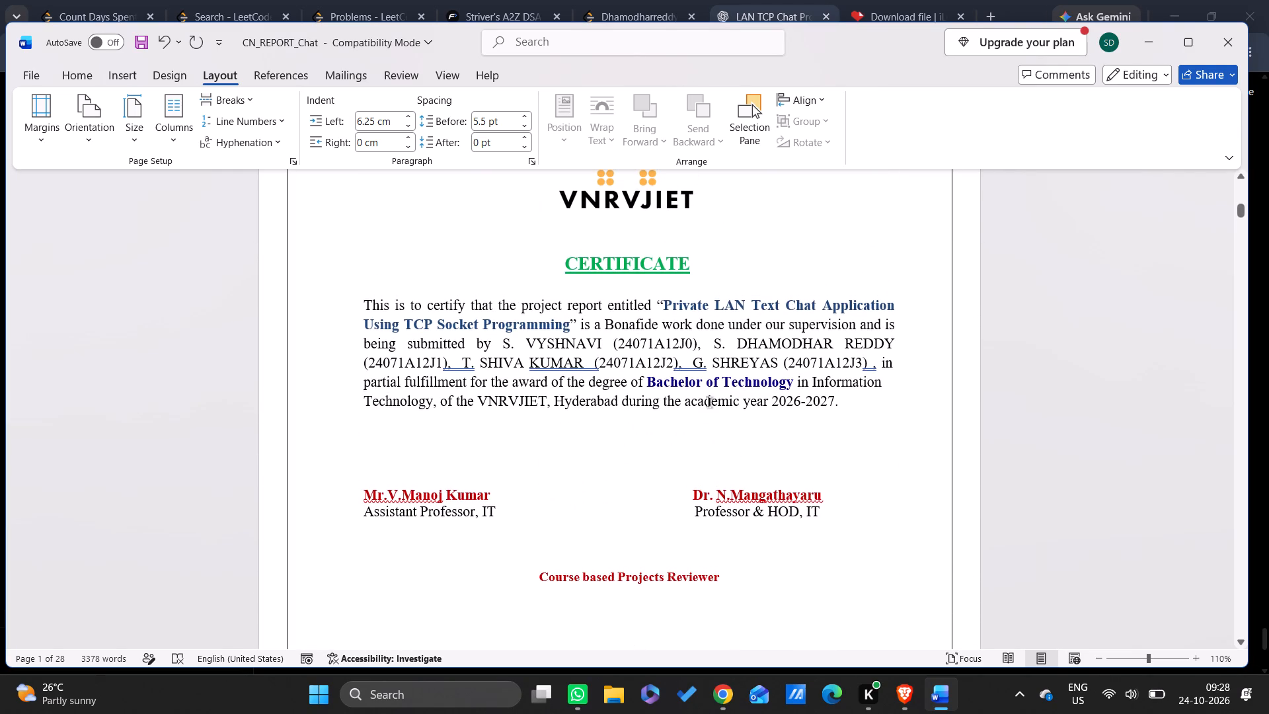
pyautogui.scroll(-4, 708, 402)
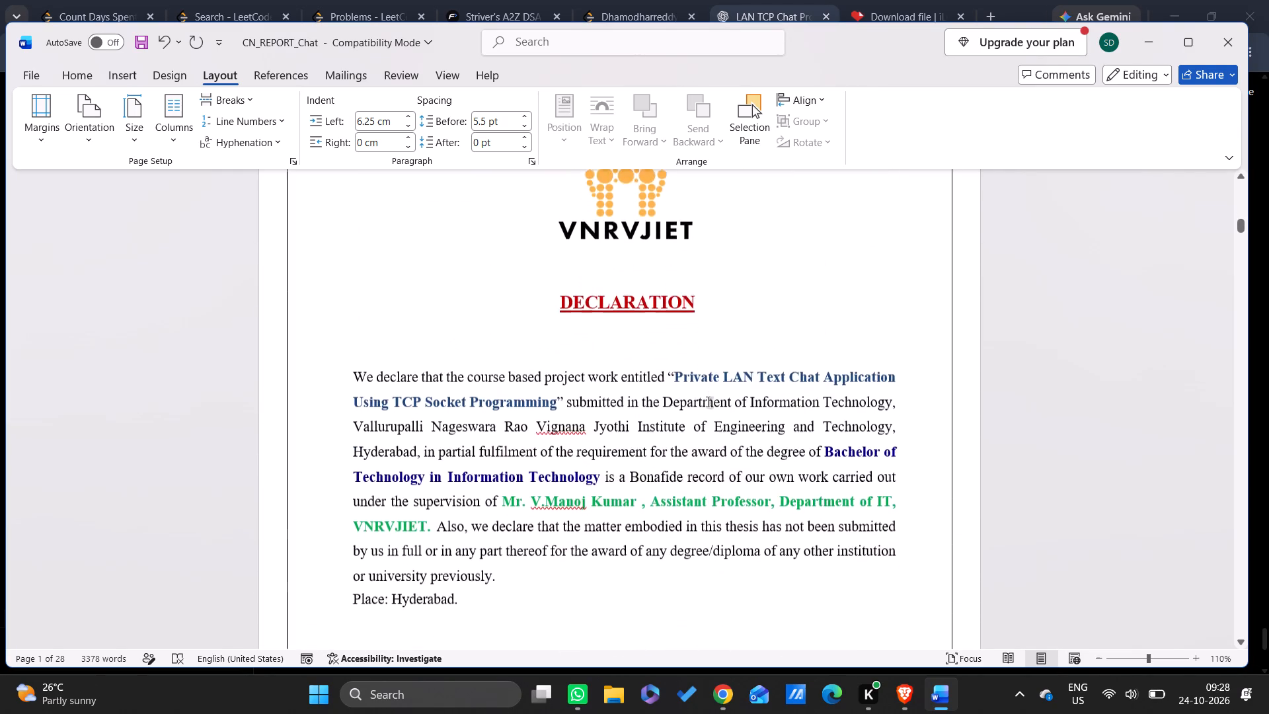
pyautogui.scroll(-4, 708, 402)
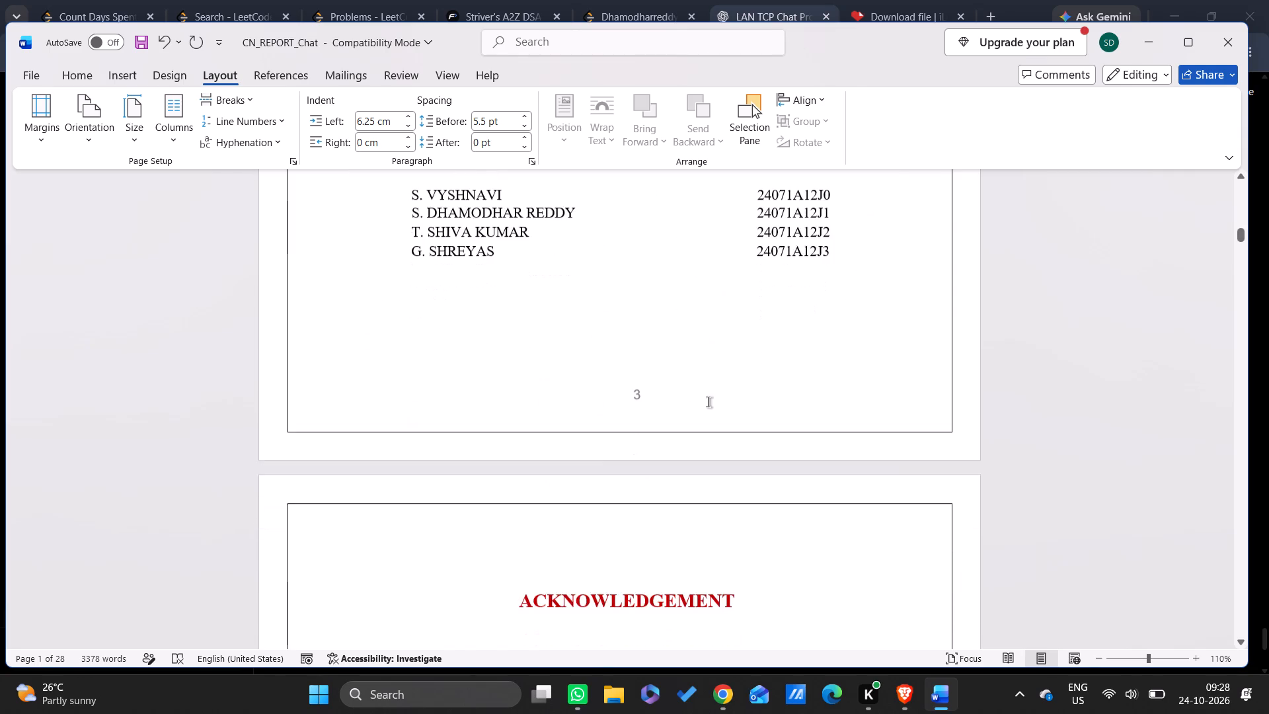
pyautogui.scroll(-2, 708, 402)
pyautogui.scroll(2, 708, 402)
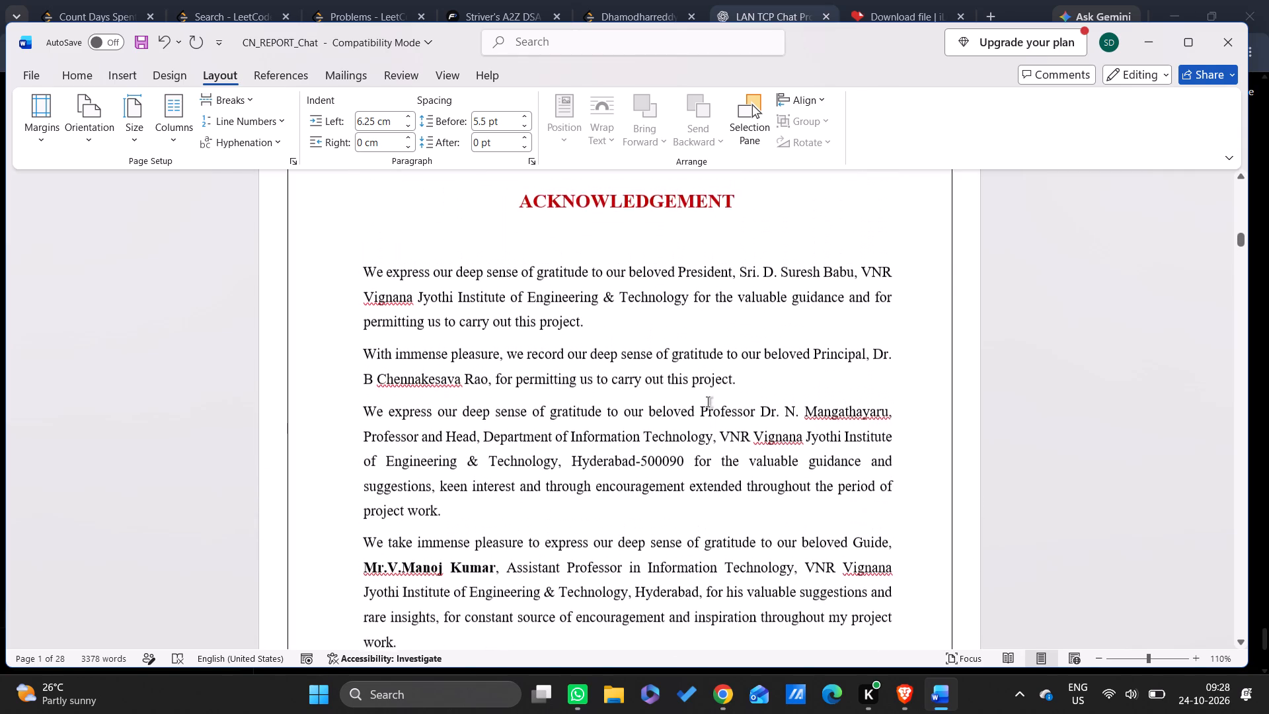
pyautogui.scroll(1, 708, 402)
pyautogui.scroll(-5, 708, 402)
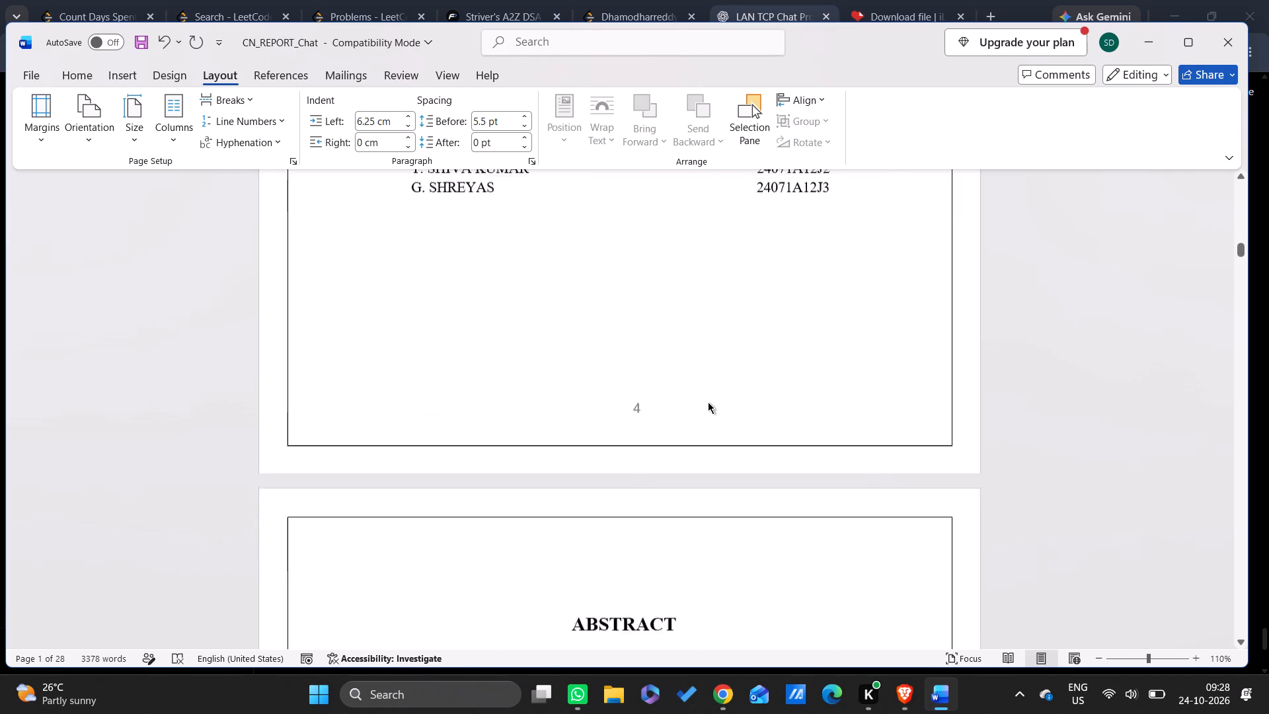
# Inspect the pages from the Abstract through page 6 to the project objective page, comparing their top spacing.
pyautogui.scroll(-1, 708, 402)
pyautogui.scroll(2, 708, 402)
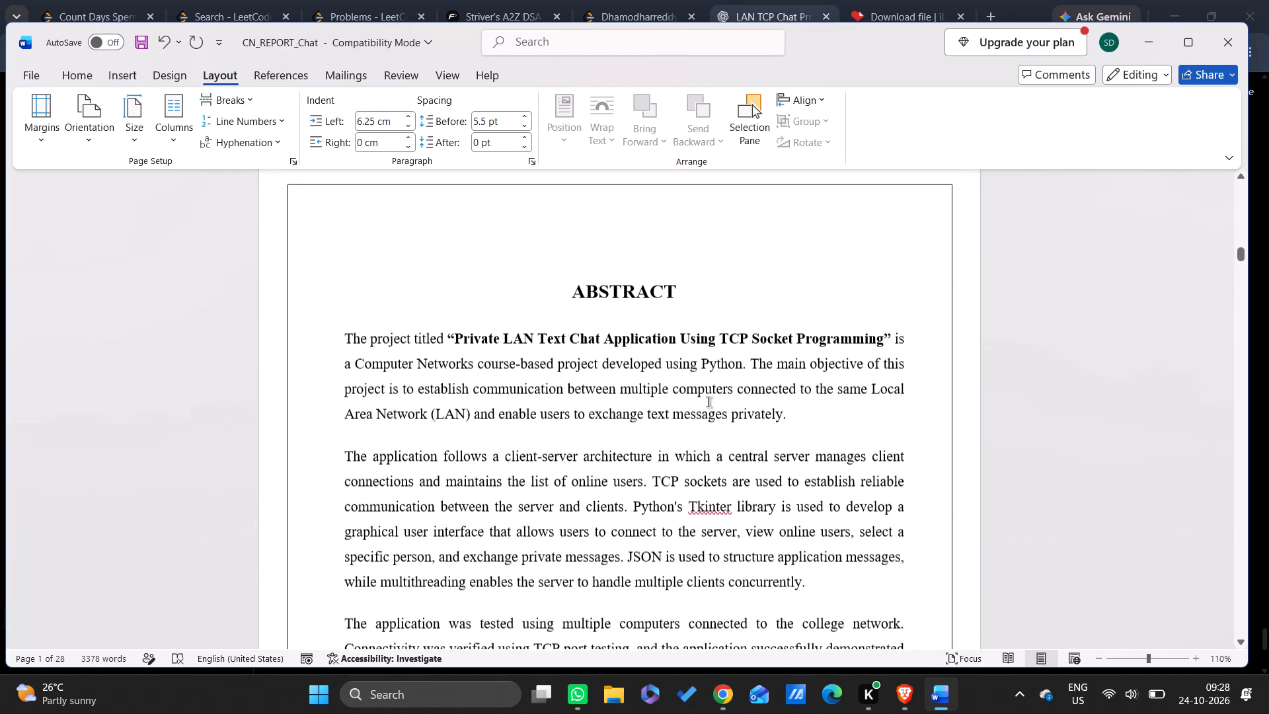
pyautogui.scroll(1, 708, 402)
pyautogui.scroll(-12, 708, 402)
pyautogui.scroll(4, 708, 402)
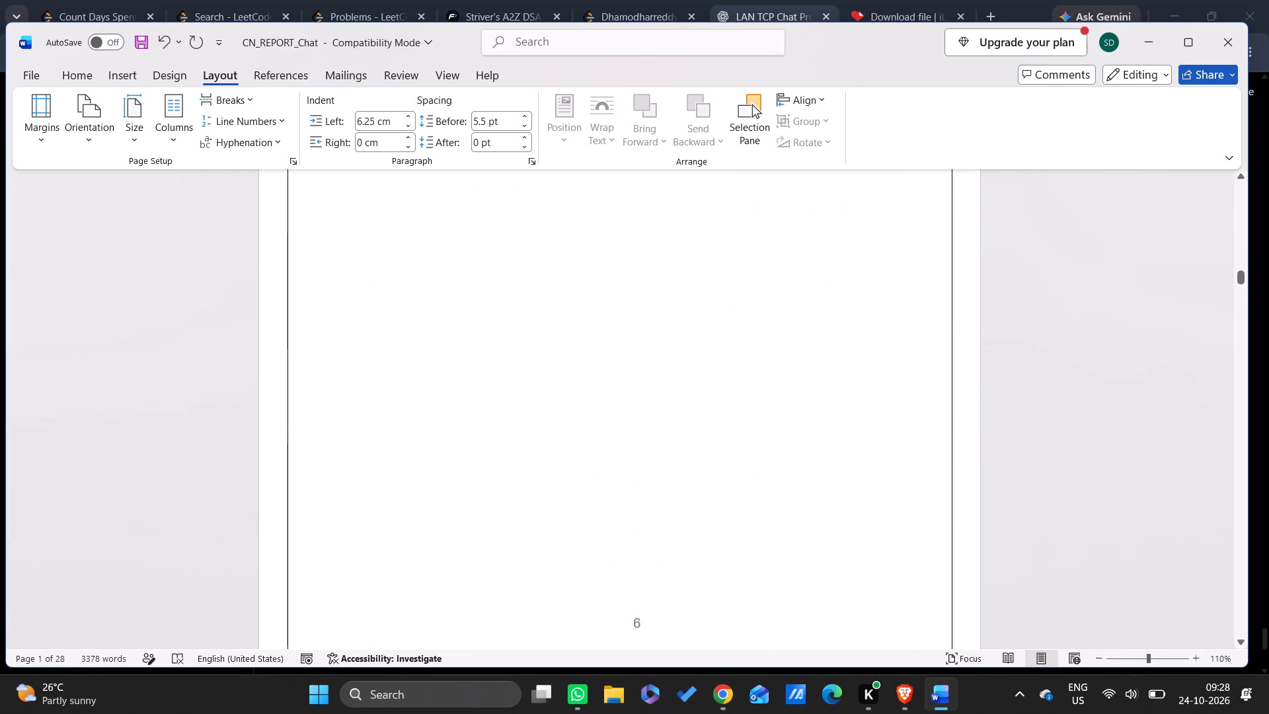
pyautogui.scroll(3, 708, 402)
pyautogui.scroll(-14, 708, 402)
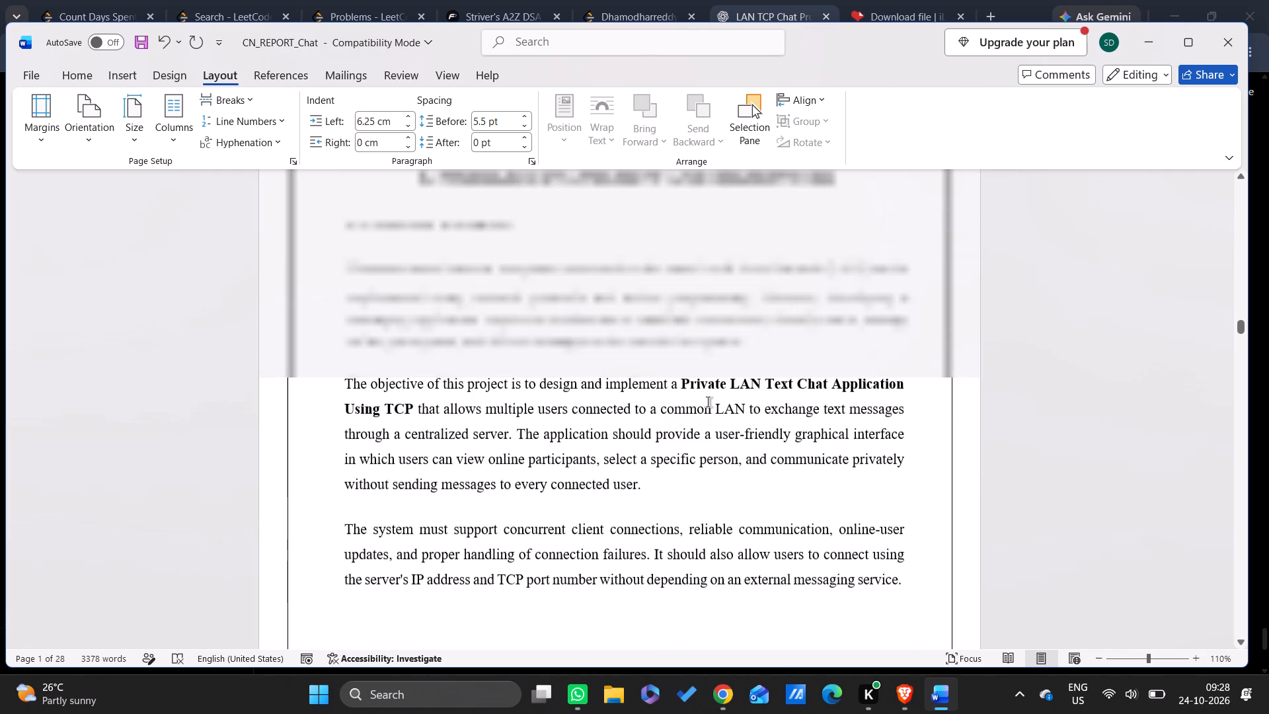
# Inspect the closing pages, from the References back to page 26 and the Conclusion, checking their top spacing and text layout.
pyautogui.scroll(-20, 708, 402)
pyautogui.scroll(-5, 708, 402)
pyautogui.scroll(1, 708, 402)
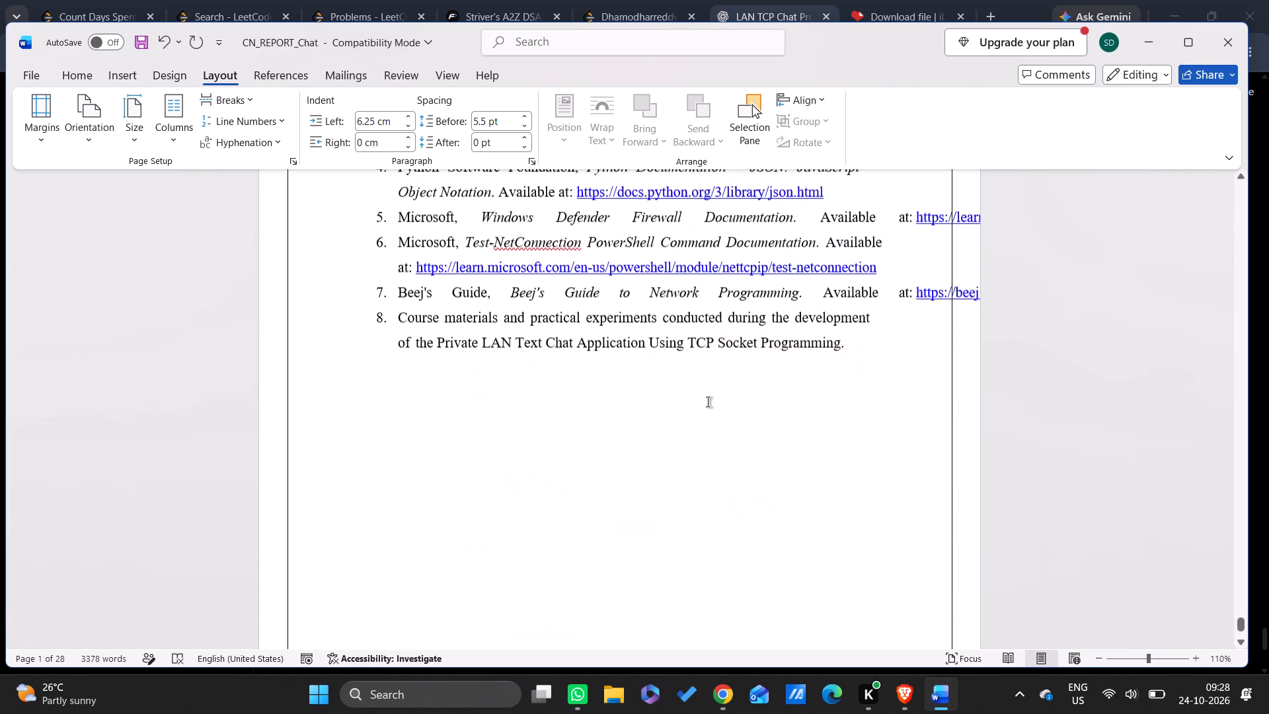
pyautogui.scroll(2, 708, 402)
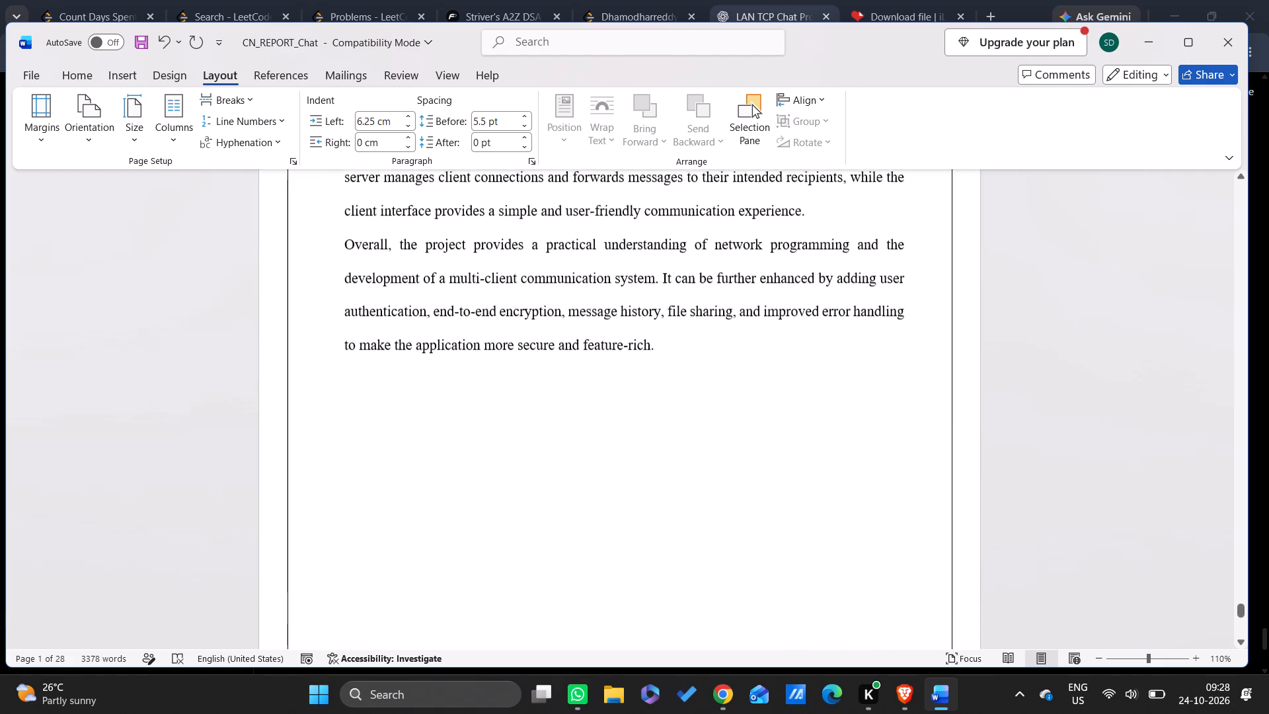
pyautogui.scroll(4, 708, 402)
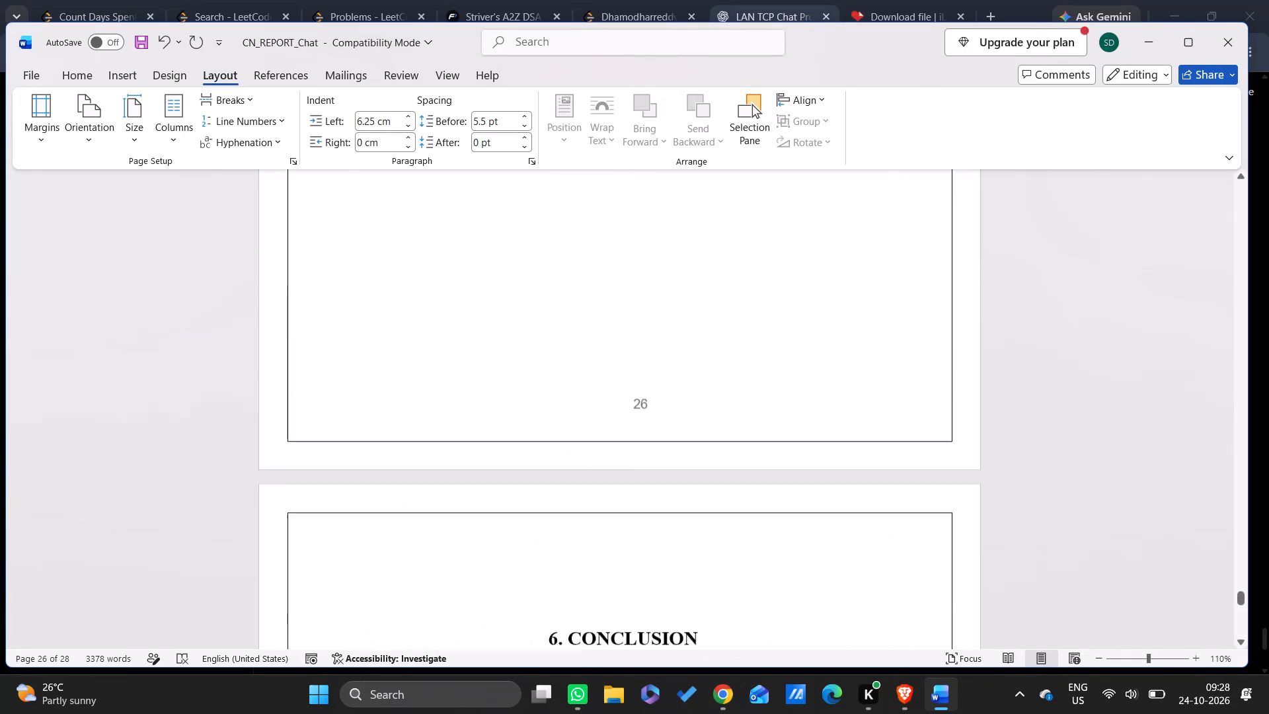
pyautogui.scroll(3, 708, 402)
pyautogui.scroll(-7, 708, 402)
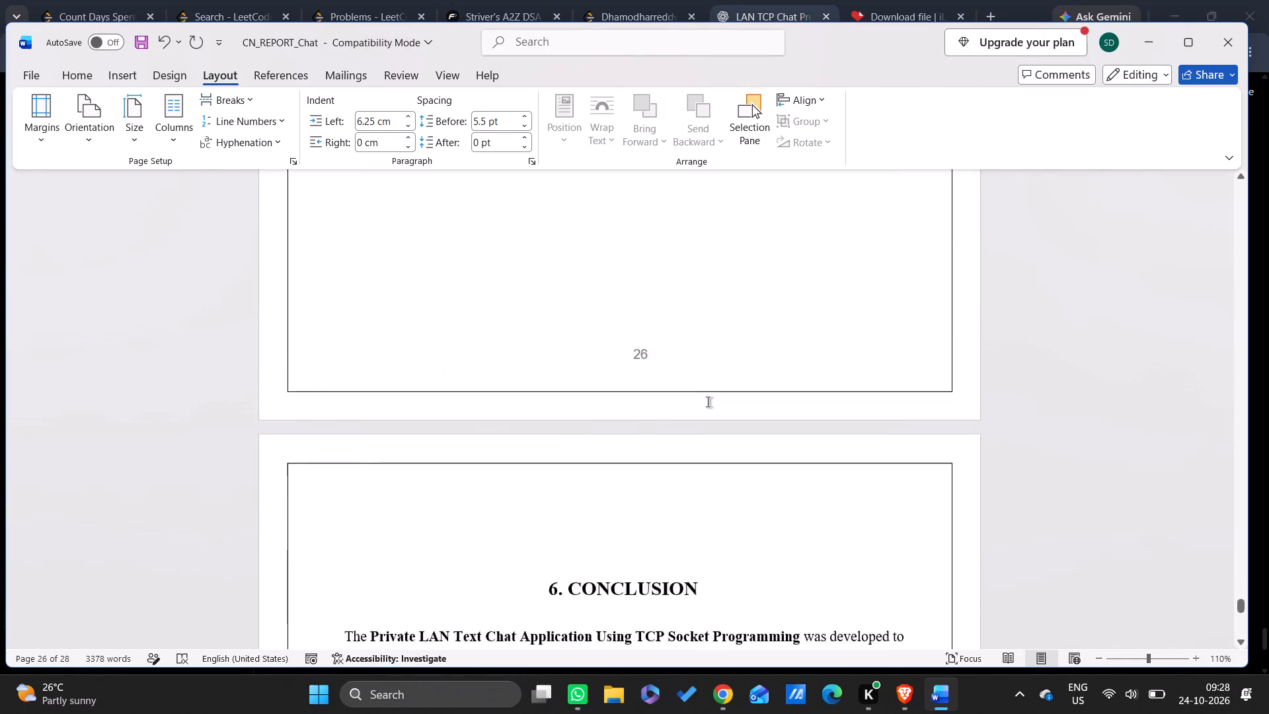
pyautogui.scroll(-2, 708, 402)
pyautogui.scroll(2, 917, 382)
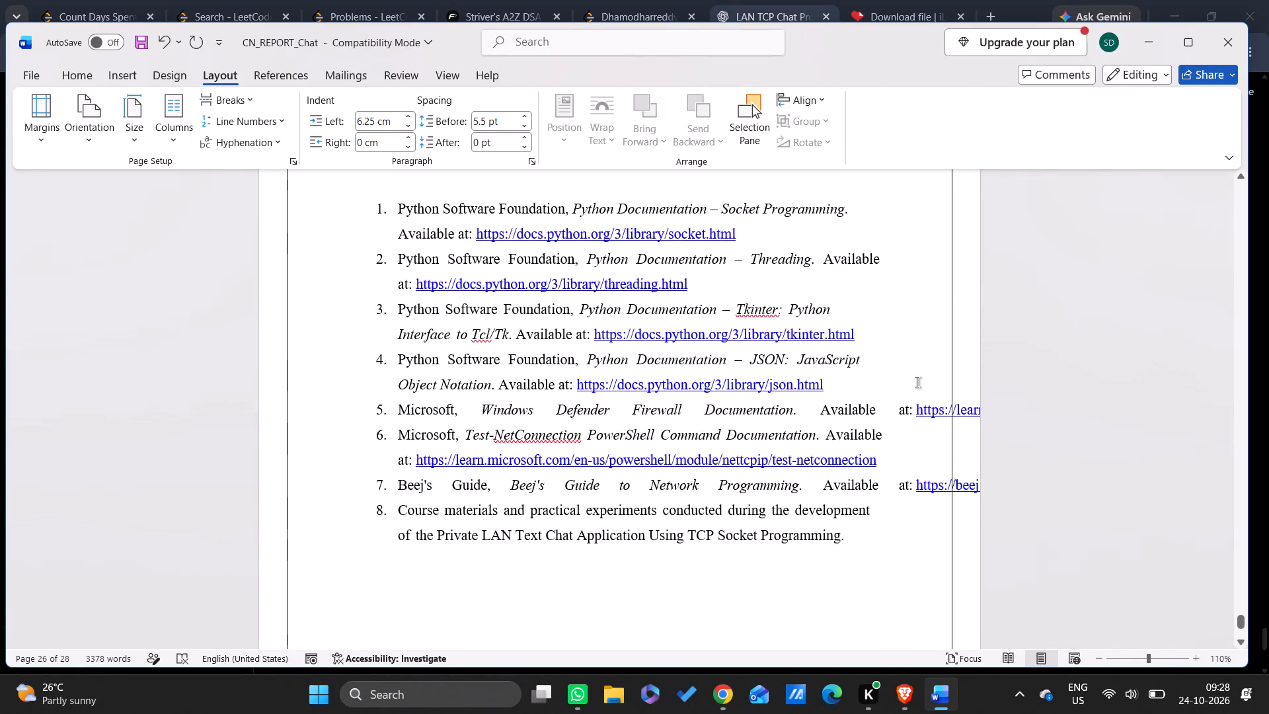
pyautogui.scroll(1, 603, 524)
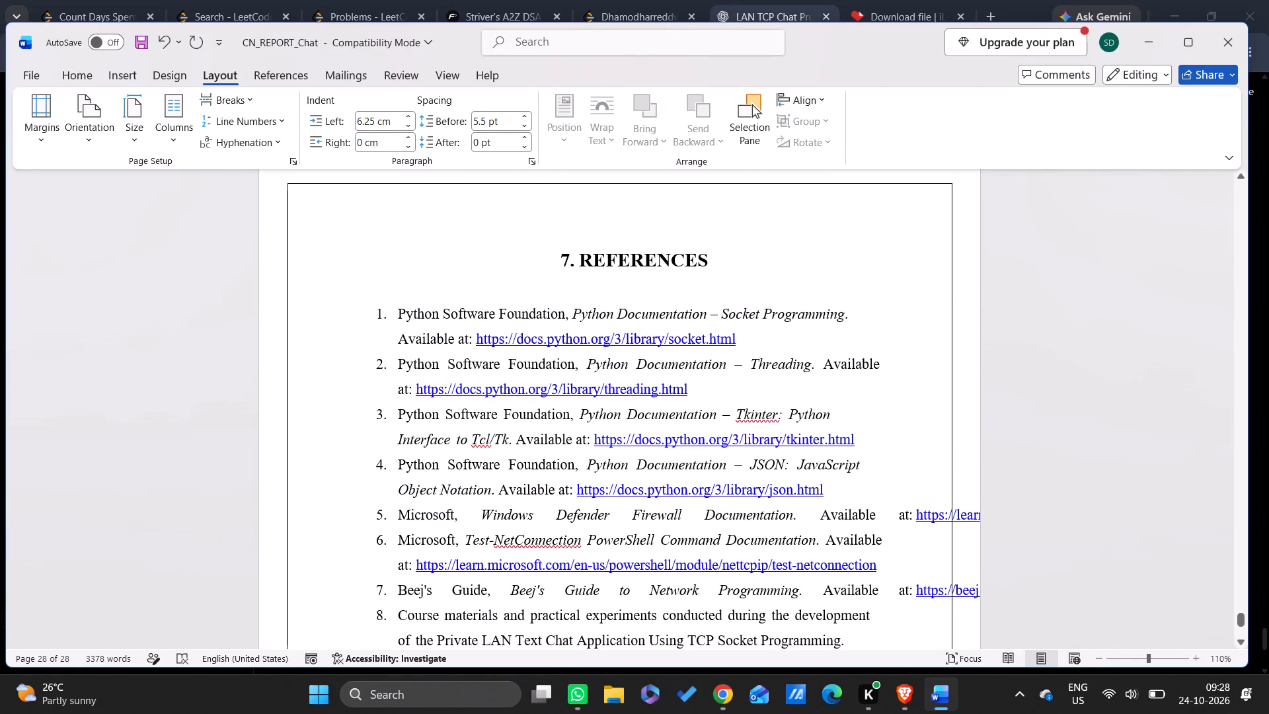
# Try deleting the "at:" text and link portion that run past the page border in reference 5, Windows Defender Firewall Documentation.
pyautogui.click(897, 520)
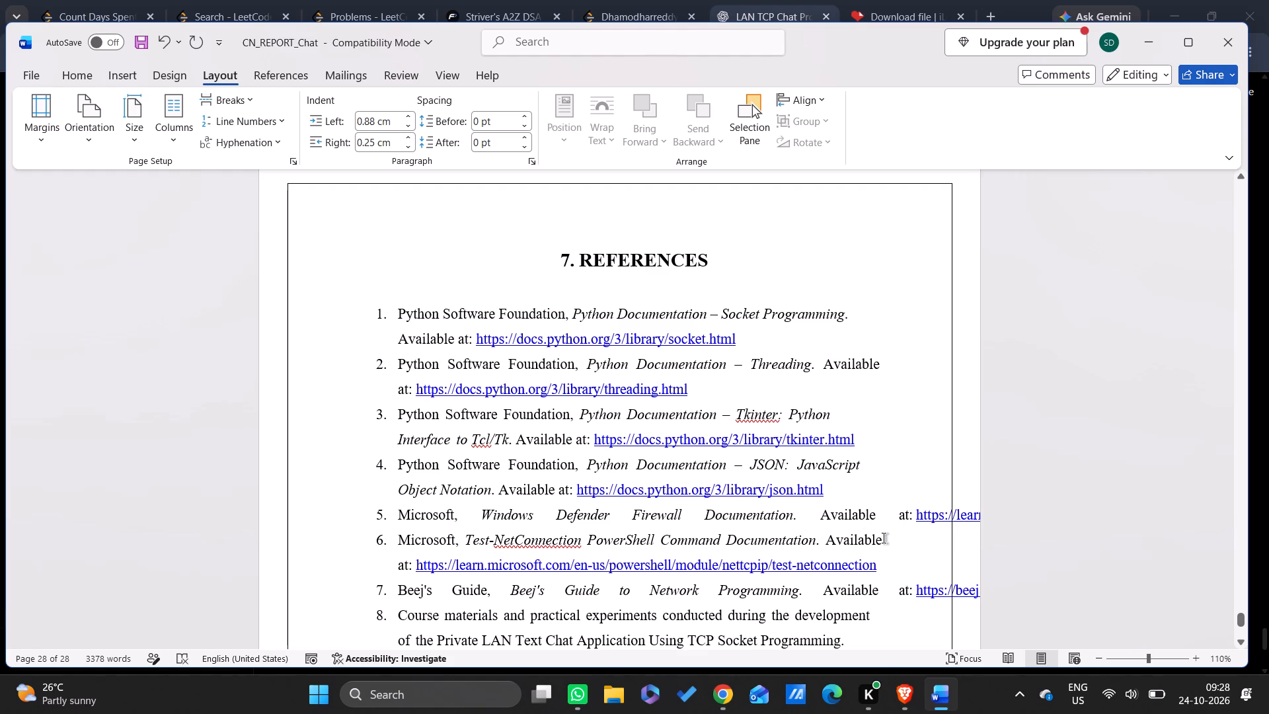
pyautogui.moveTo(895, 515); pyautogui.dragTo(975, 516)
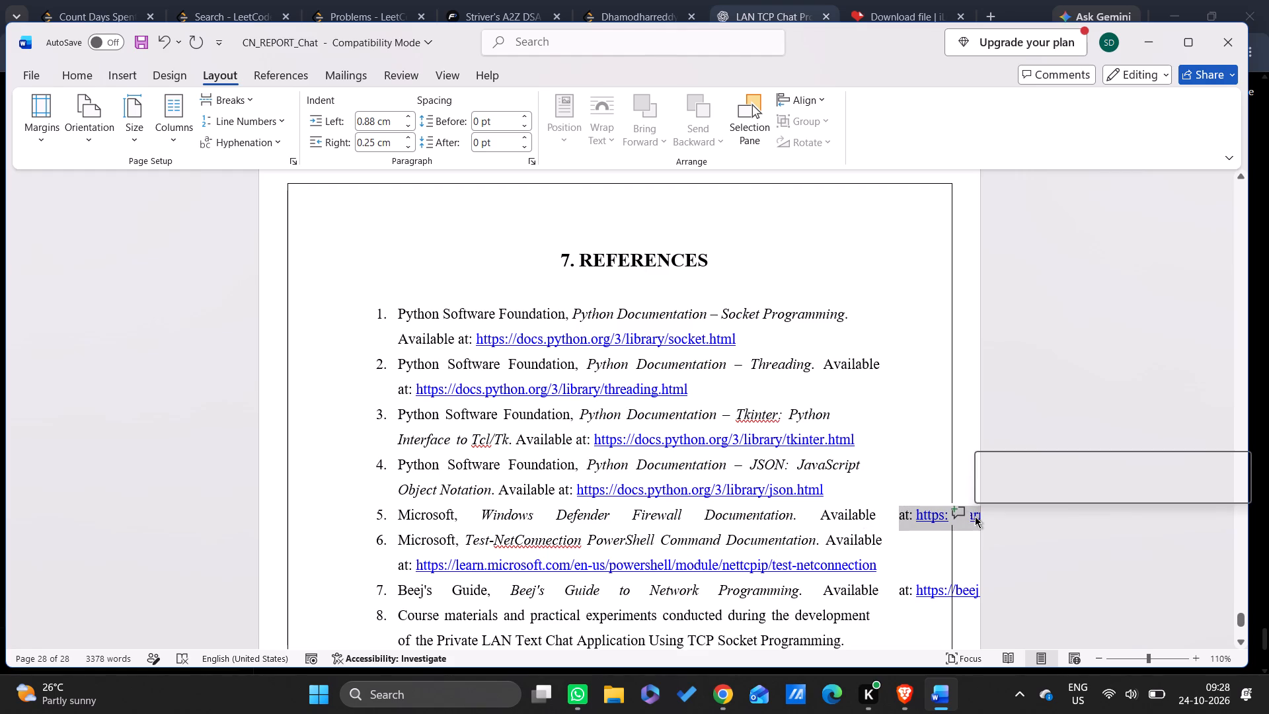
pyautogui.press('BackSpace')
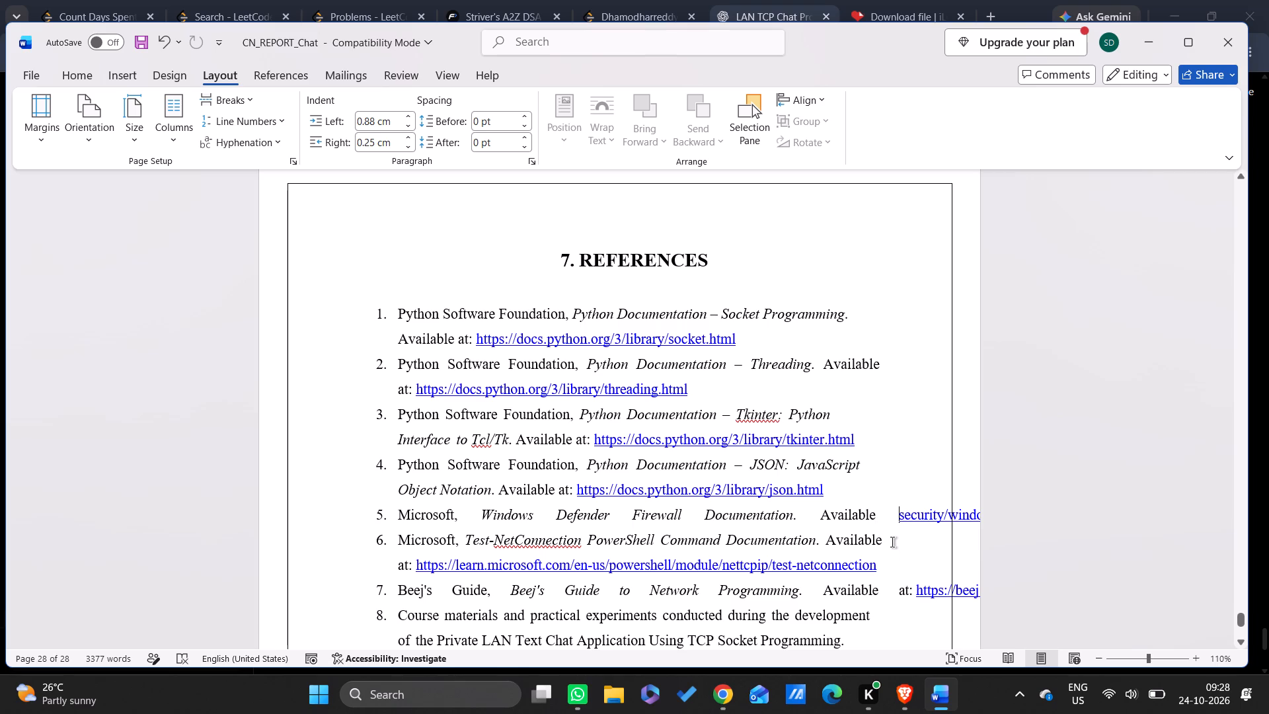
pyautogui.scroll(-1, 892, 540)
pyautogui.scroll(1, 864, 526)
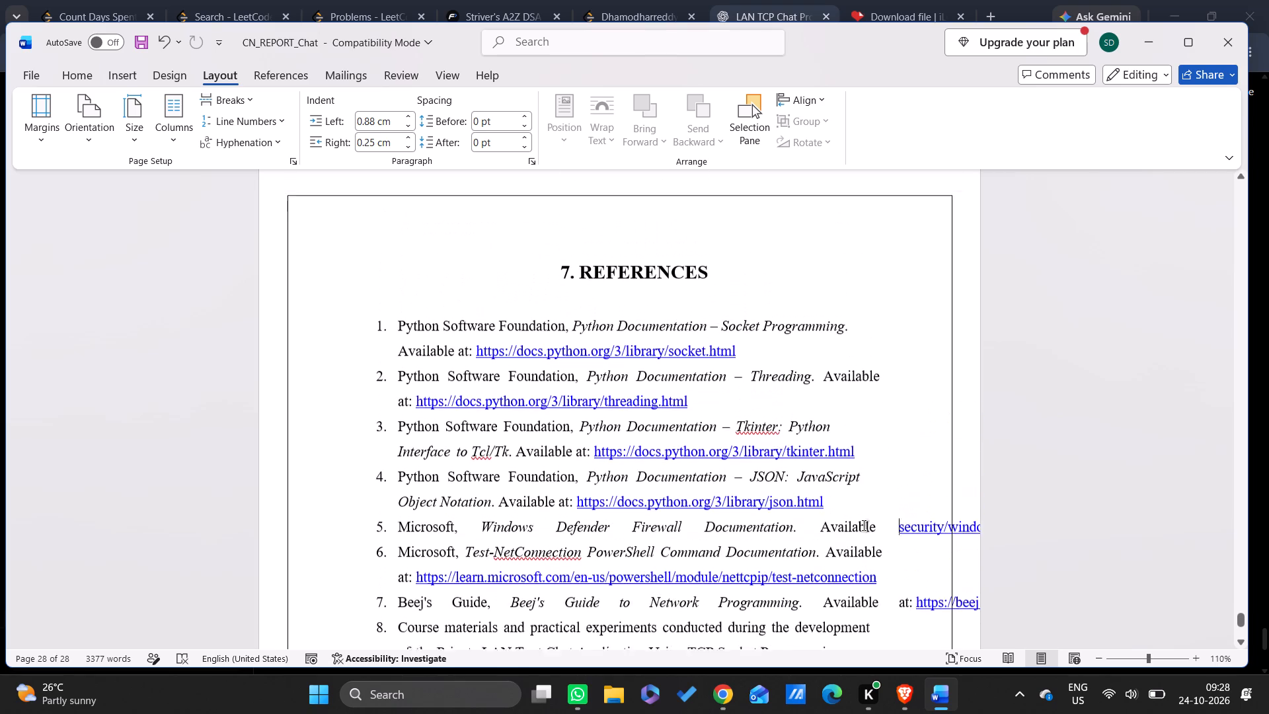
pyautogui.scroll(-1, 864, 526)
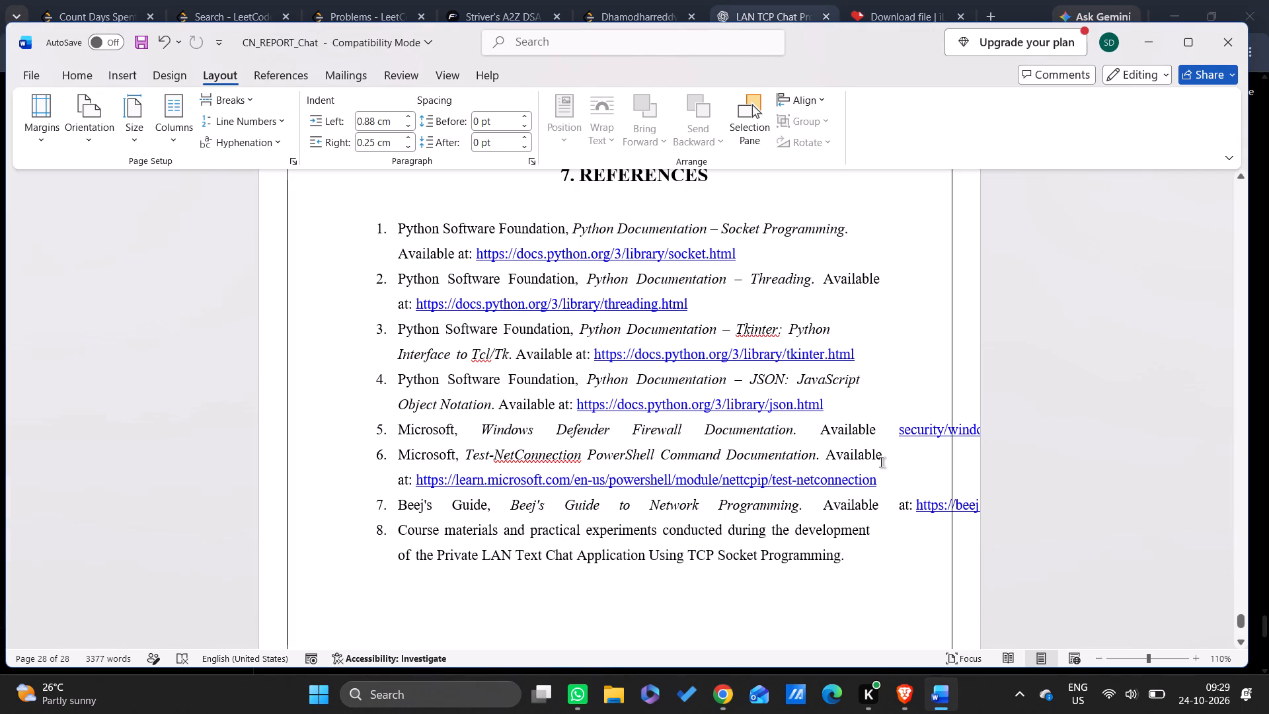
# Back in the Word report, try a line break before reference 5's remaining link, and undo the reference edits and the page margin change.
pyautogui.press('Return')
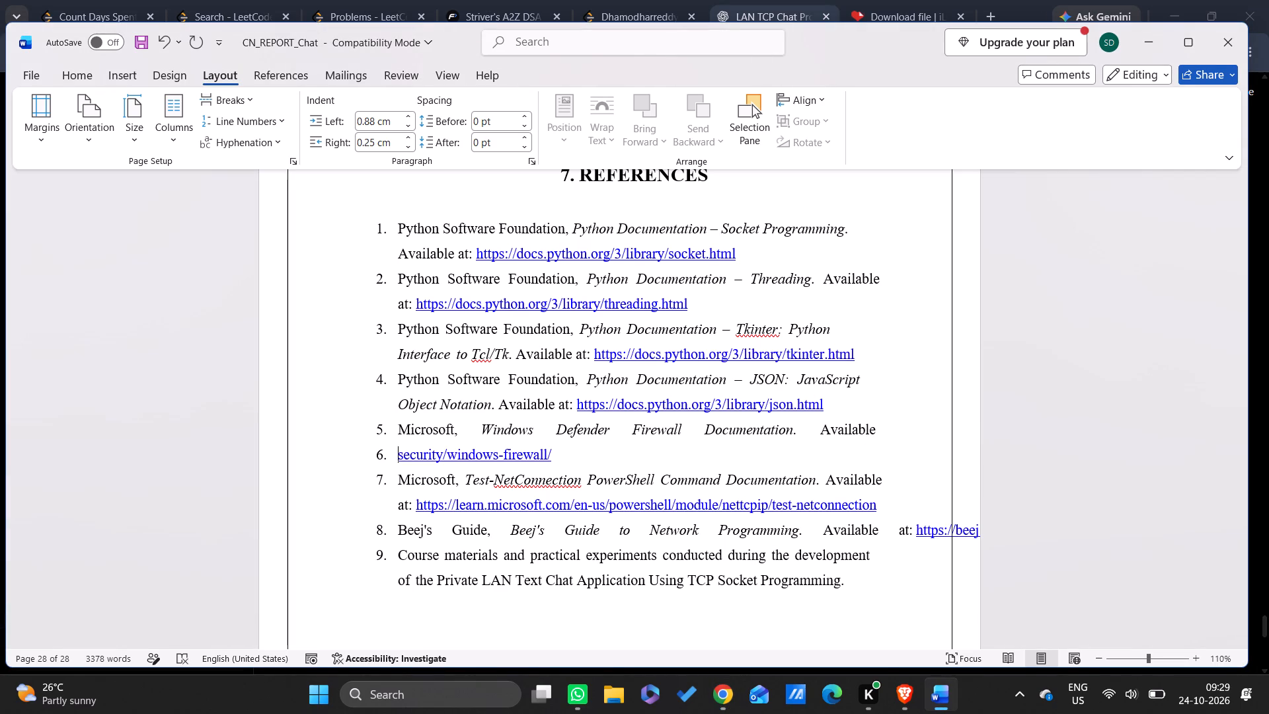
pyautogui.hotkey('ctrl', 'z')
pyautogui.hotkey('ctrl', 'z')
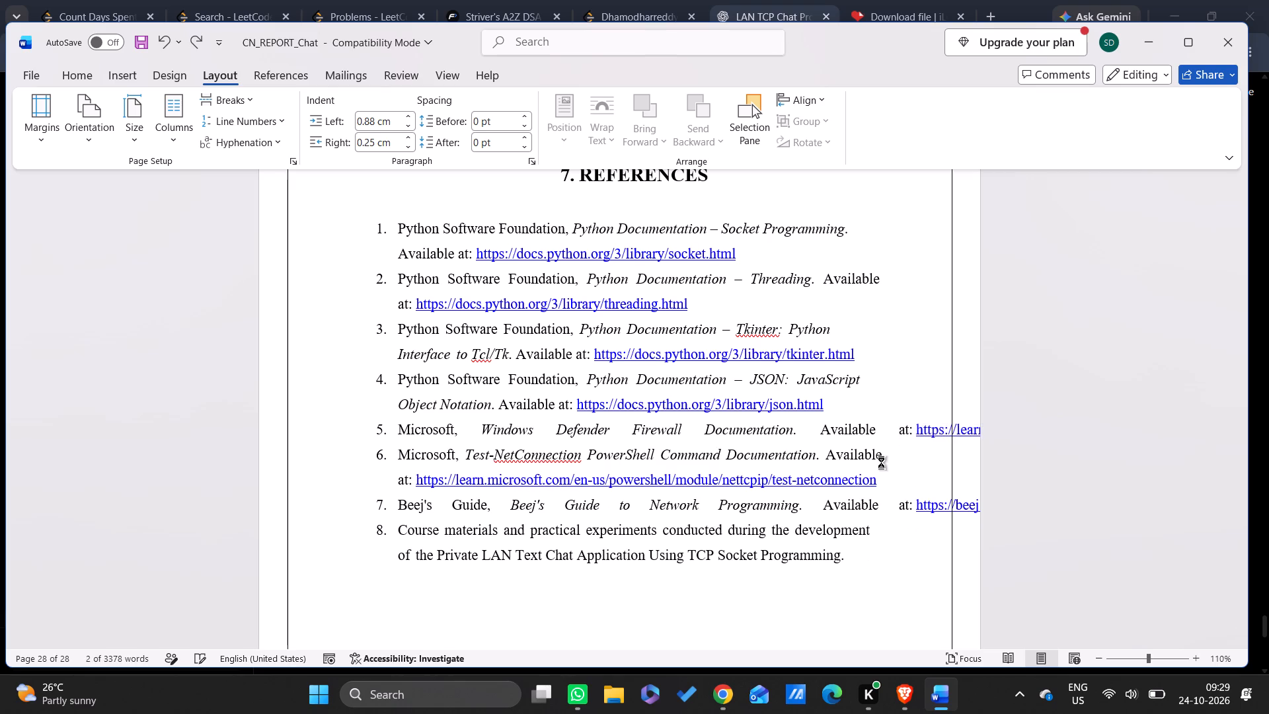
# Review the report backwards from the References through the Conclusion, client setup, firewall rule and server code pages towards the cover.
pyautogui.scroll(-1, 779, 469)
pyautogui.scroll(1, 779, 469)
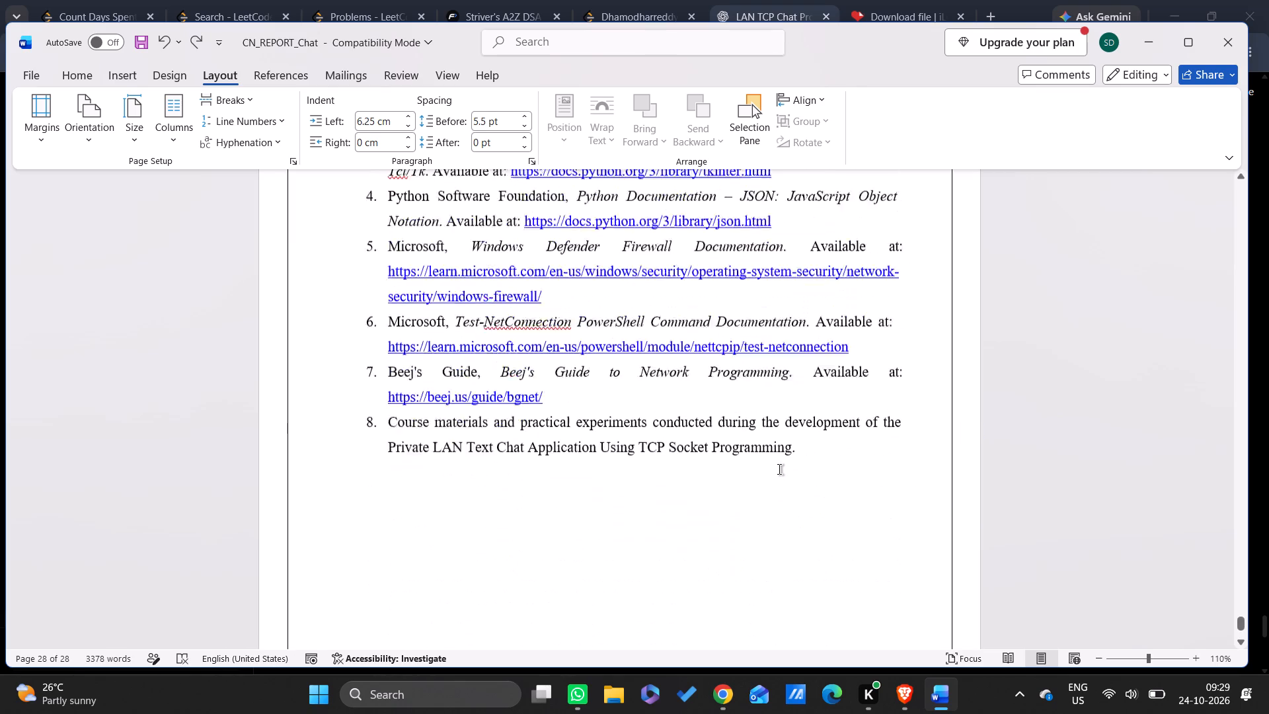
pyautogui.scroll(5, 779, 469)
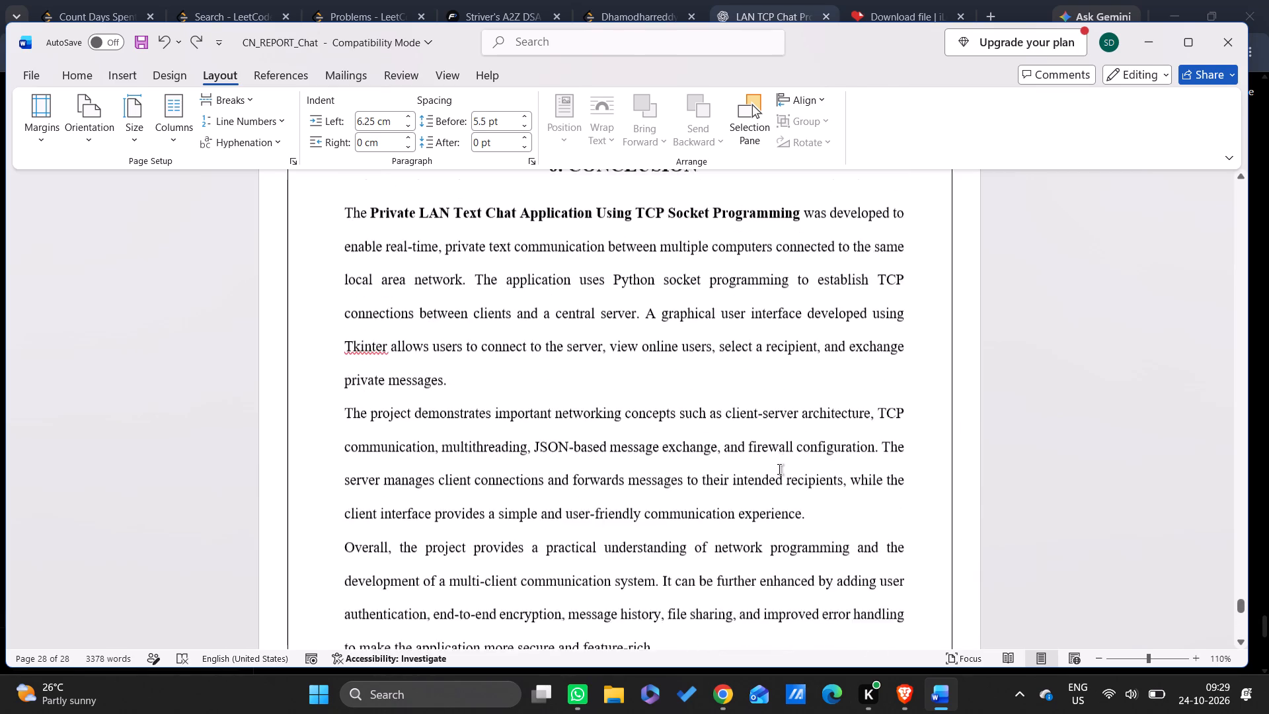
pyautogui.scroll(6, 779, 469)
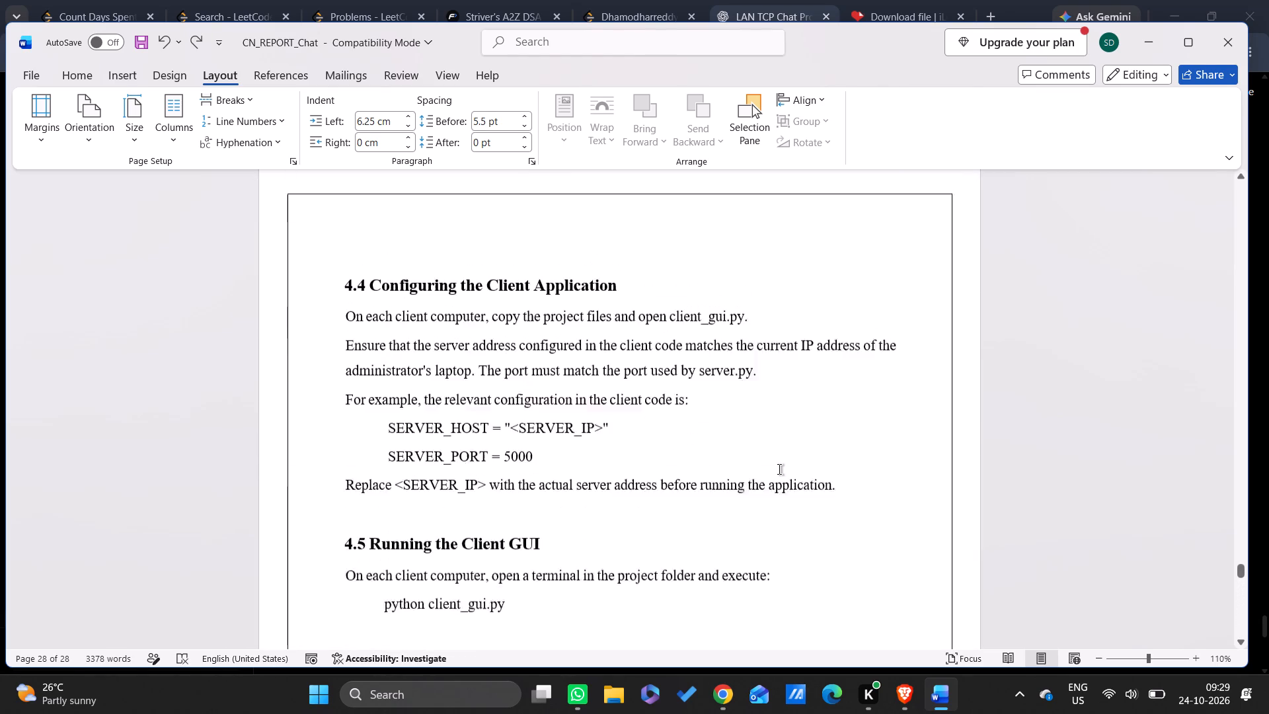
pyautogui.scroll(3, 779, 469)
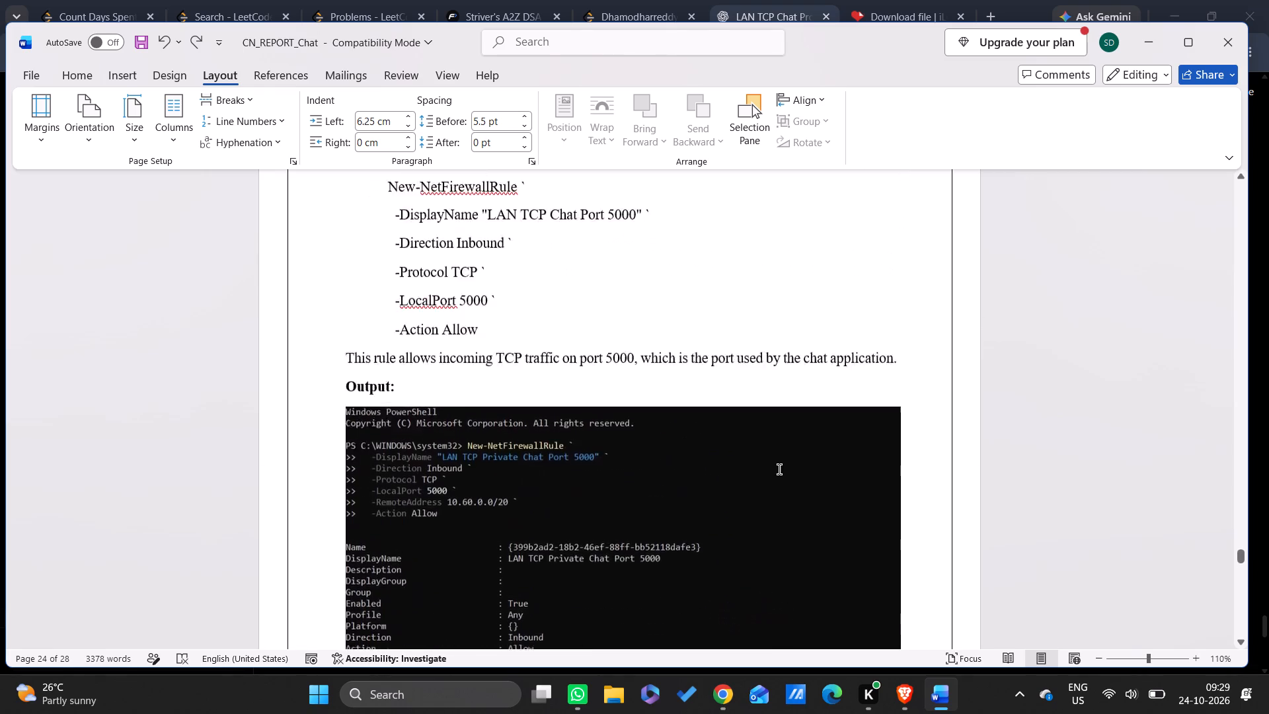
pyautogui.scroll(4, 779, 469)
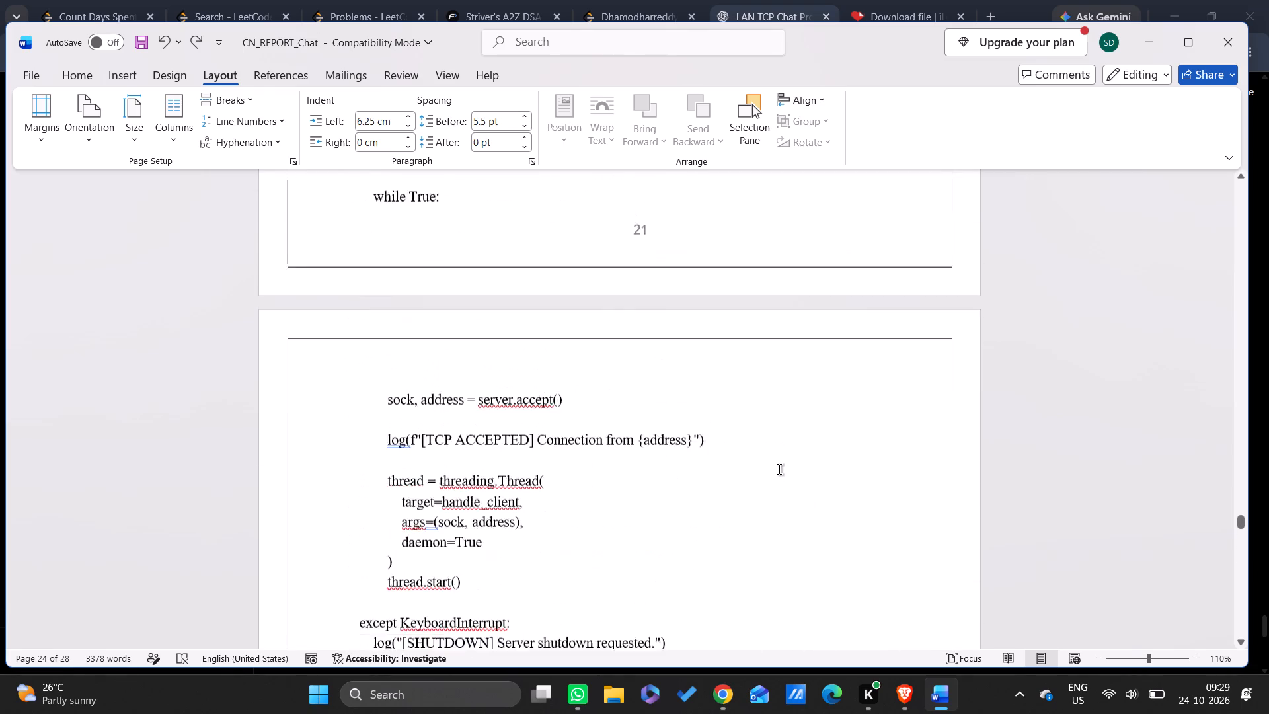
pyautogui.scroll(8, 779, 469)
pyautogui.scroll(14, 779, 469)
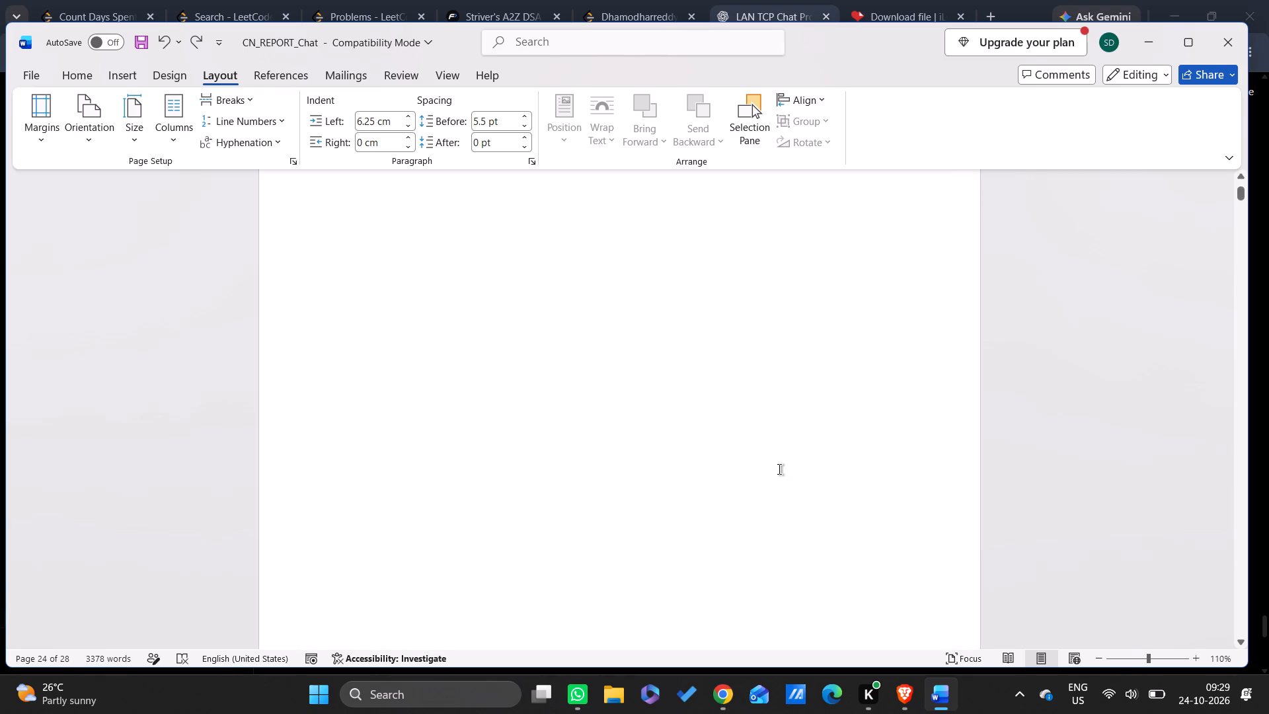
# Inspect the front pages again, from the cover through the Declaration, Acknowledgement and Abstract to the Table of Contents, comparing their top spacing.
pyautogui.scroll(15, 779, 469)
pyautogui.scroll(-2, 779, 469)
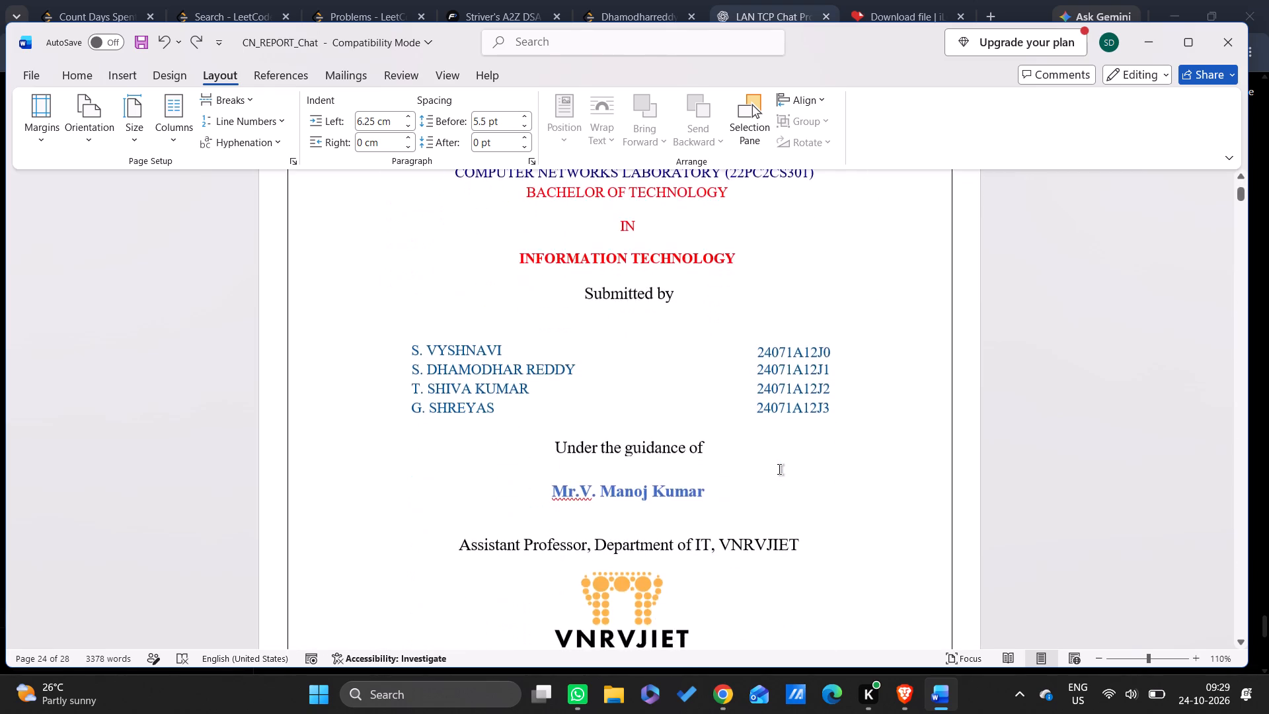
pyautogui.scroll(-4, 779, 469)
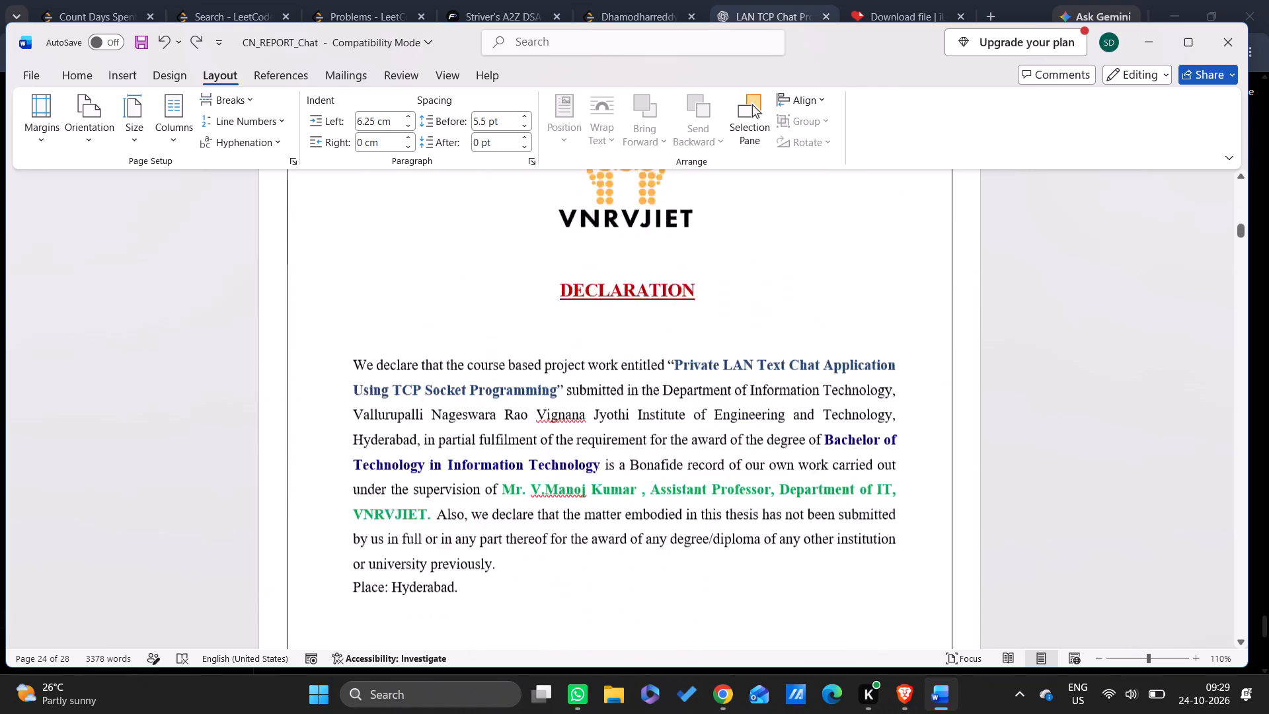
pyautogui.scroll(-5, 779, 469)
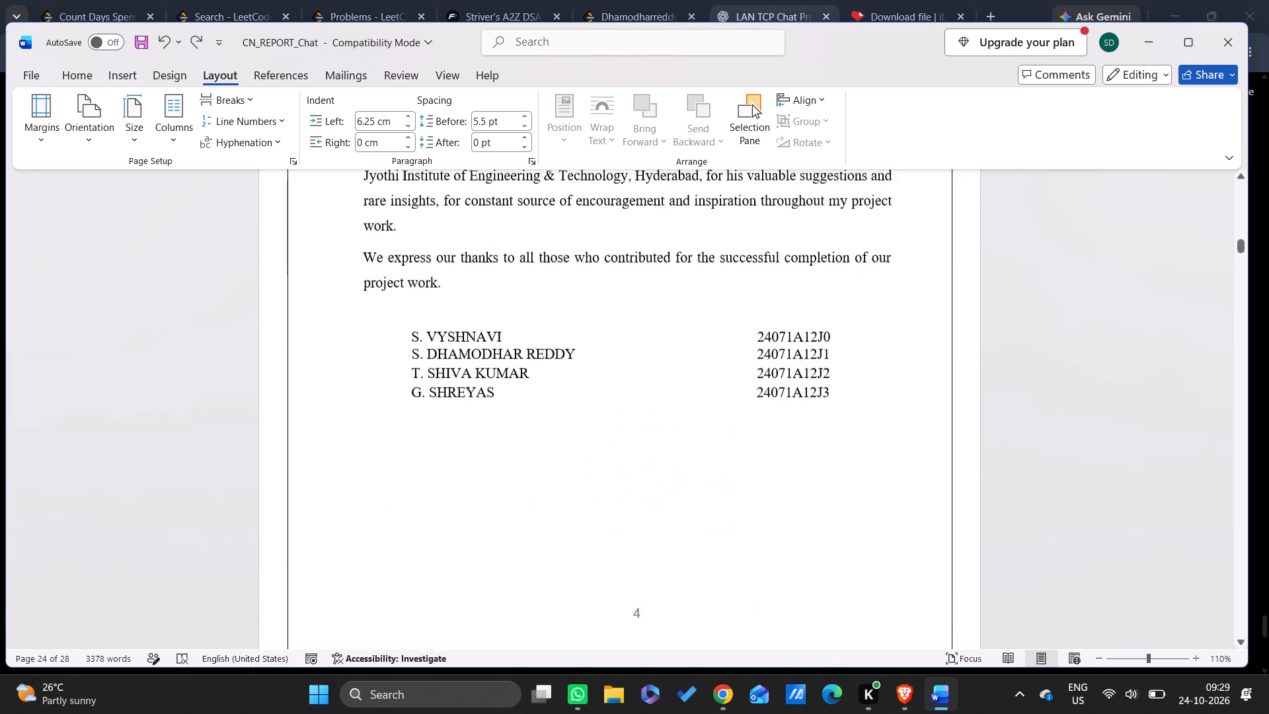
pyautogui.scroll(2, 779, 469)
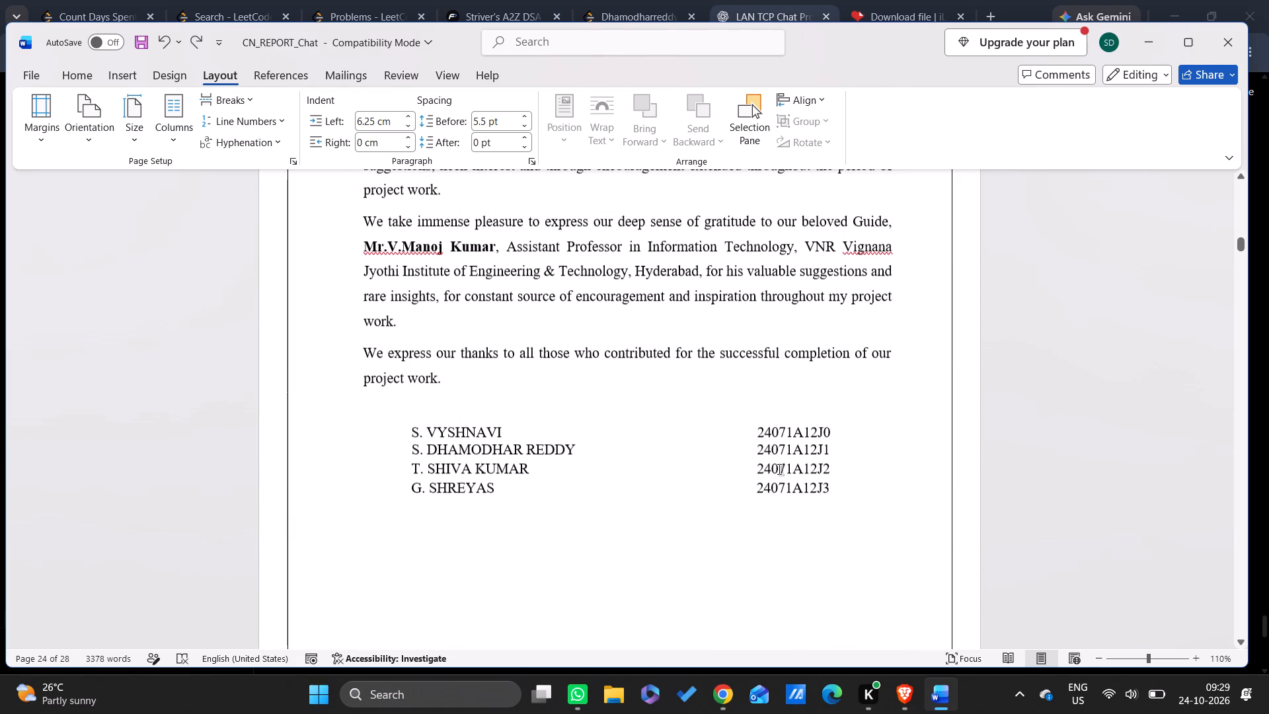
pyautogui.scroll(1, 779, 469)
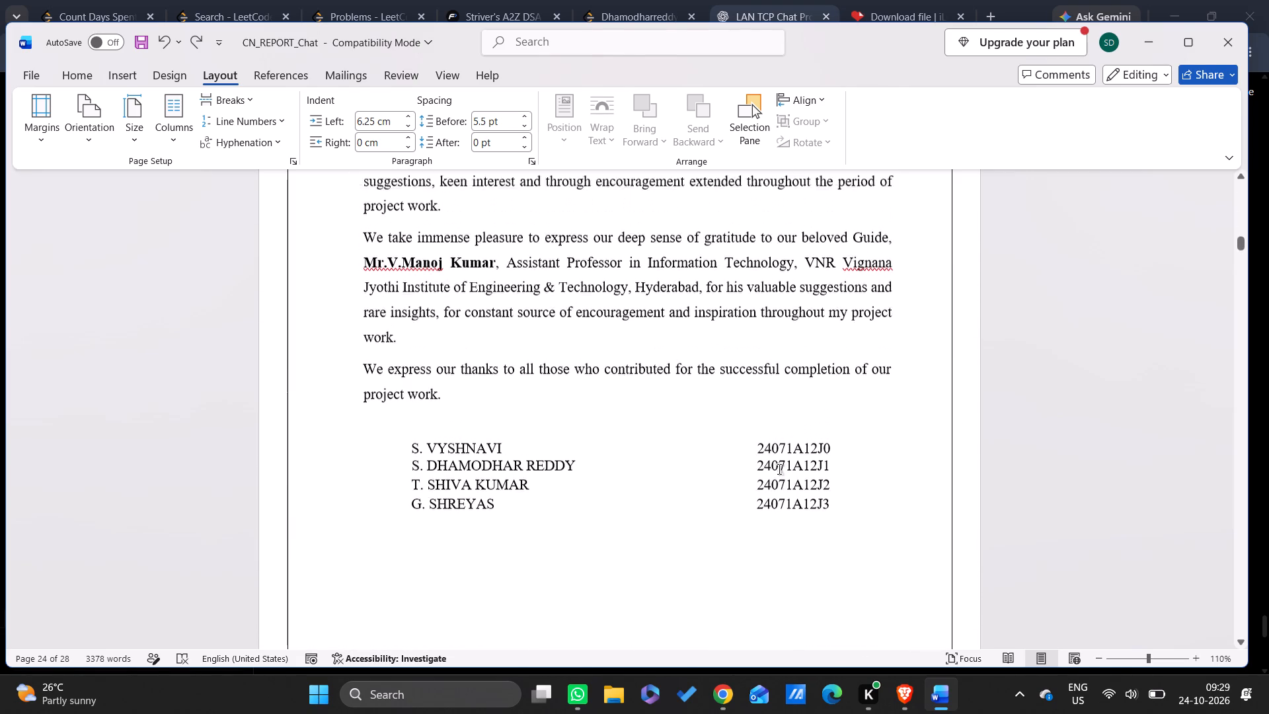
pyautogui.scroll(1, 779, 469)
pyautogui.scroll(-3, 779, 469)
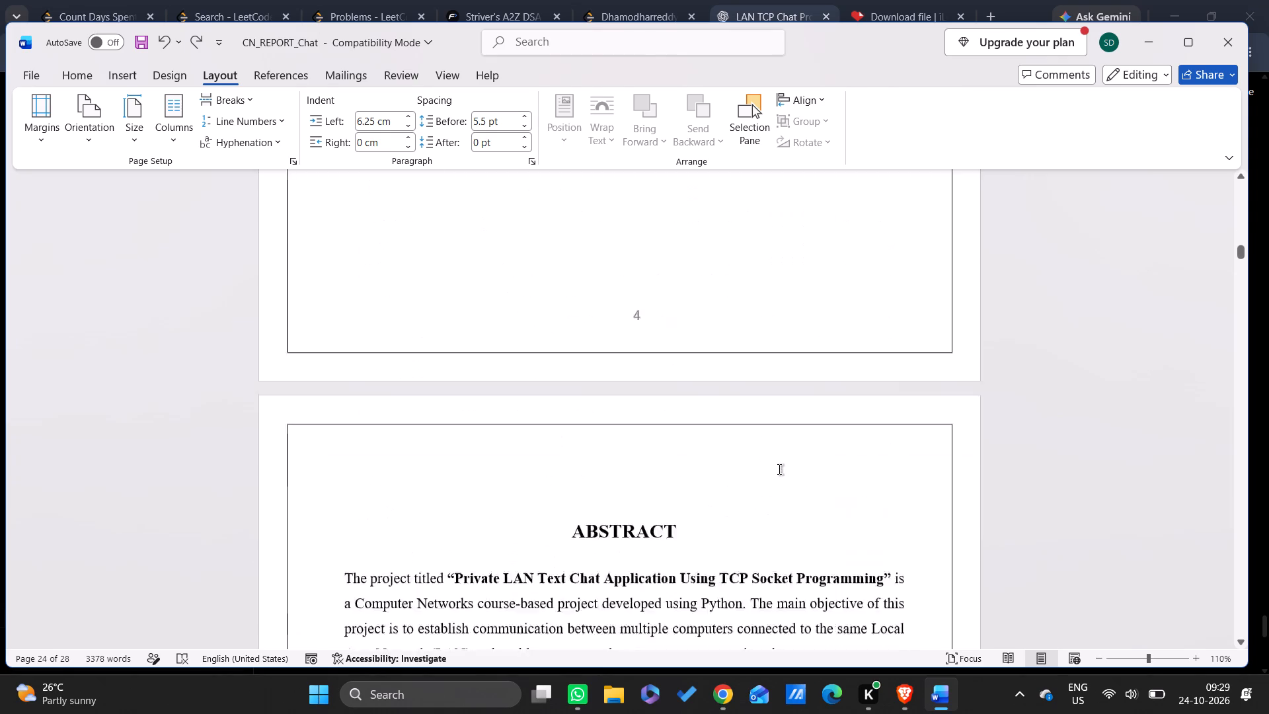
pyautogui.scroll(-6, 779, 469)
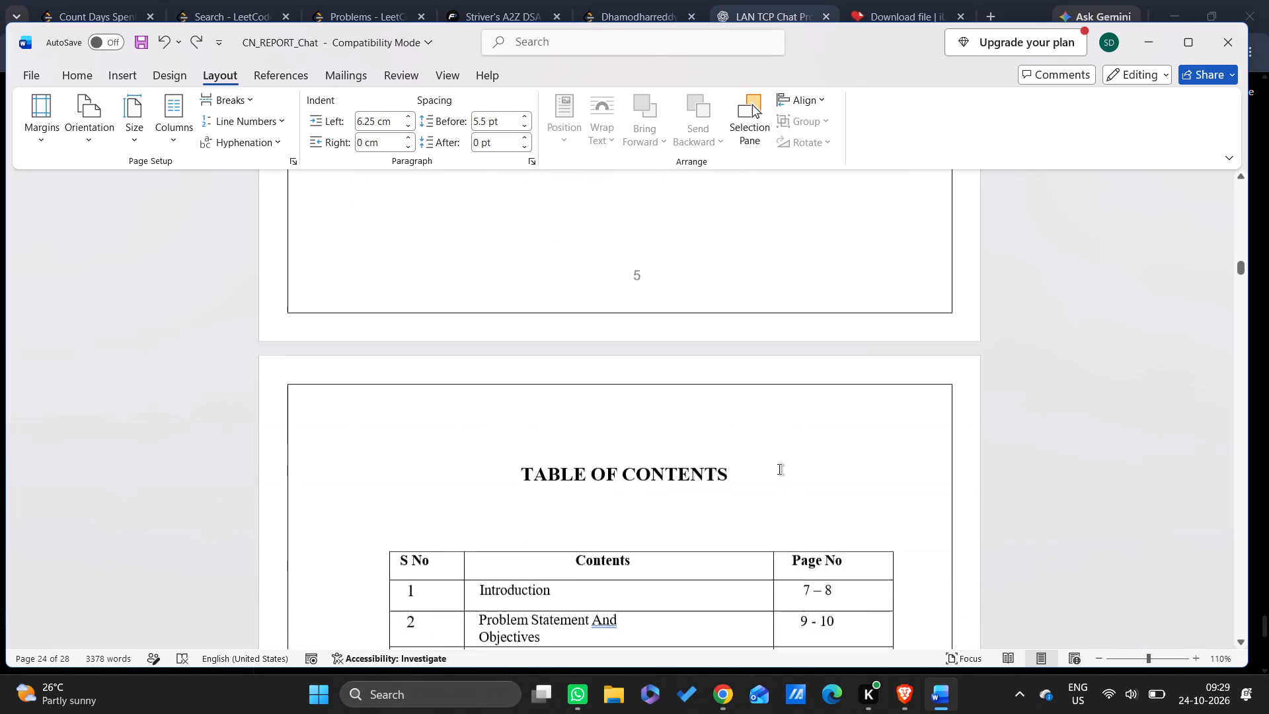
pyautogui.scroll(4, 779, 469)
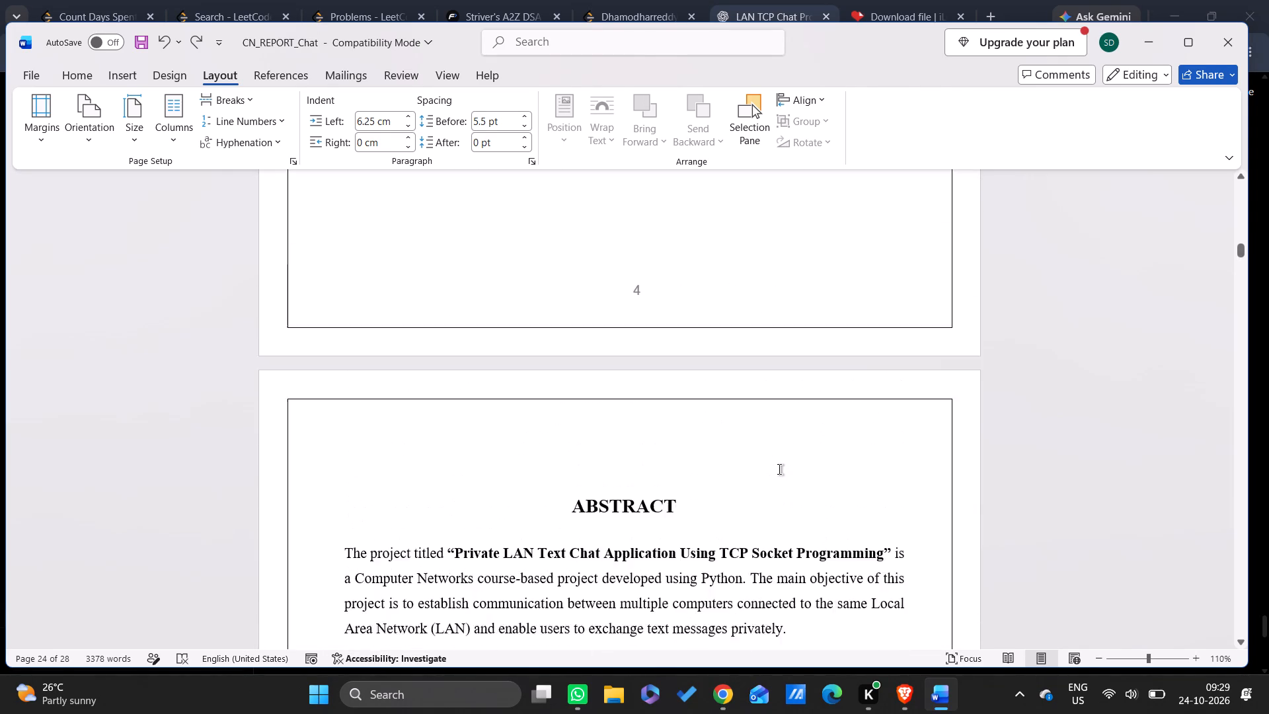
pyautogui.scroll(5, 779, 469)
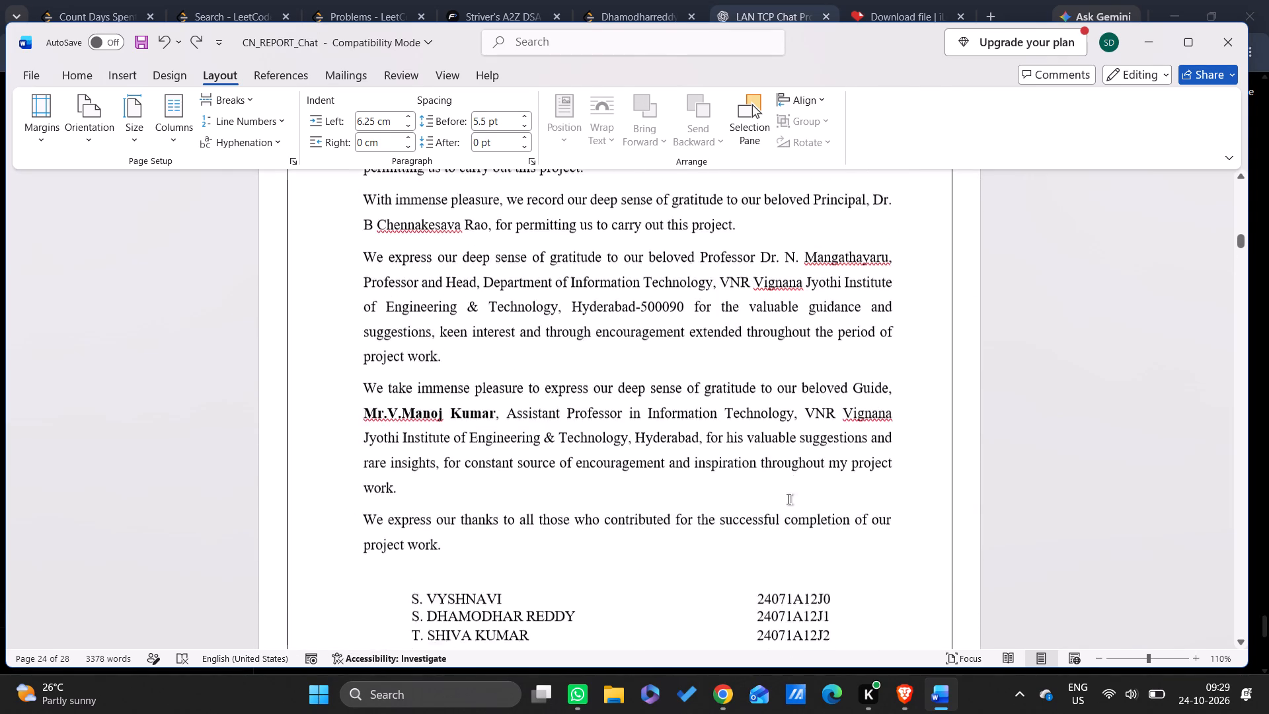
# Recheck the top spacing of the Acknowledgement and Declaration pages against the References page at the end of the report.
pyautogui.scroll(2, 788, 499)
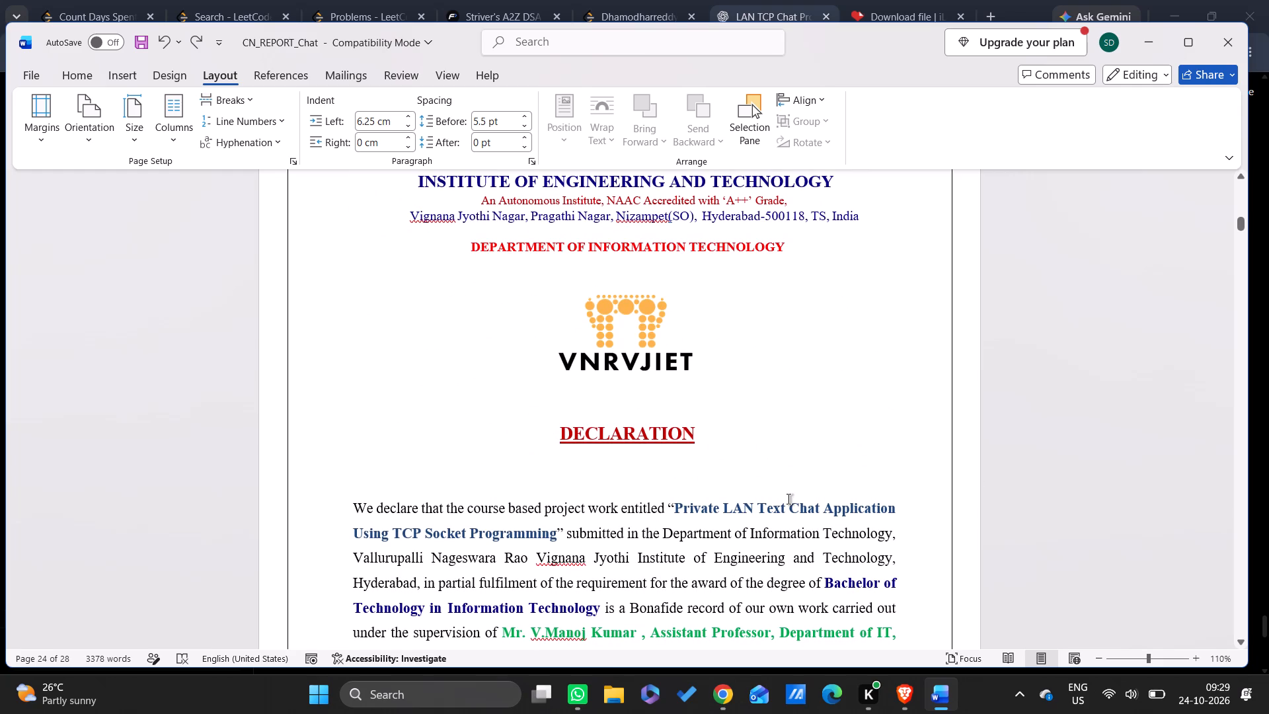
pyautogui.scroll(1, 788, 499)
pyautogui.scroll(-3, 788, 499)
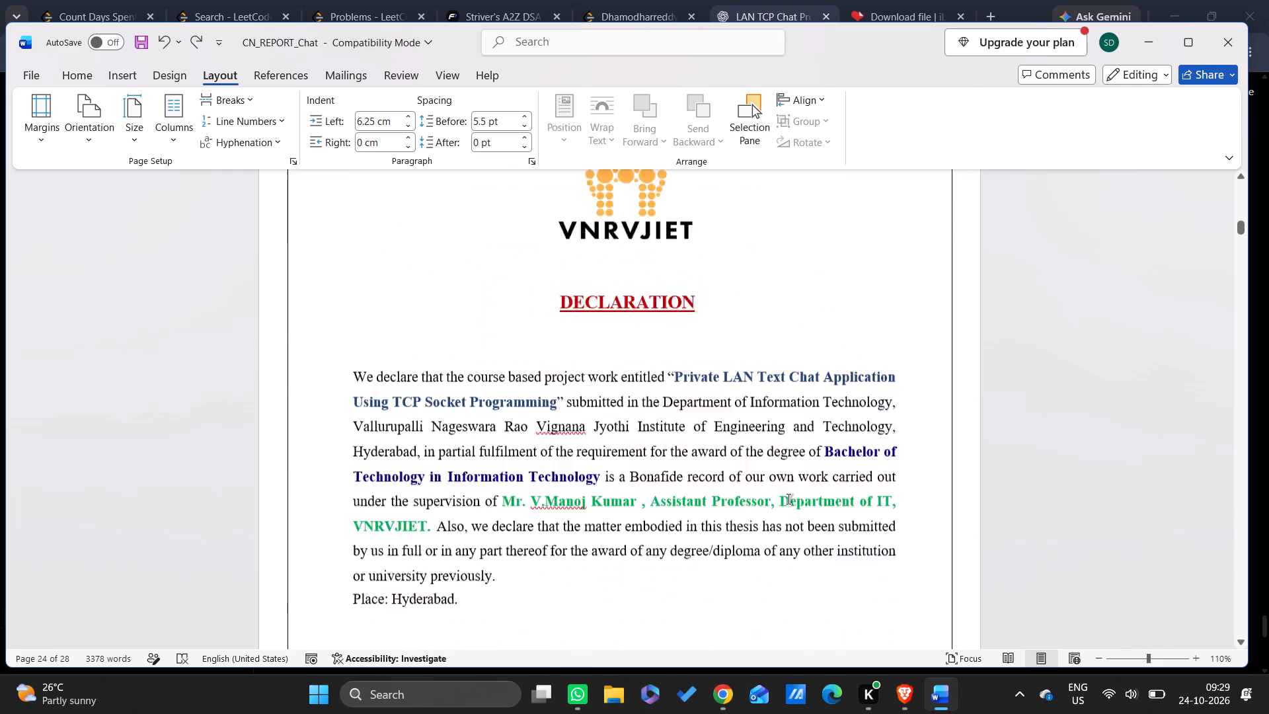
pyautogui.scroll(-1, 788, 499)
pyautogui.scroll(-20, 788, 499)
pyautogui.scroll(-8, 788, 499)
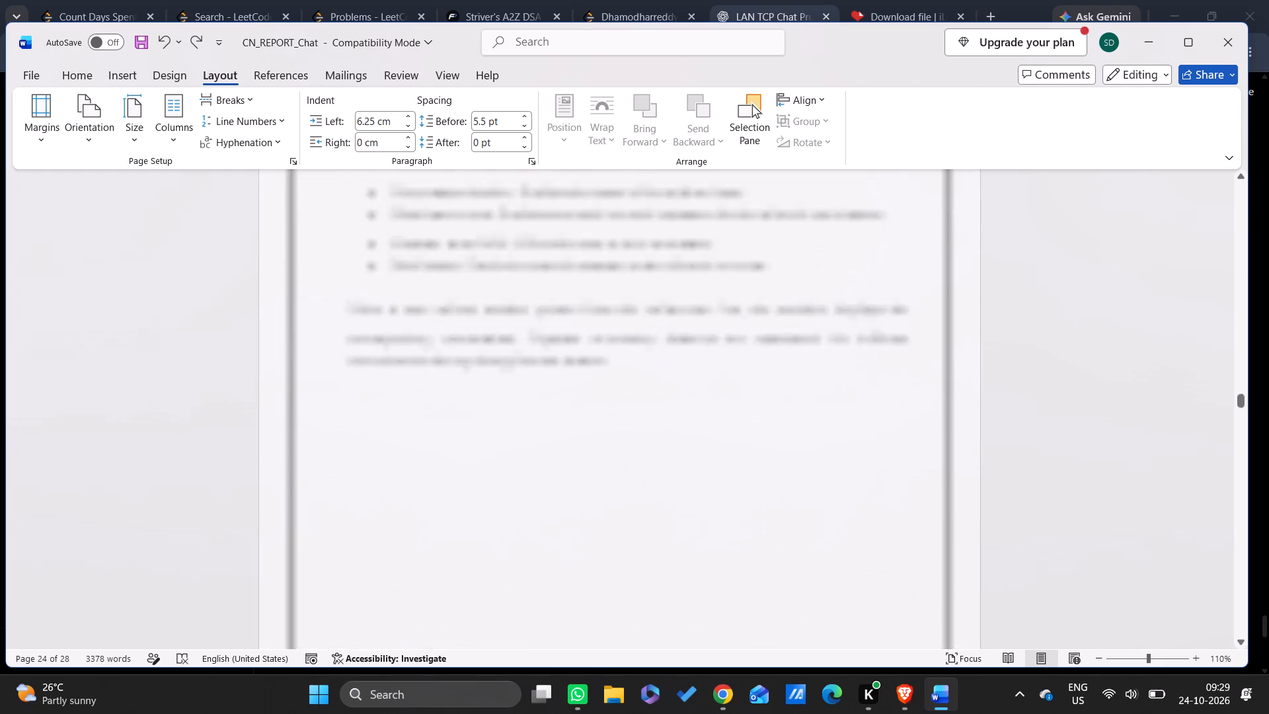
pyautogui.scroll(-20, 788, 499)
pyautogui.scroll(-11, 788, 499)
pyautogui.scroll(1, 788, 499)
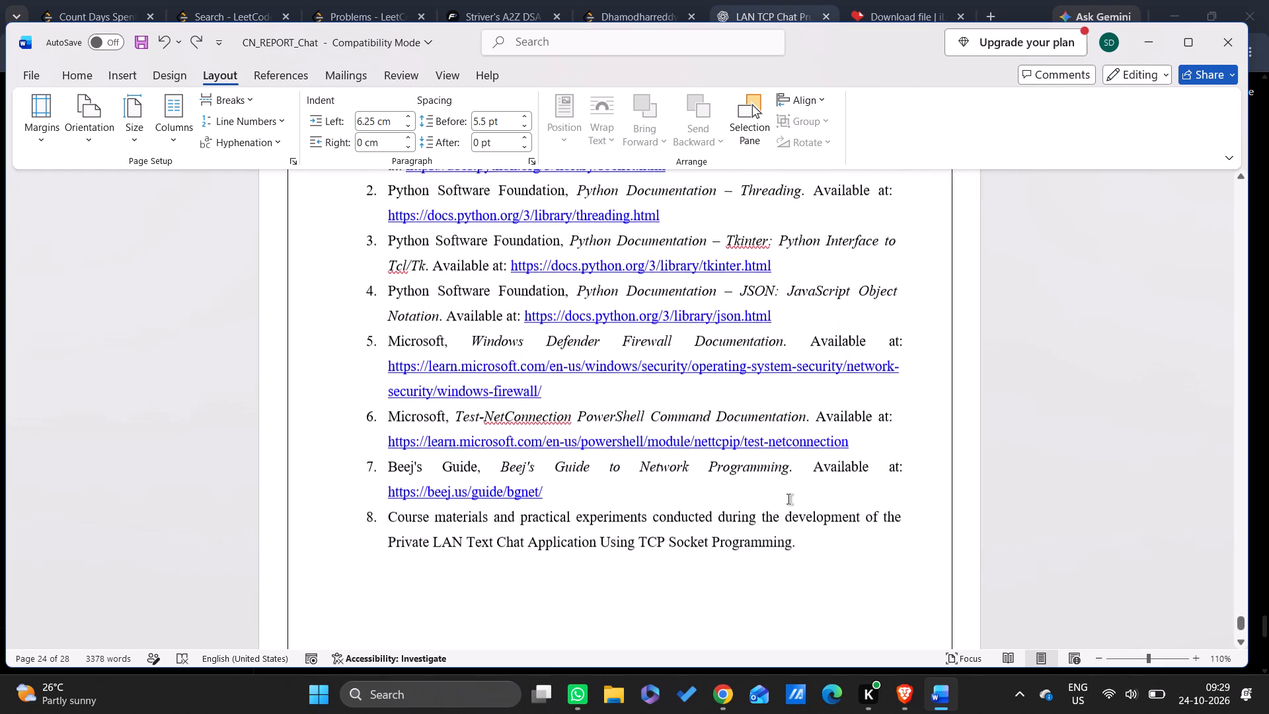
pyautogui.scroll(2, 869, 469)
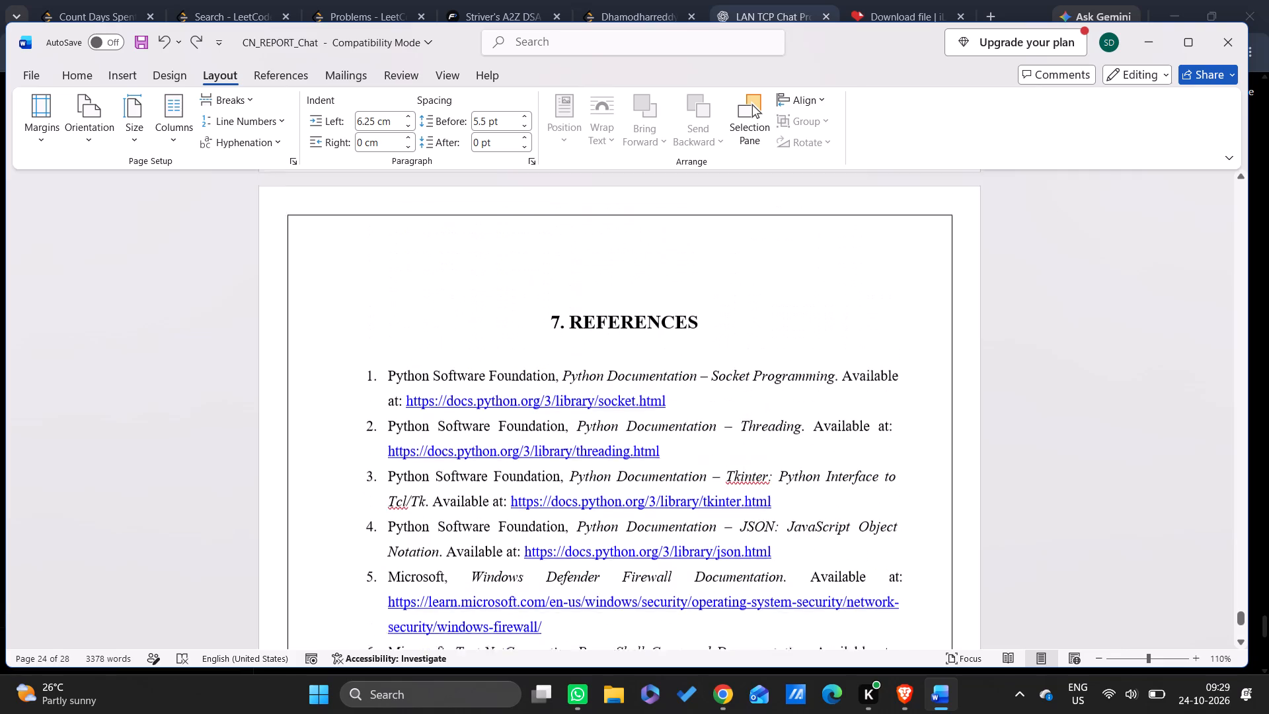
# Review the report backwards from the References through the chat output, client setup, firewall and server start pages to the end of the server code.
pyautogui.scroll(5, 869, 469)
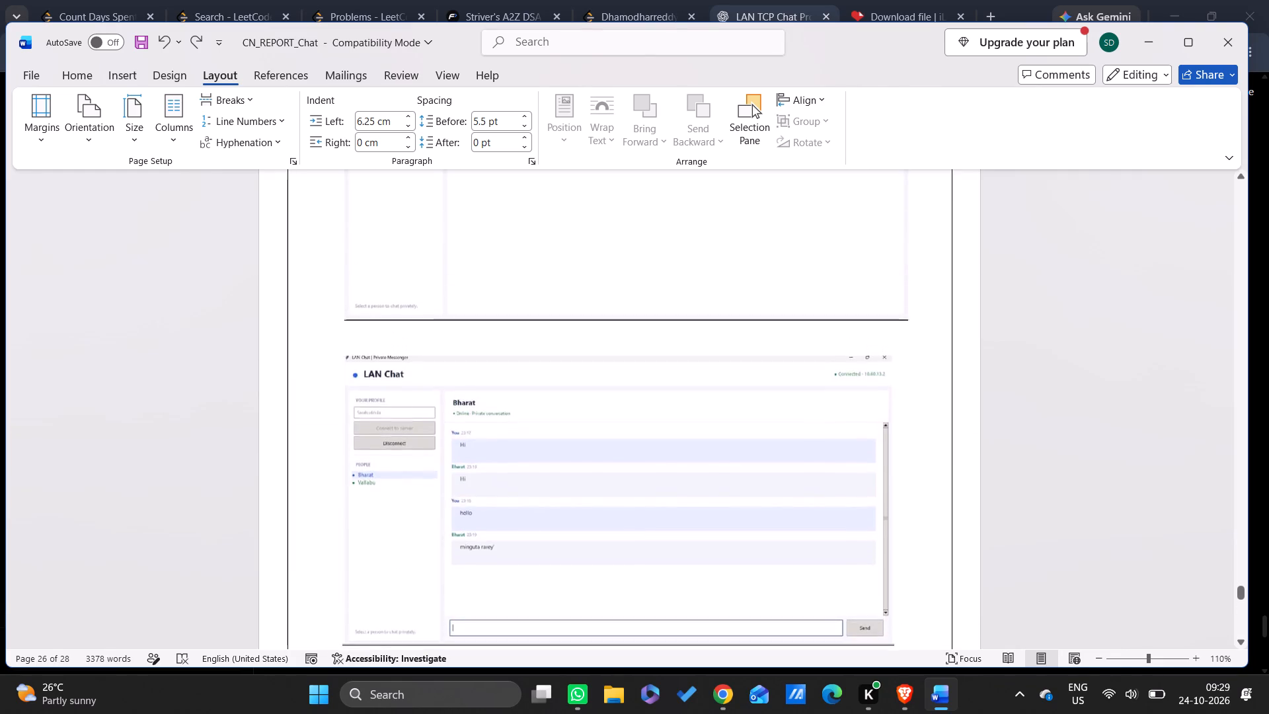
pyautogui.scroll(6, 869, 469)
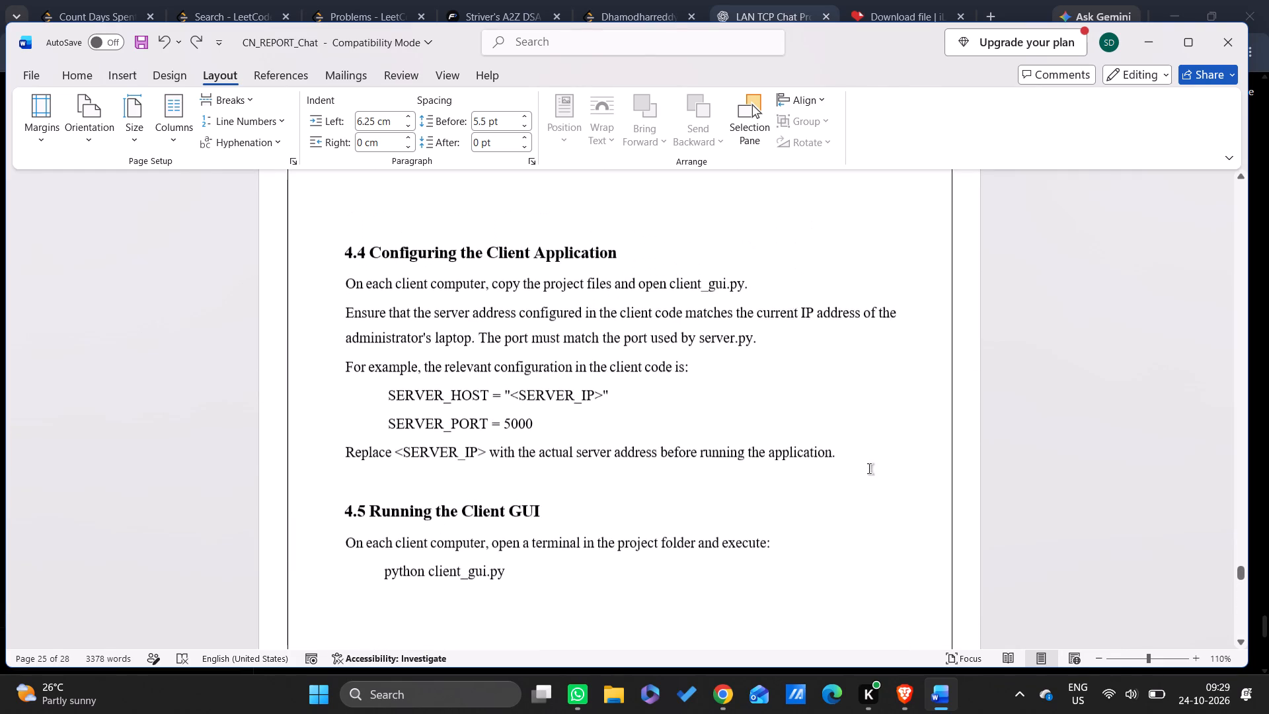
pyautogui.scroll(5, 869, 469)
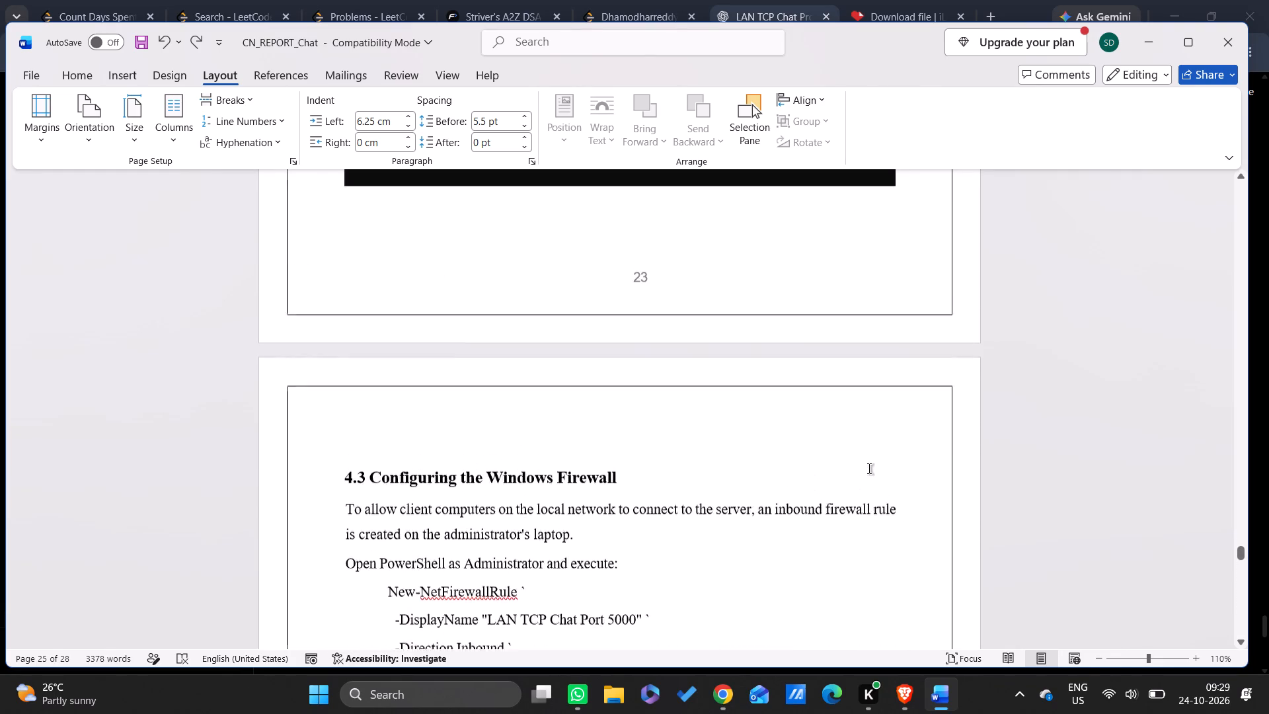
pyautogui.scroll(6, 869, 469)
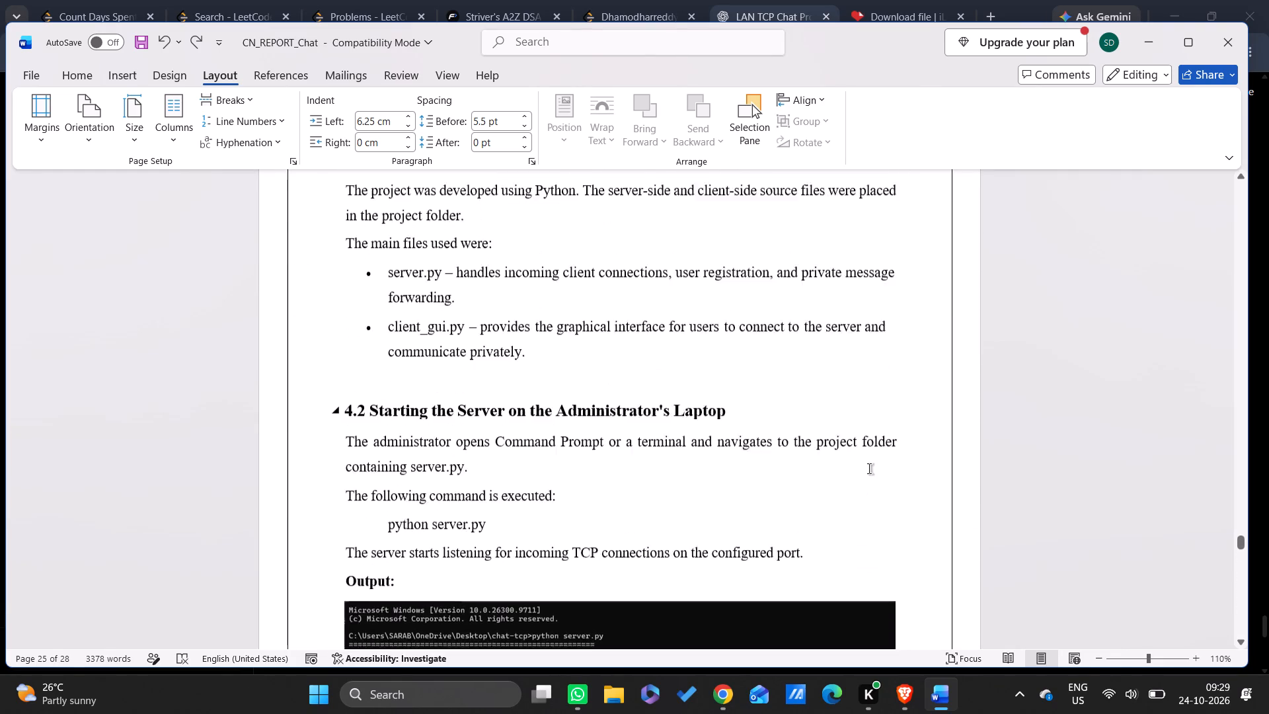
pyautogui.scroll(3, 869, 469)
pyautogui.scroll(-2, 869, 469)
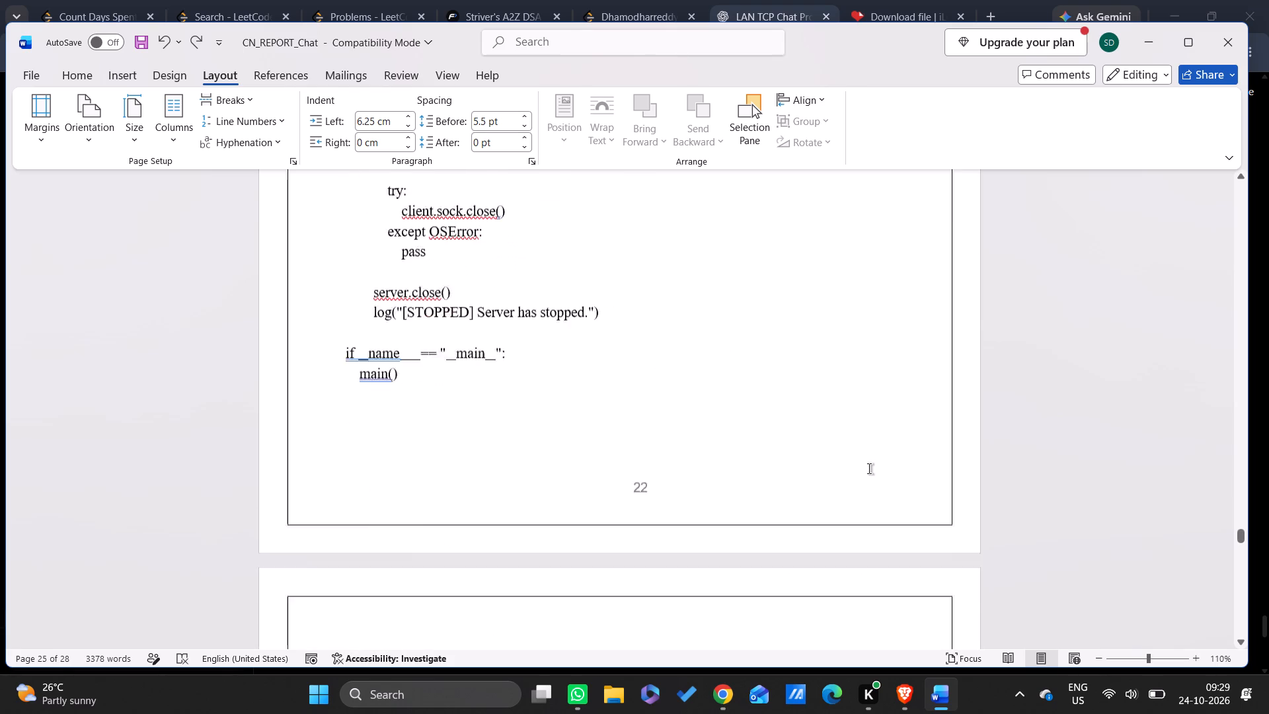
pyautogui.scroll(-6, 869, 469)
pyautogui.scroll(2, 869, 469)
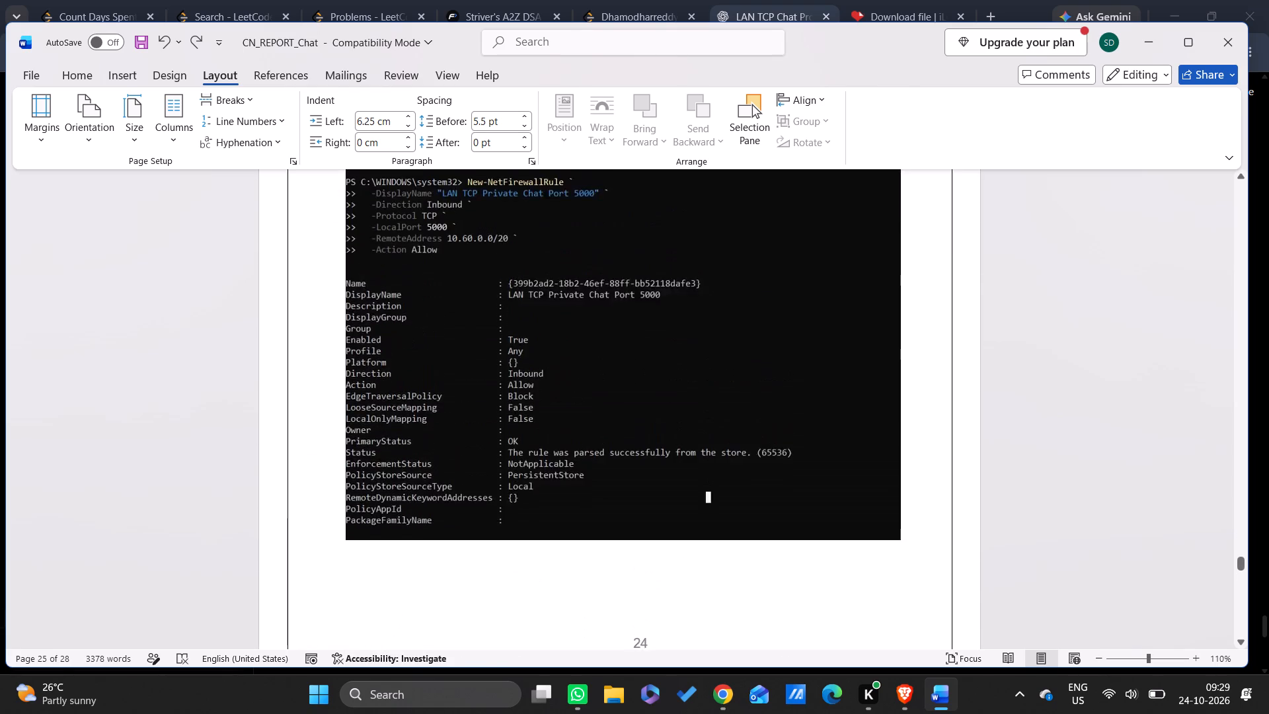
pyautogui.scroll(5, 869, 469)
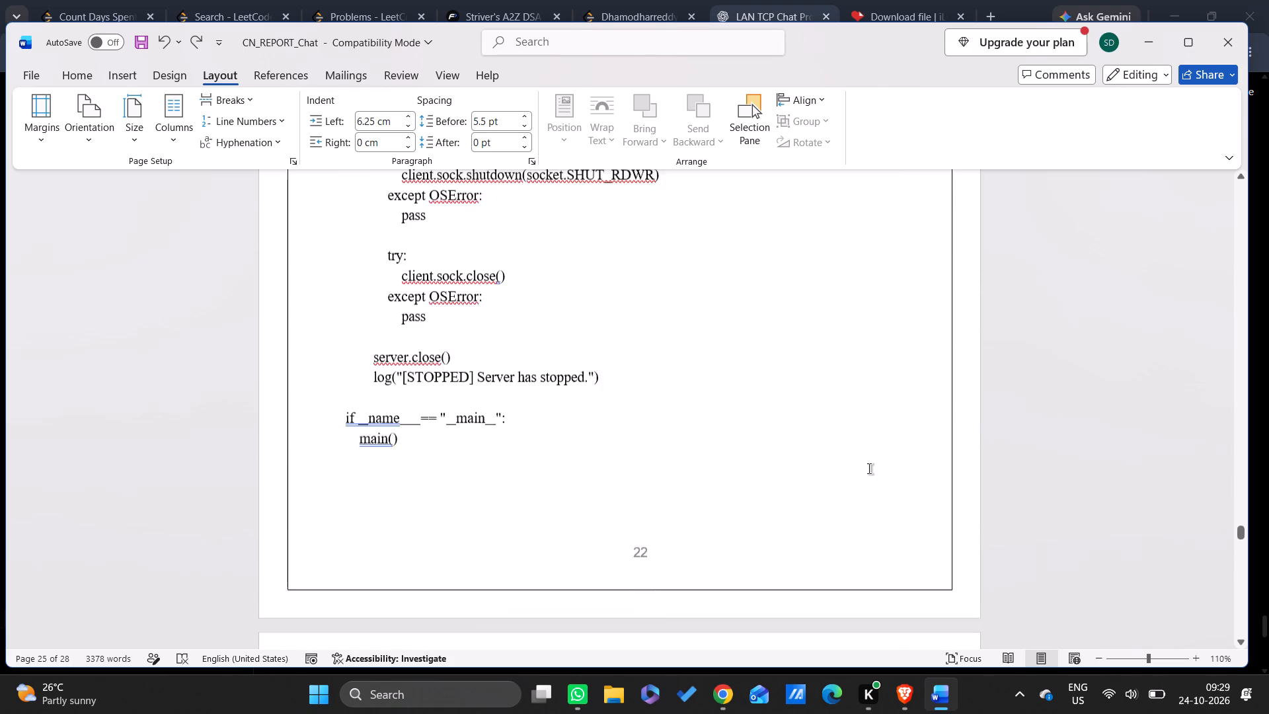
pyautogui.scroll(4, 869, 469)
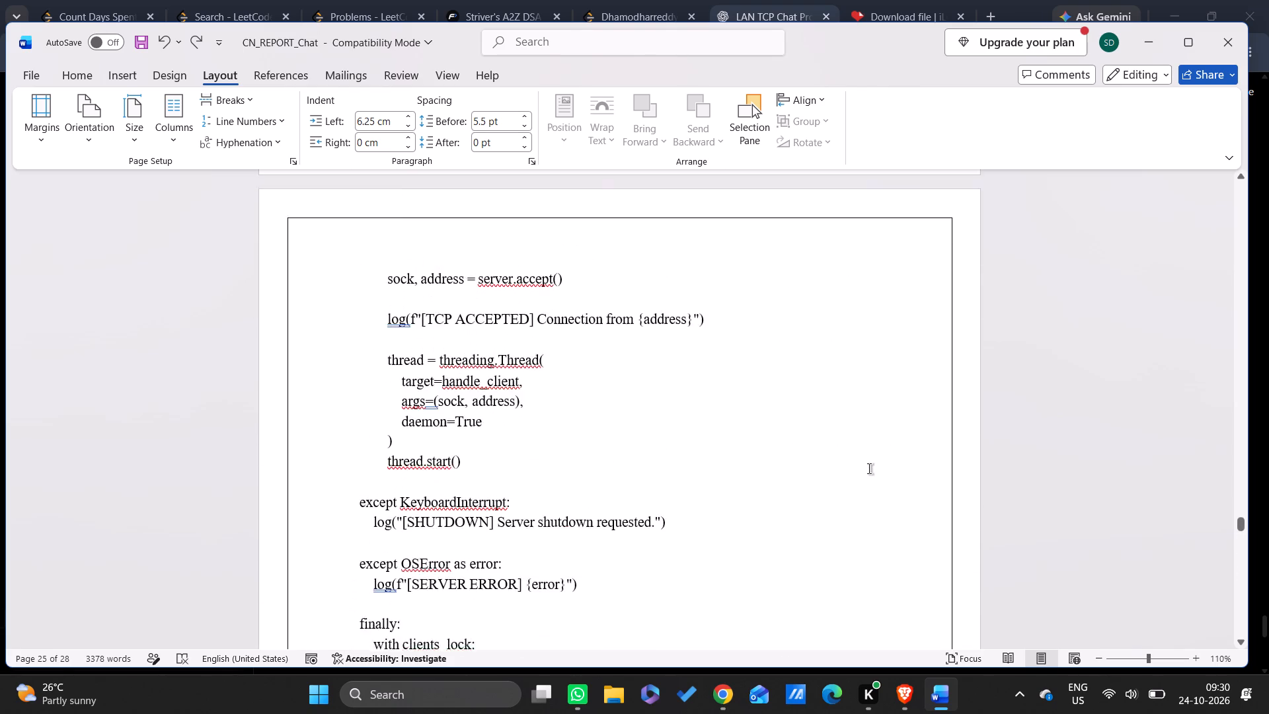
# Examine the remaining pages backwards, from the Server.py code through the objectives and front pages to the cover.
pyautogui.scroll(7, 869, 469)
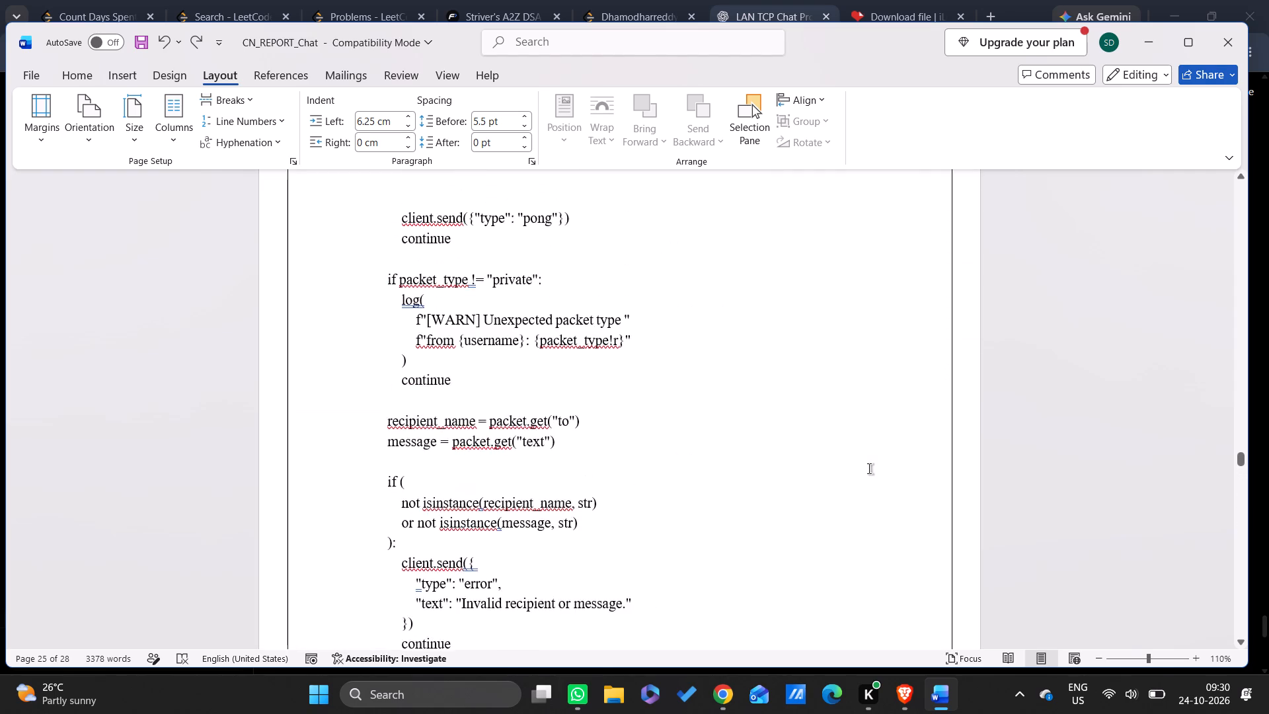
pyautogui.scroll(8, 869, 469)
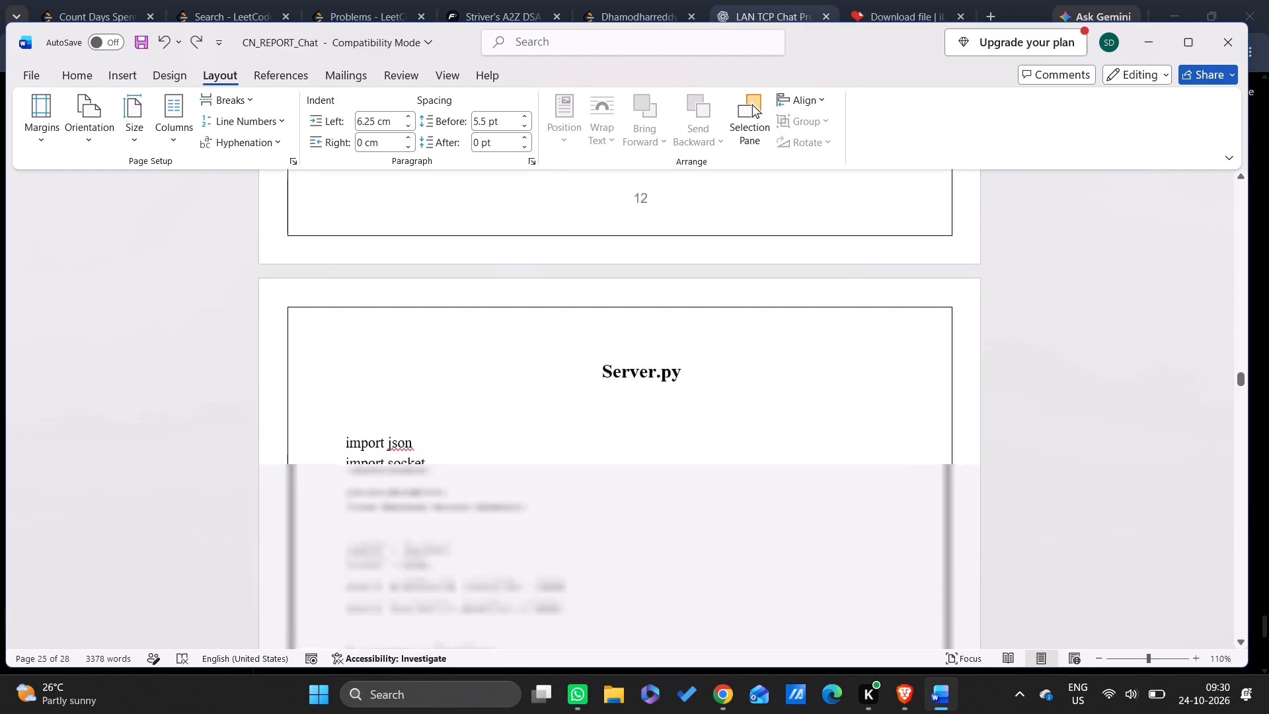
pyautogui.scroll(1, 869, 469)
pyautogui.scroll(-6, 869, 469)
pyautogui.scroll(4, 869, 469)
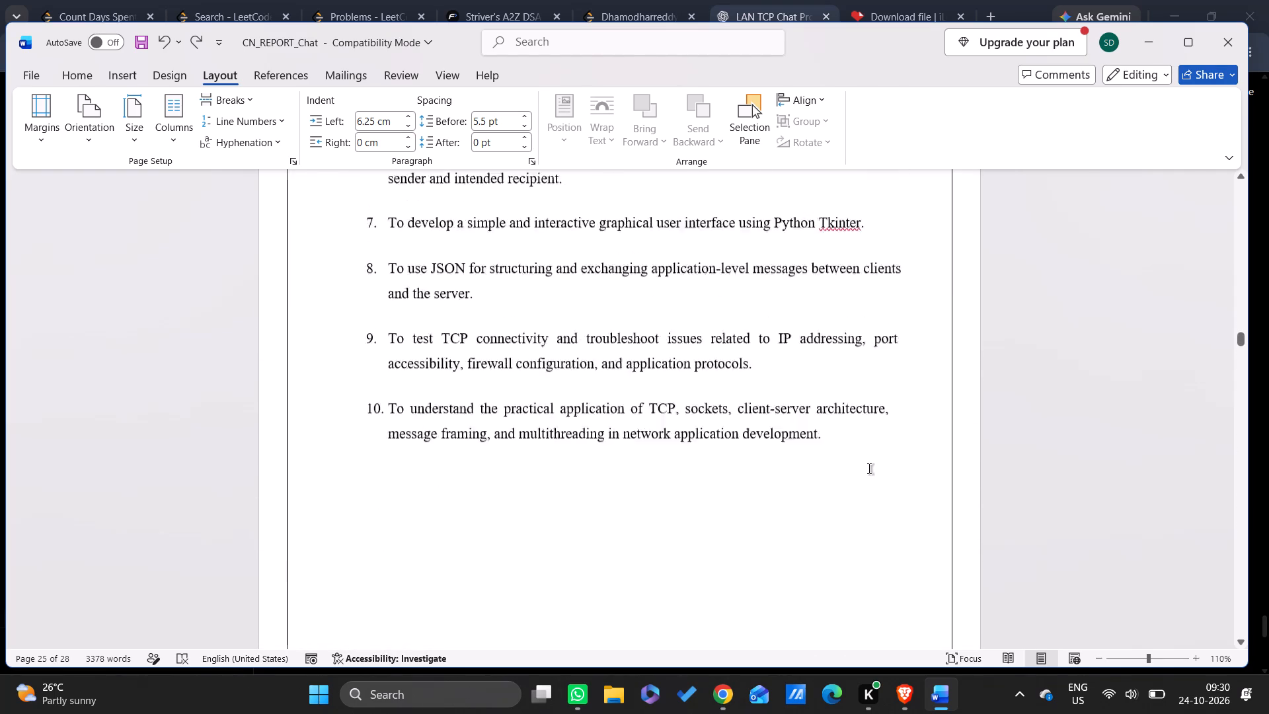
pyautogui.scroll(4, 869, 469)
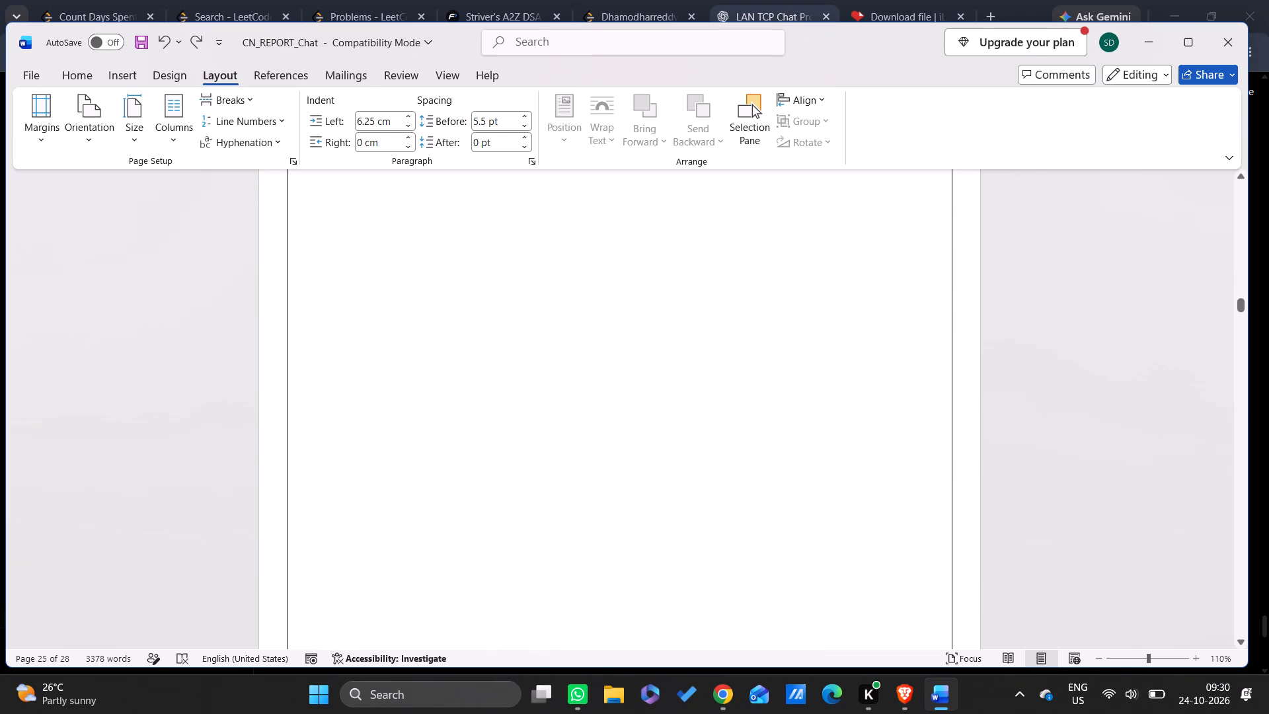
pyautogui.scroll(20, 869, 469)
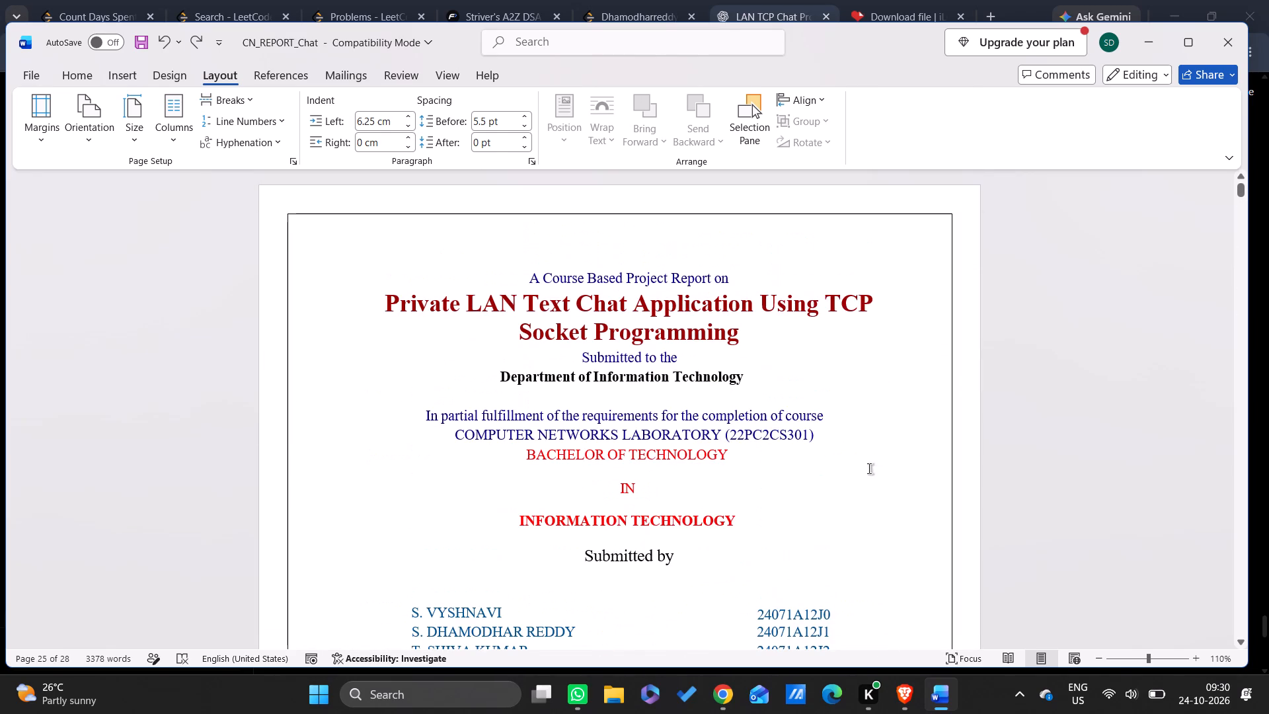
# Insert a space after "Mr." in the guide's name on the cover page.
pyautogui.scroll(-3, 806, 426)
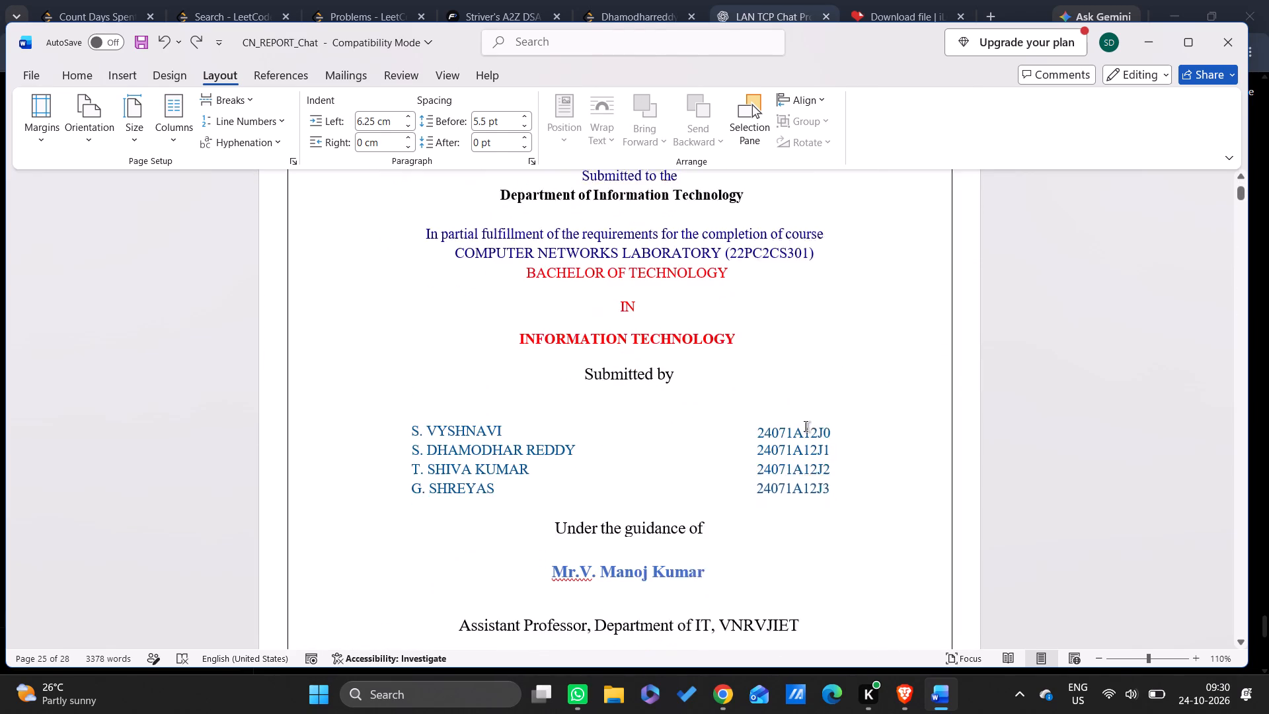
pyautogui.scroll(-2, 806, 426)
pyautogui.scroll(1, 806, 426)
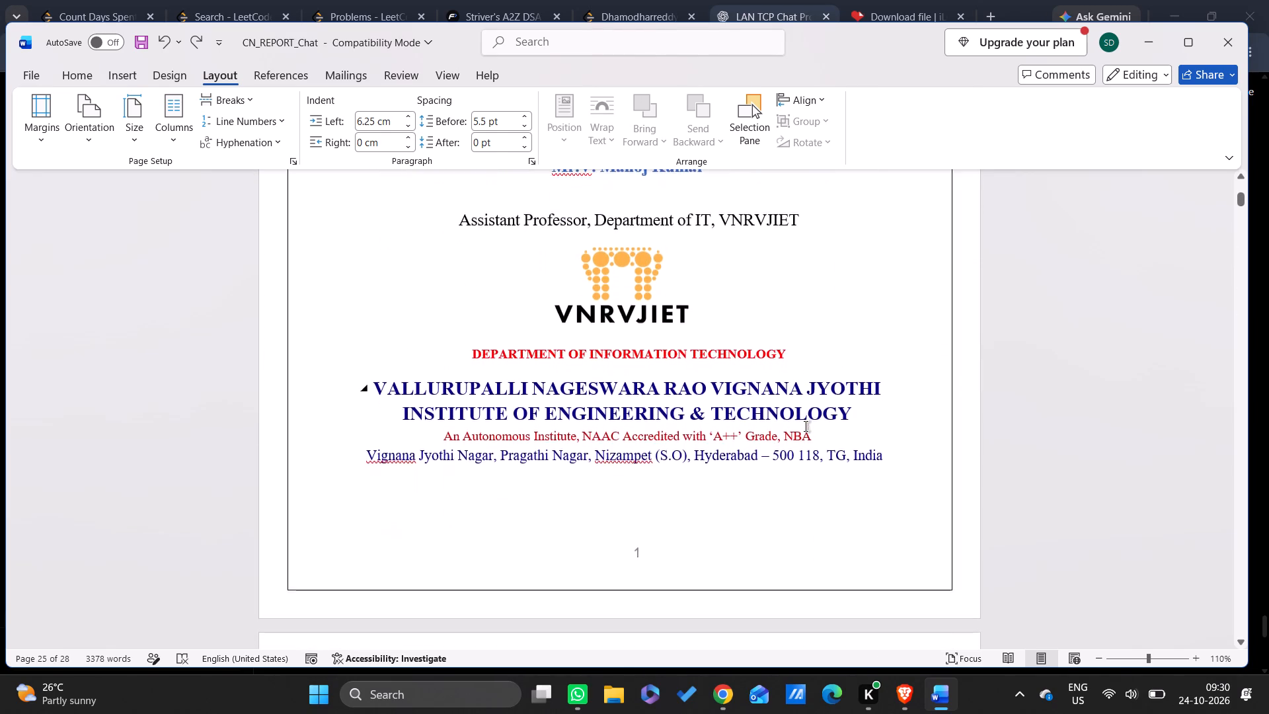
pyautogui.scroll(1, 806, 426)
pyautogui.click(578, 200)
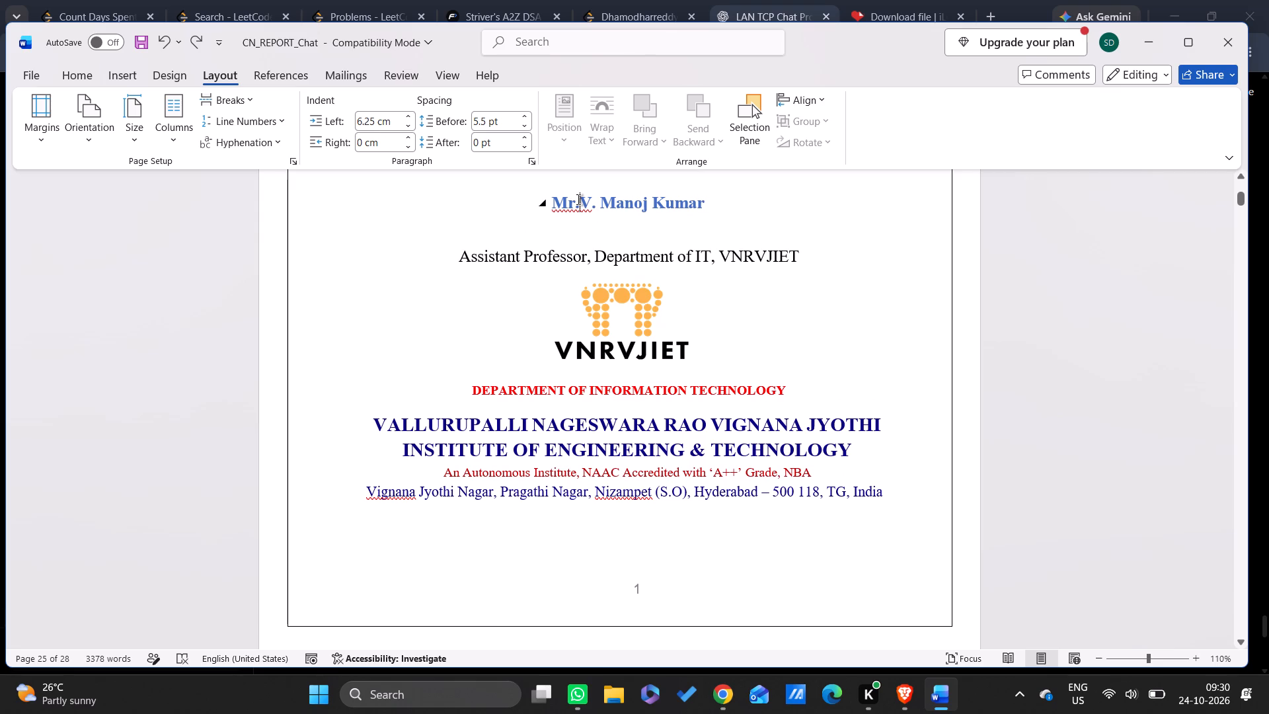
pyautogui.press('space')
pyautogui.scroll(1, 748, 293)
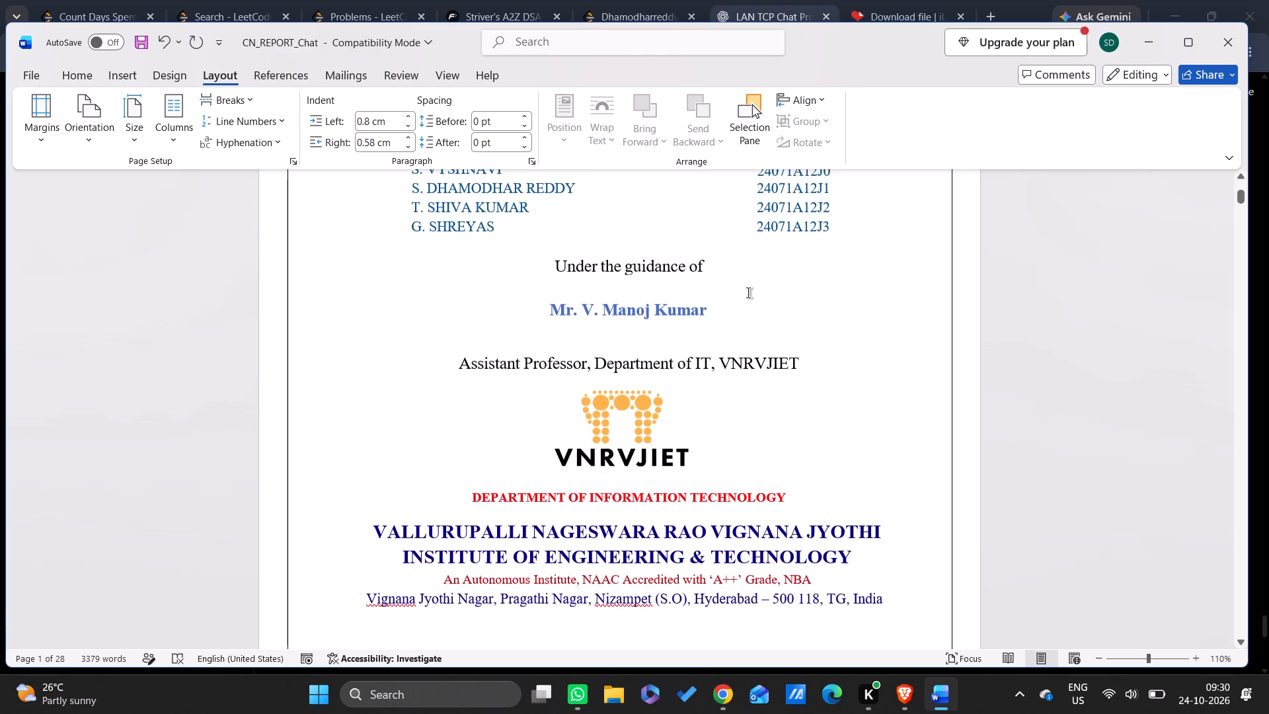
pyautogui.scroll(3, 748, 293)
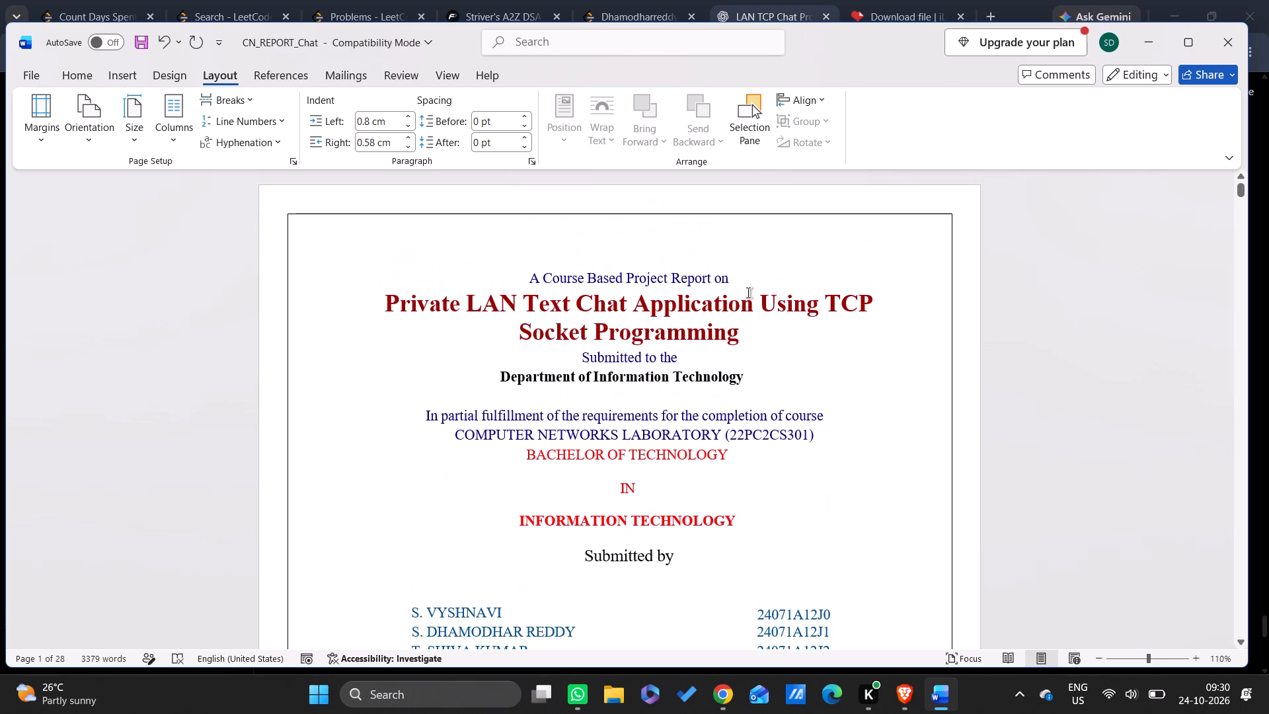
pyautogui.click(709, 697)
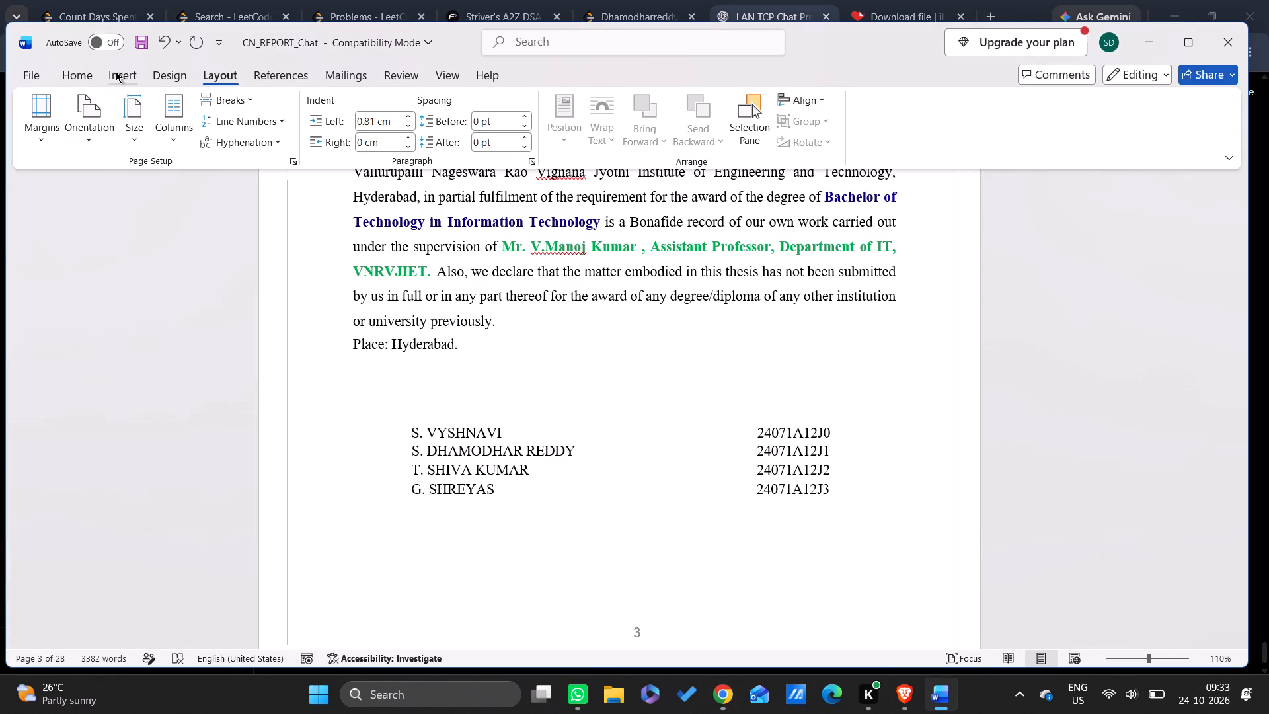
pyautogui.click(119, 73)
pyautogui.click(478, 524)
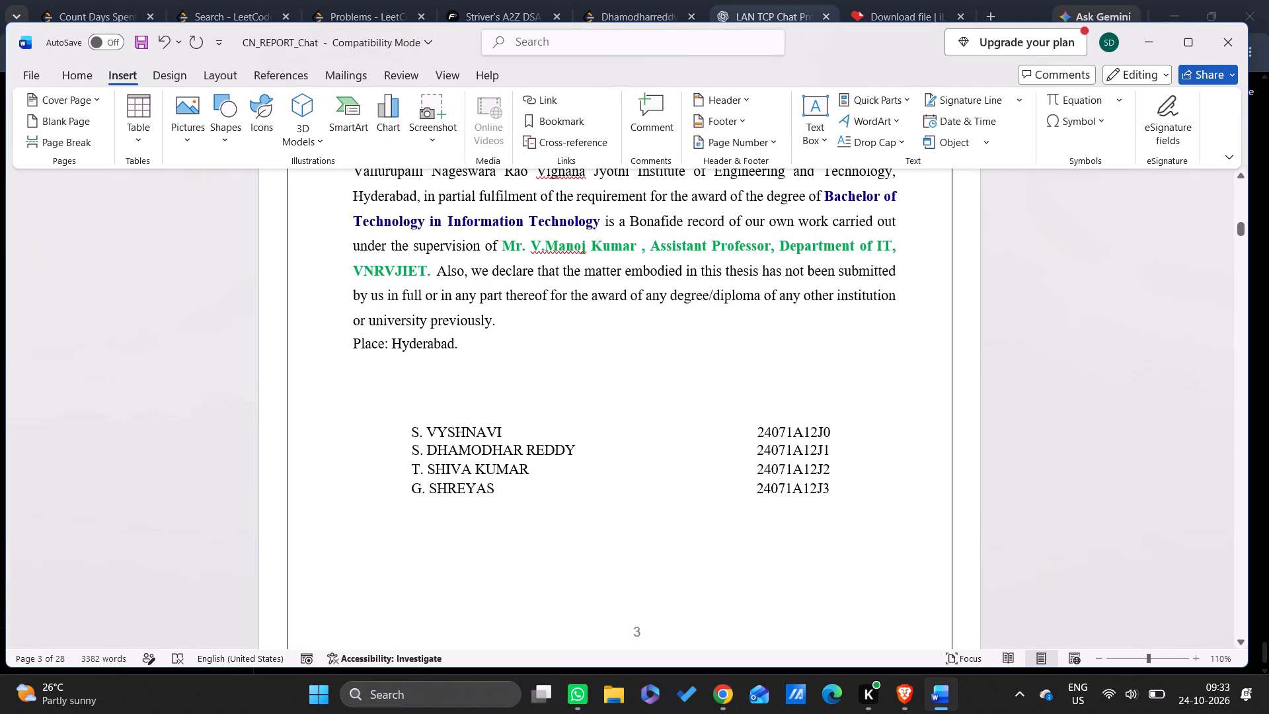
pyautogui.click(847, 491)
pyautogui.press('Return')
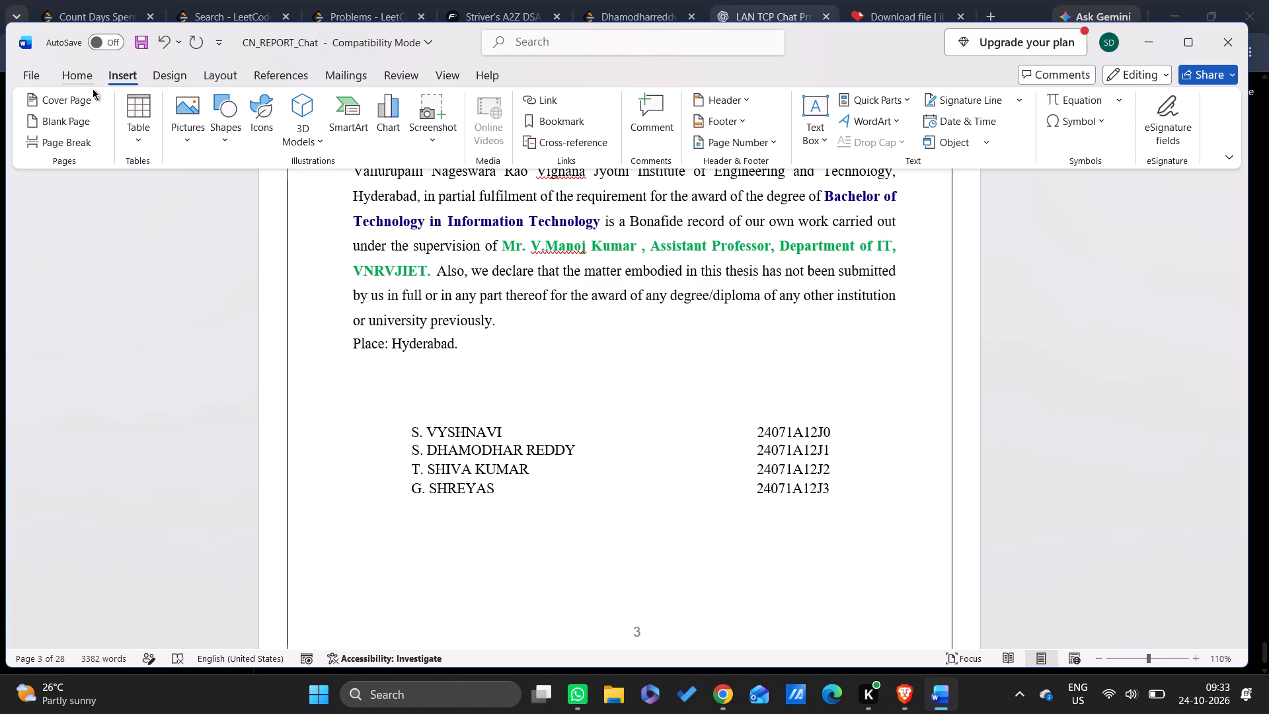
pyautogui.click(135, 140)
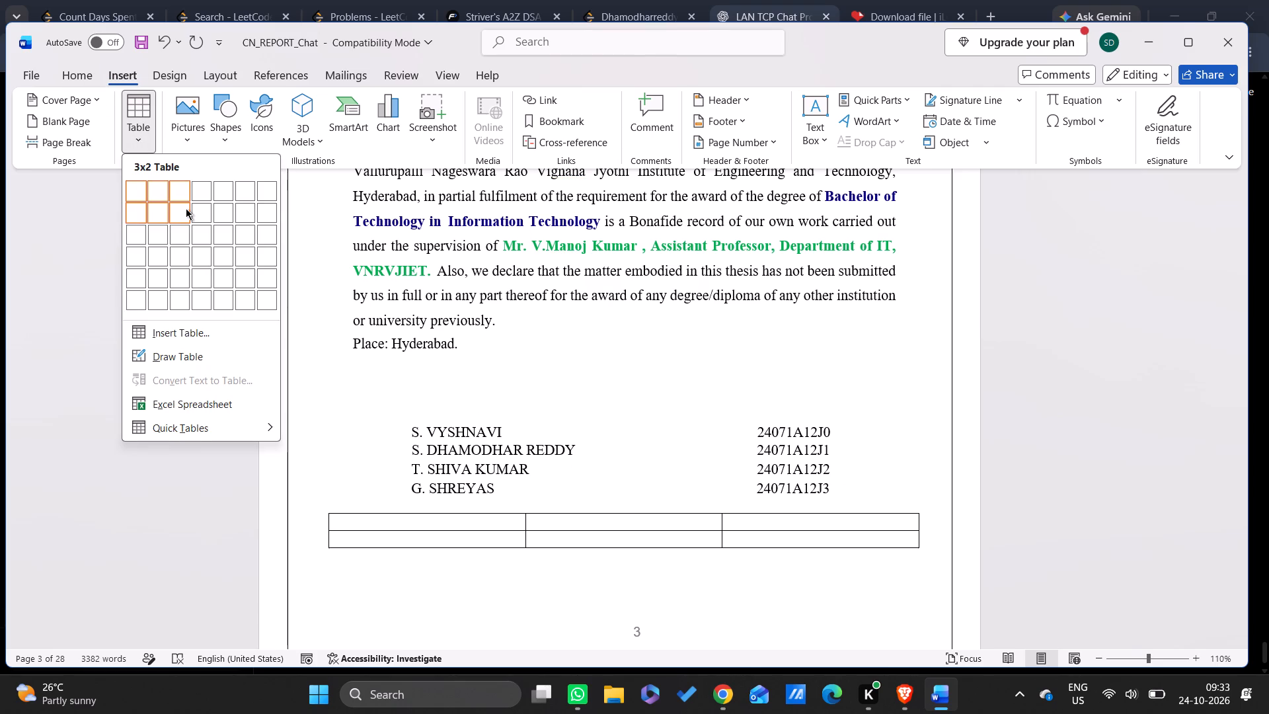
pyautogui.click(209, 208)
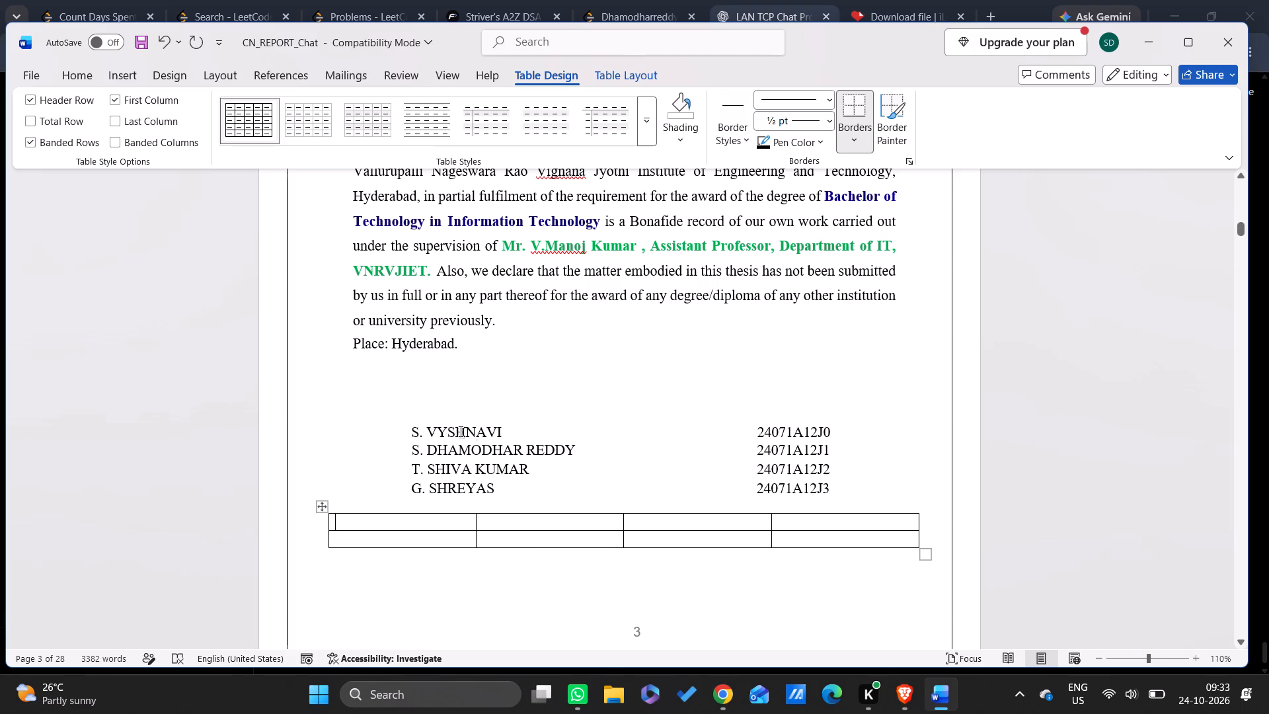
# Move the first student's name and roll number into the new table's first column, name above number, removing the number's leading indent.
pyautogui.moveTo(408, 430); pyautogui.dragTo(511, 425)
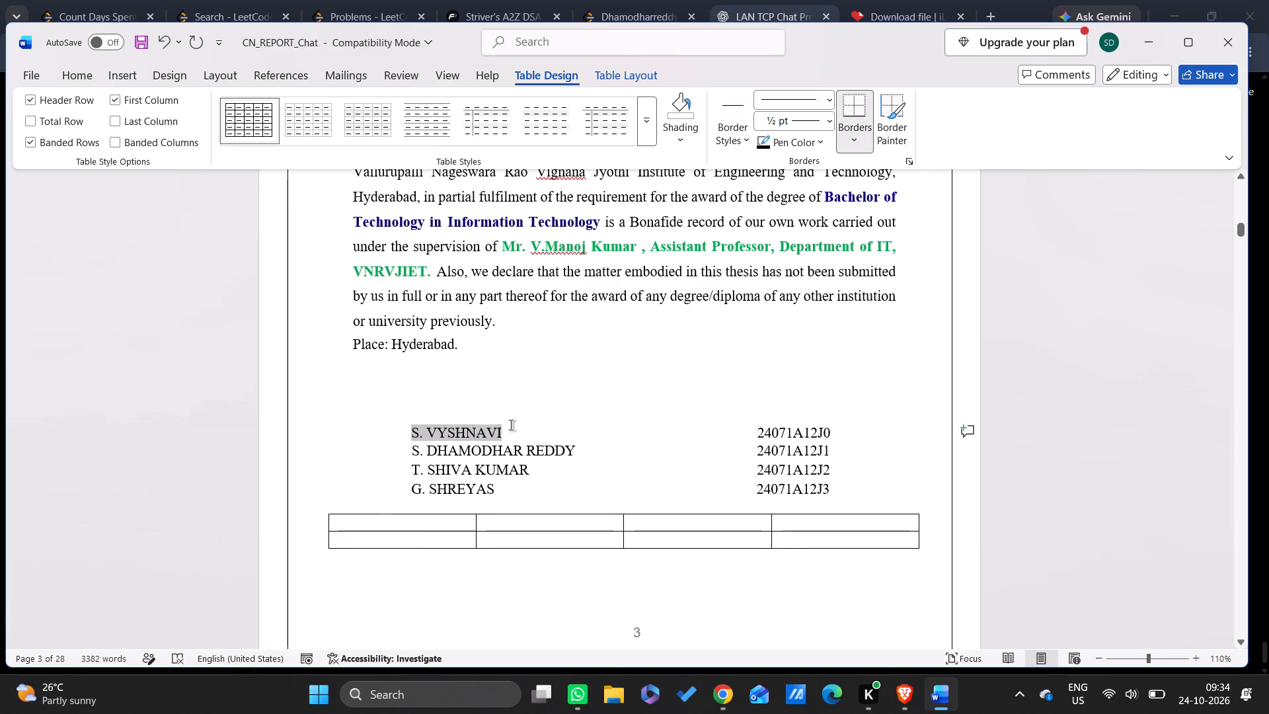
pyautogui.hotkey('ctrl', 'x')
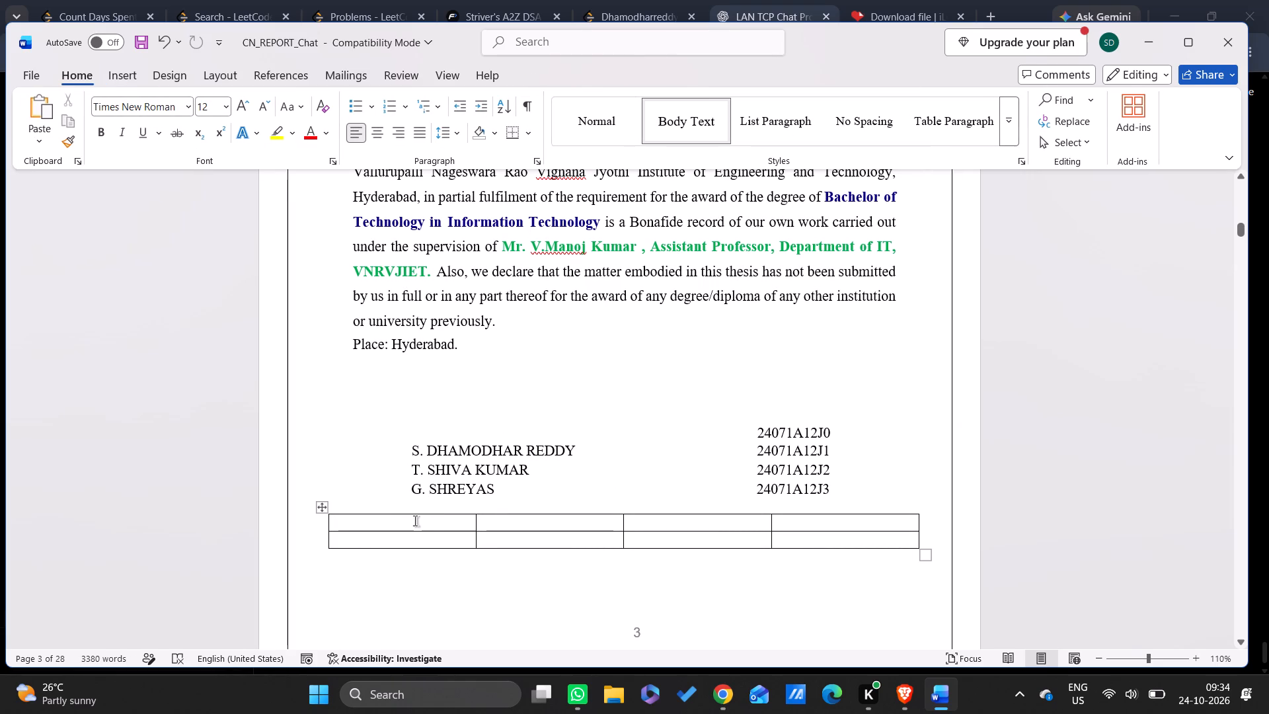
pyautogui.click(417, 524)
pyautogui.hotkey('ctrl', 'v')
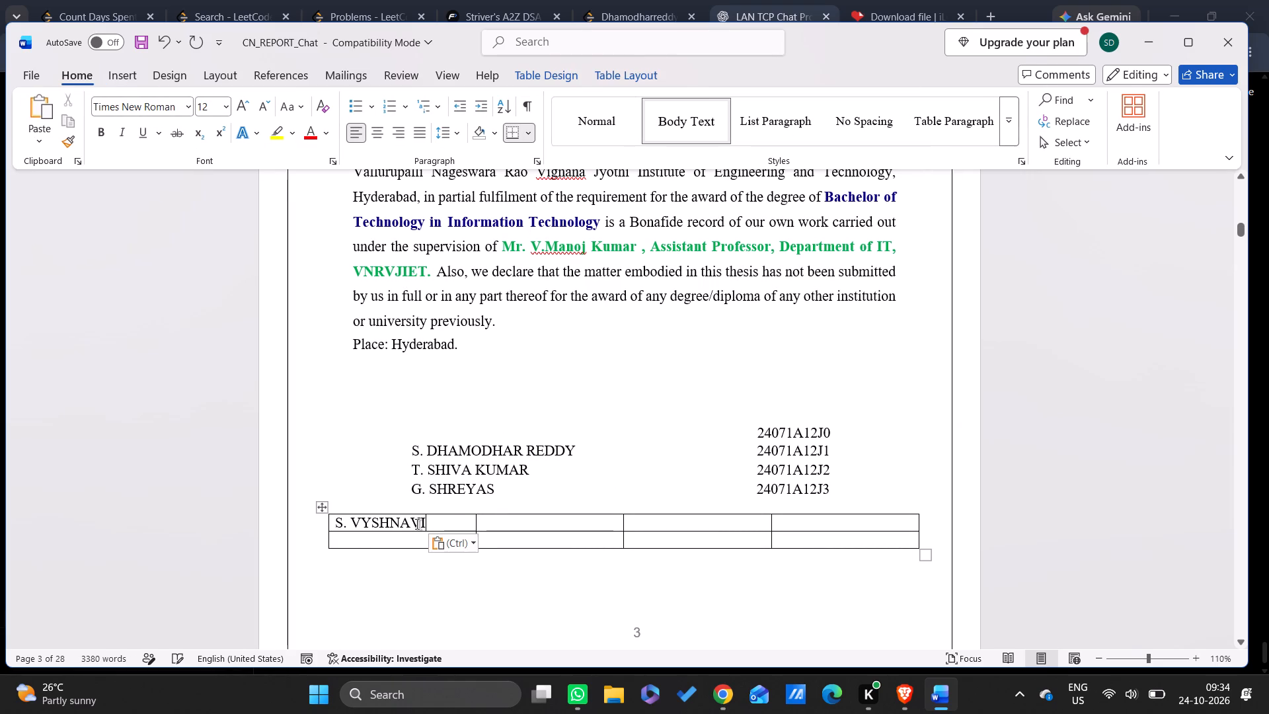
pyautogui.moveTo(757, 432); pyautogui.dragTo(847, 437)
pyautogui.hotkey('ctrl', 'x')
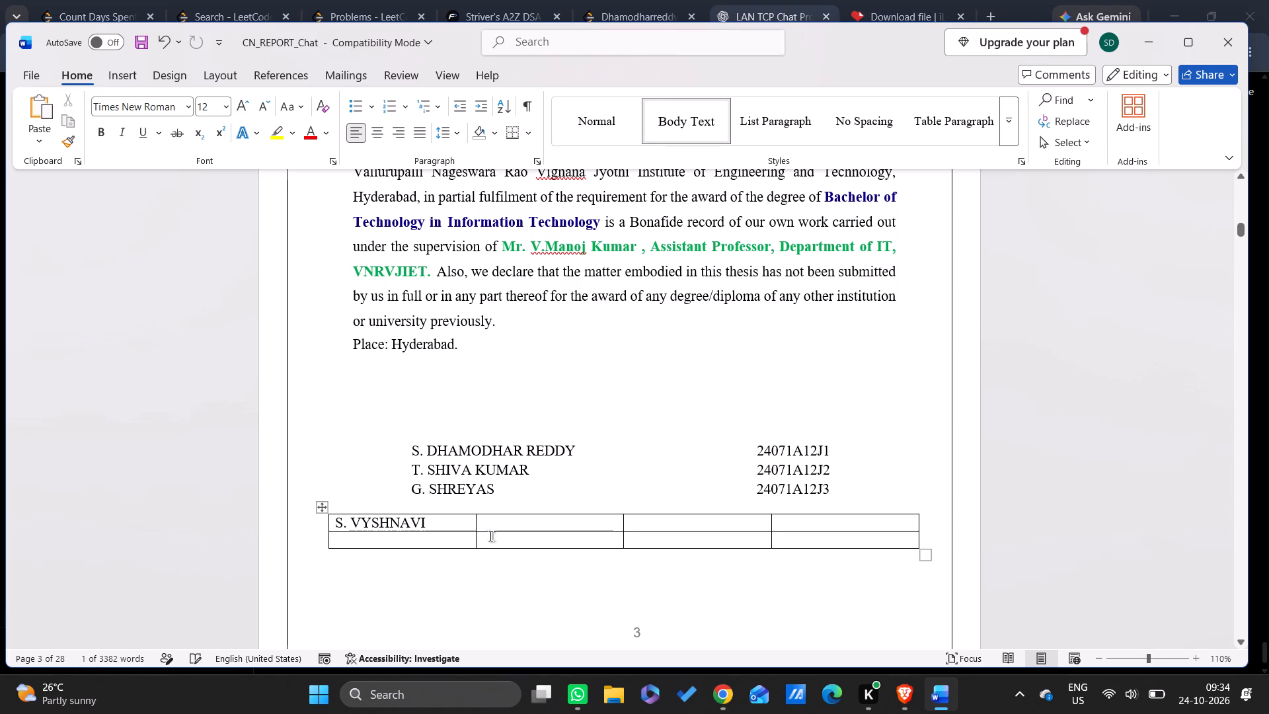
pyautogui.click(426, 539)
pyautogui.hotkey('ctrl', 'v')
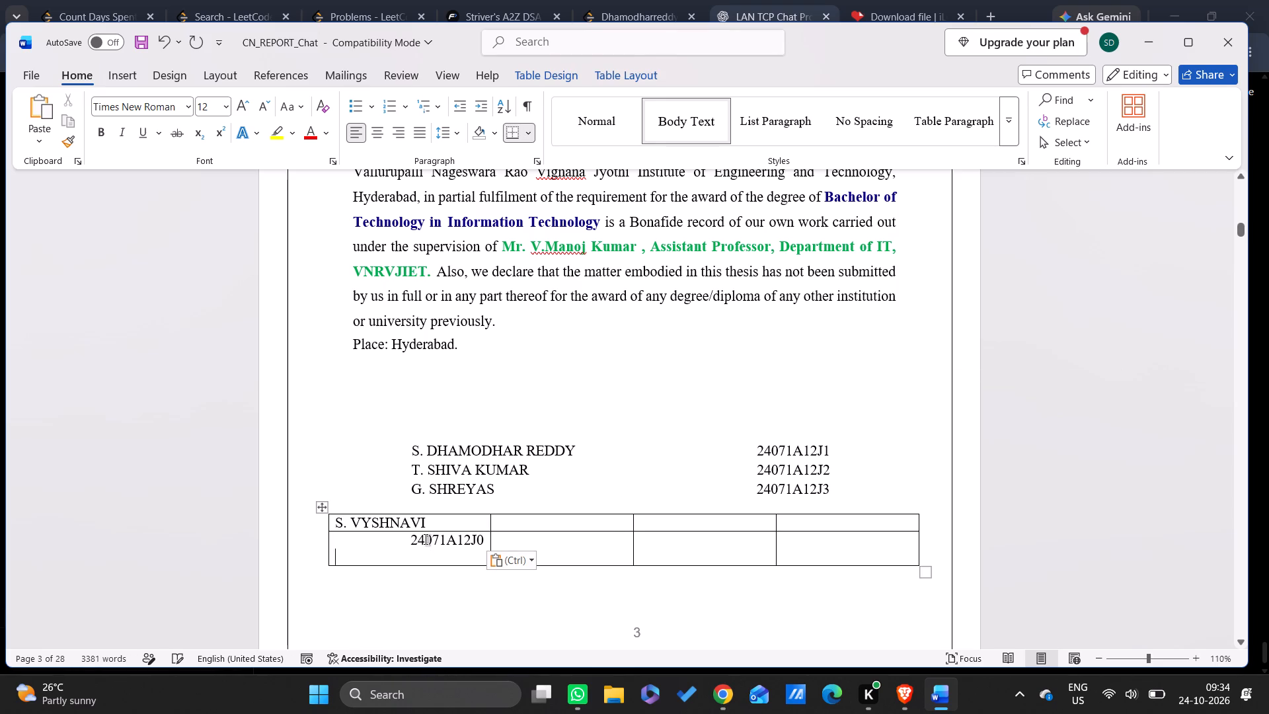
pyautogui.click(410, 543)
pyautogui.press('BackSpace')
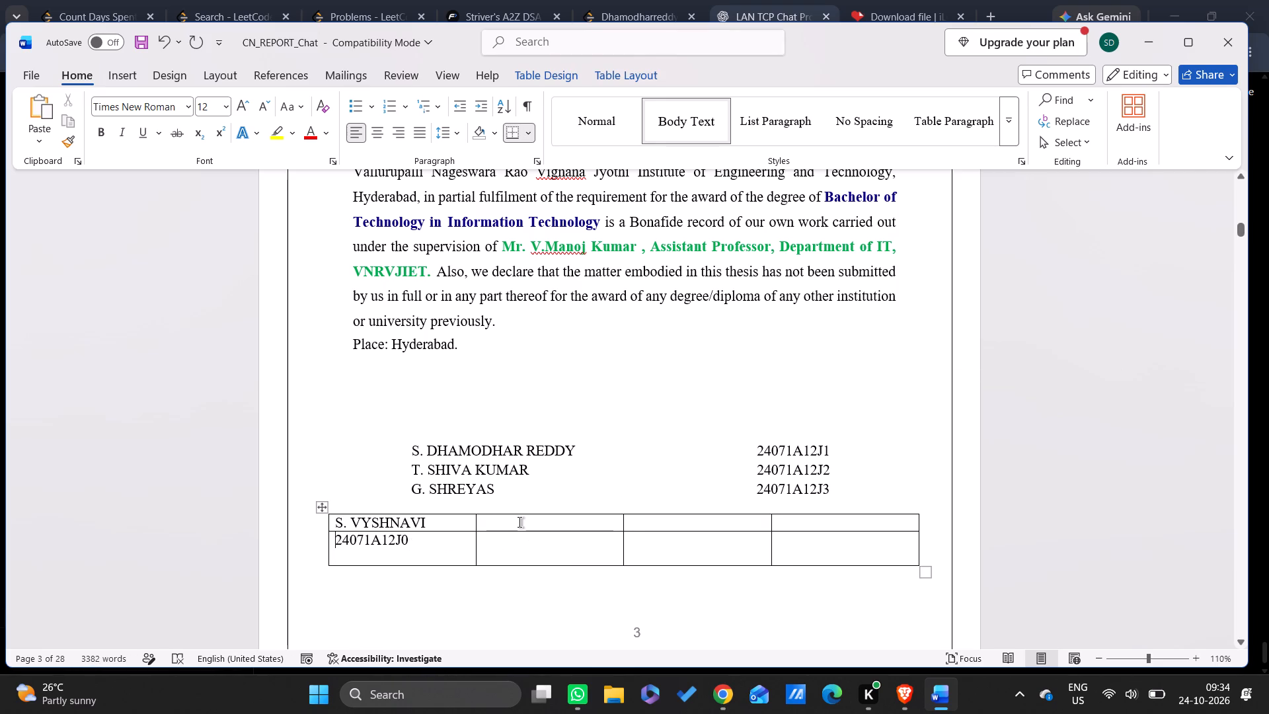
# Move the second student's name from the list into the top cell of the new table's second column.
pyautogui.click(519, 522)
pyautogui.moveTo(412, 452); pyautogui.dragTo(552, 453)
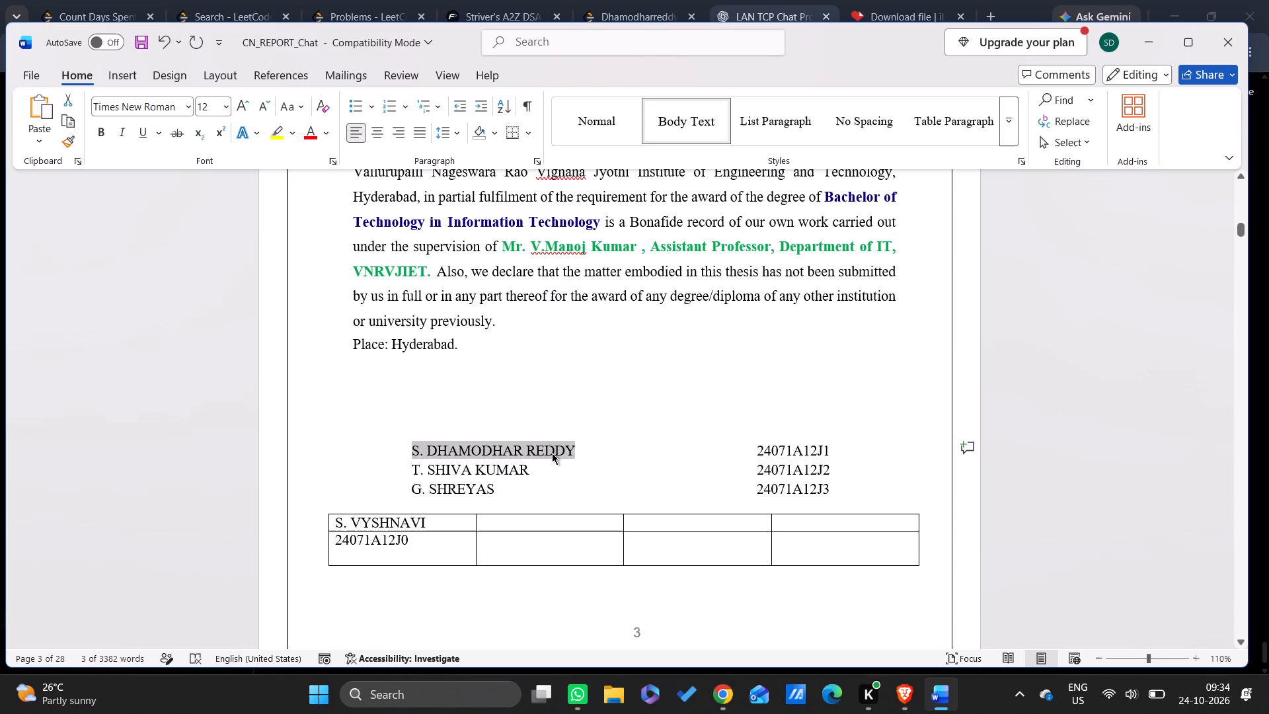
pyautogui.hotkey('ctrl', 'x')
pyautogui.click(504, 526)
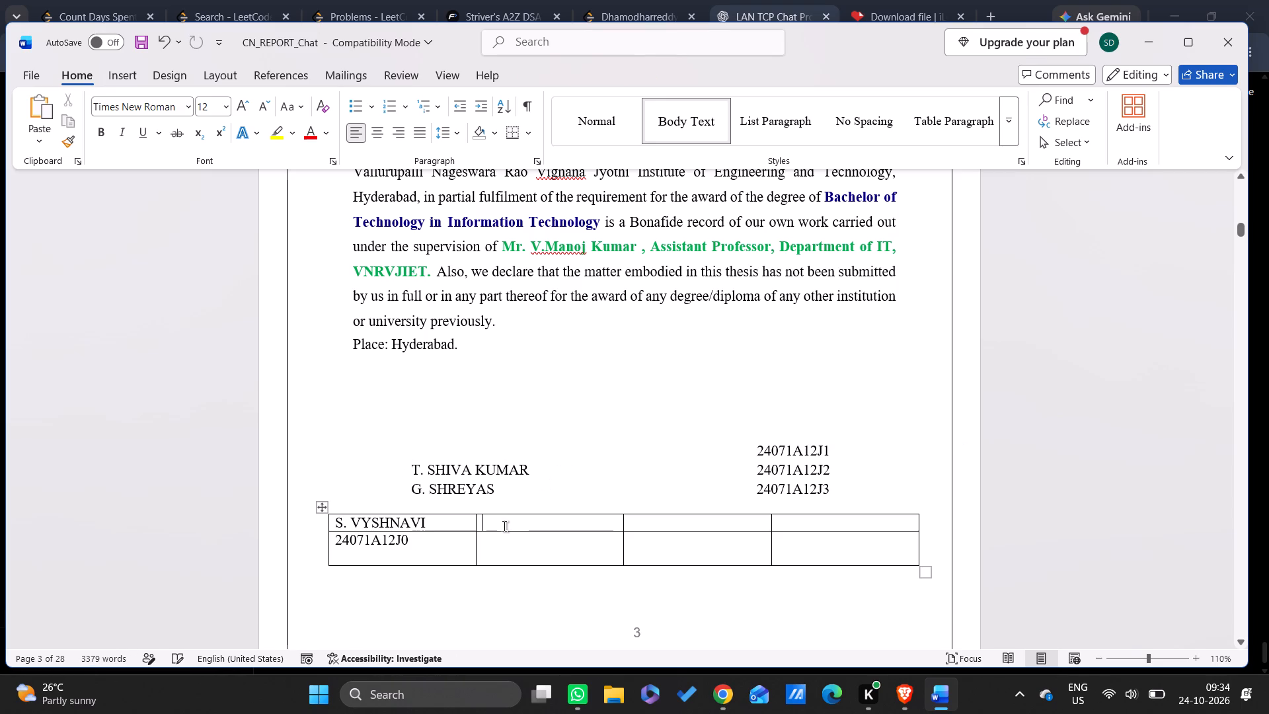
pyautogui.hotkey('ctrl', 'v')
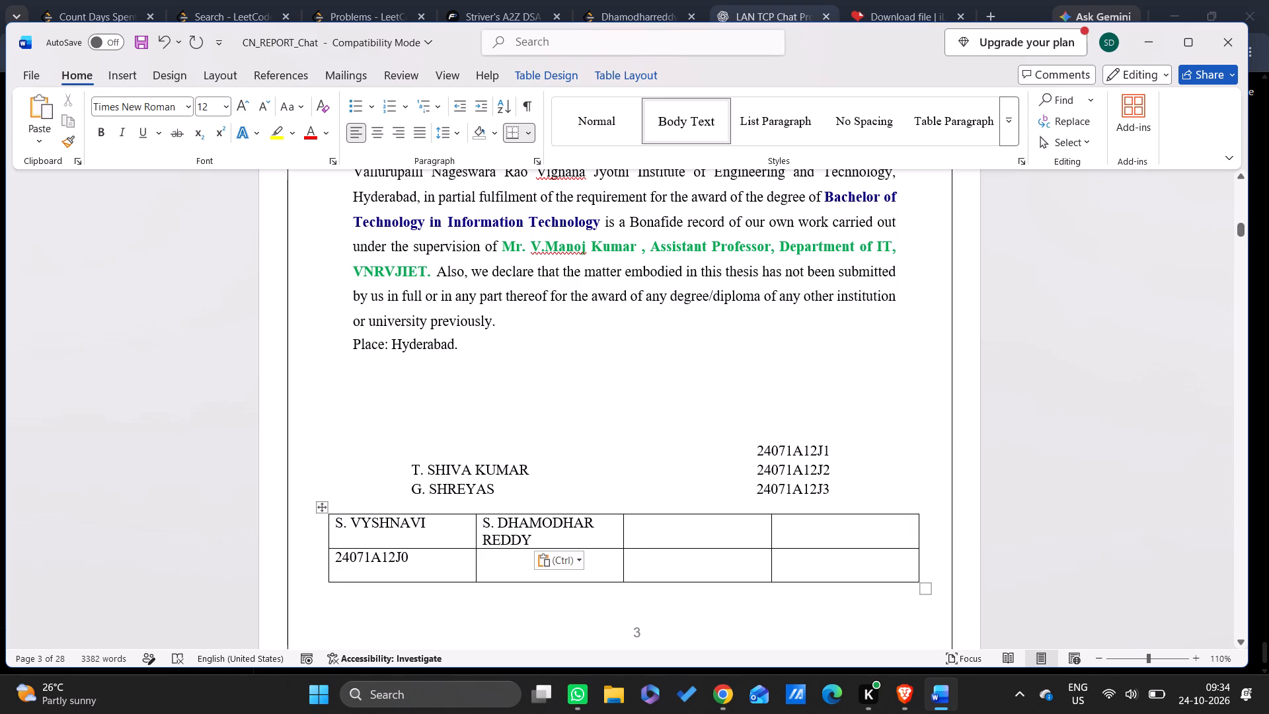
# Widen the table's second column on both sides so the second student's name fits on one line.
pyautogui.moveTo(623, 524); pyautogui.dragTo(638, 524)
pyautogui.moveTo(475, 530); pyautogui.dragTo(460, 530)
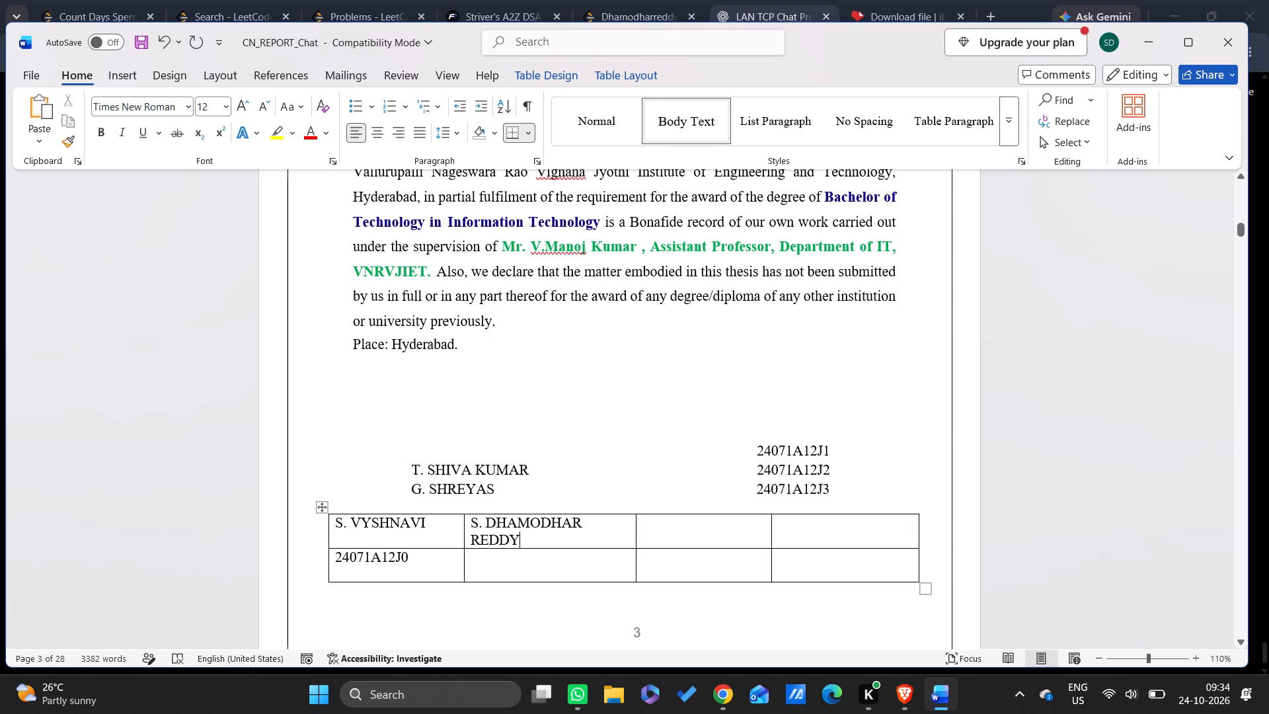
pyautogui.moveTo(634, 531); pyautogui.dragTo(645, 530)
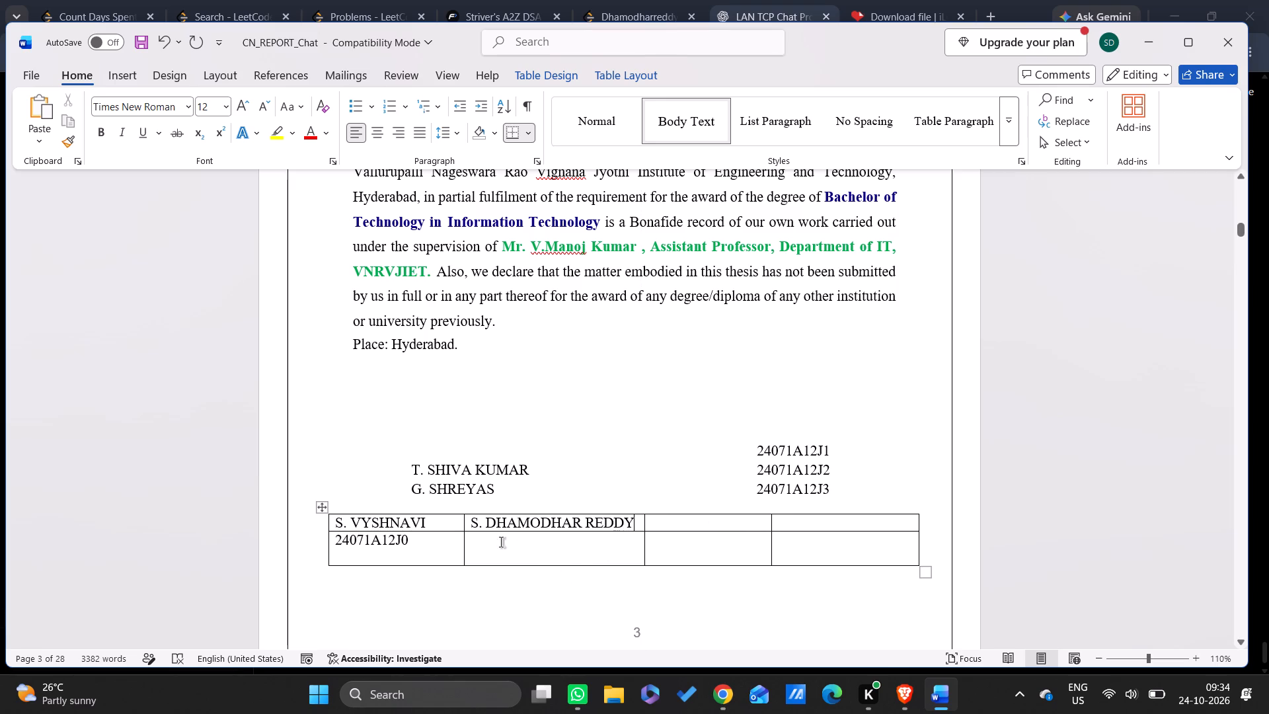
# Move the second student's roll number from the list into the bottom cell of the table's second column.
pyautogui.click(528, 557)
pyautogui.moveTo(757, 447); pyautogui.dragTo(823, 445)
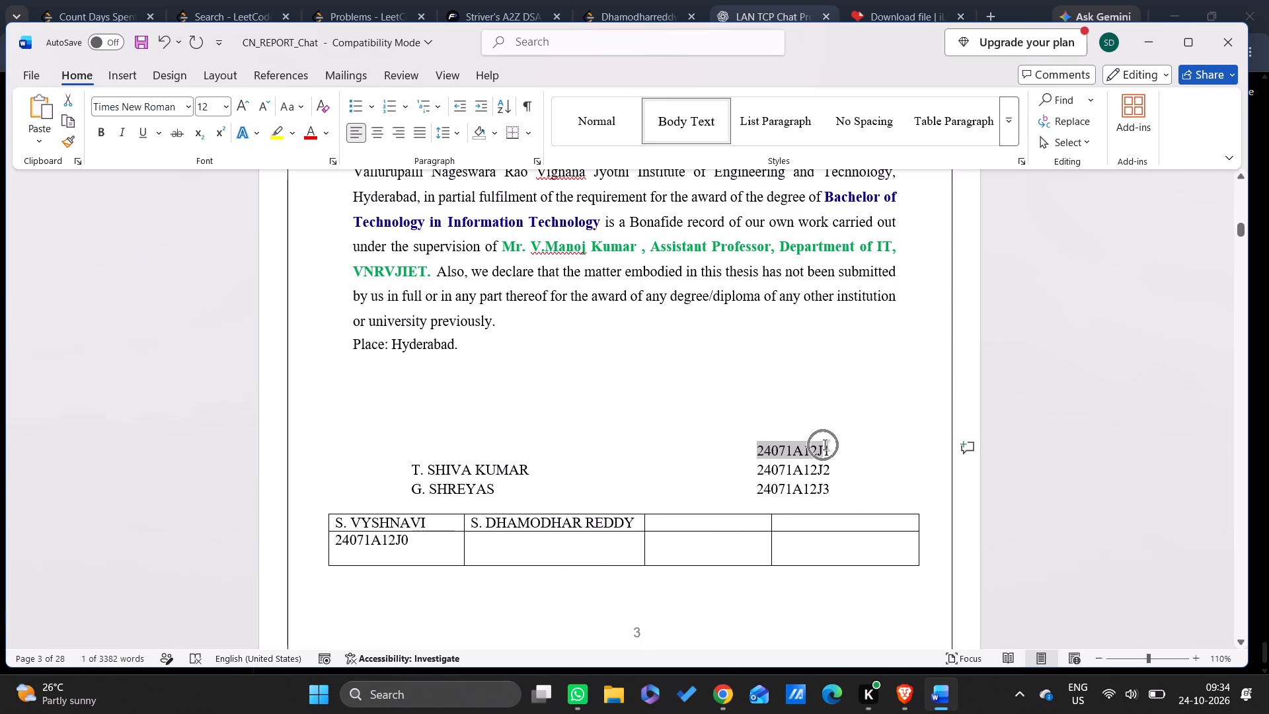
pyautogui.click(829, 446)
pyautogui.moveTo(829, 446); pyautogui.dragTo(764, 452)
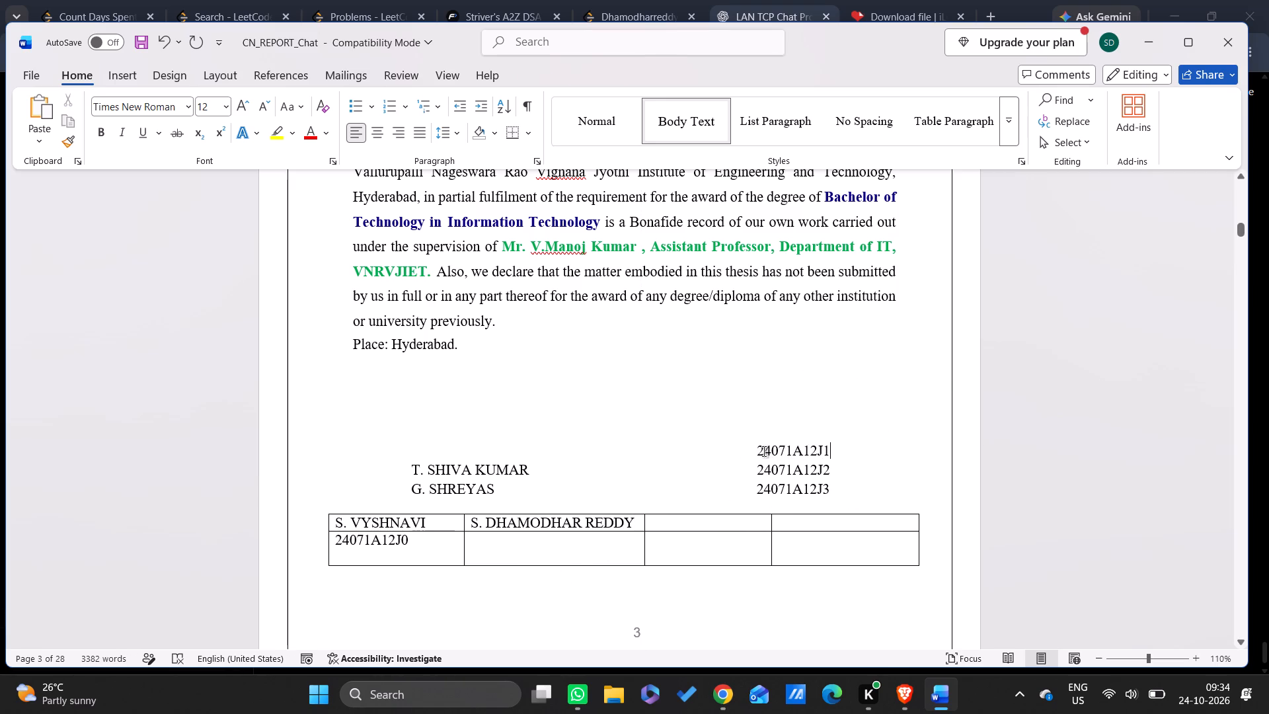
pyautogui.moveTo(764, 452); pyautogui.dragTo(755, 448)
pyautogui.hotkey('ctrl', 'x')
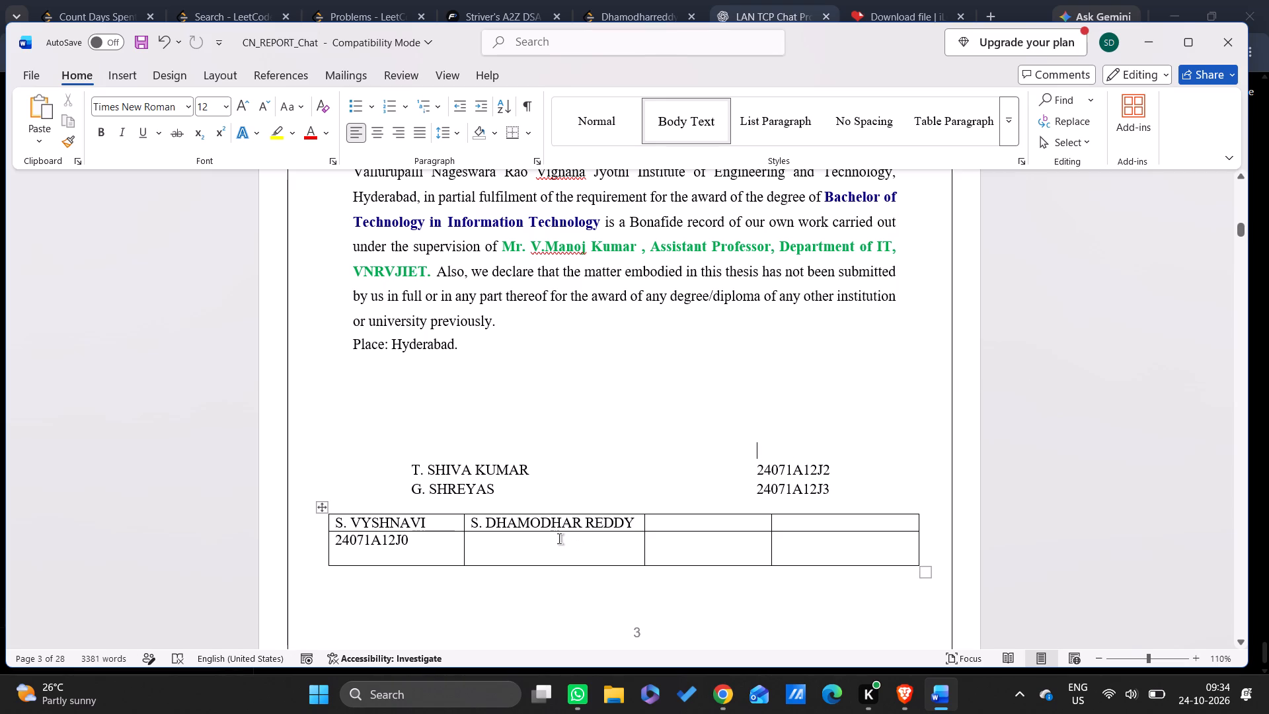
pyautogui.click(558, 540)
pyautogui.hotkey('ctrl', 'v')
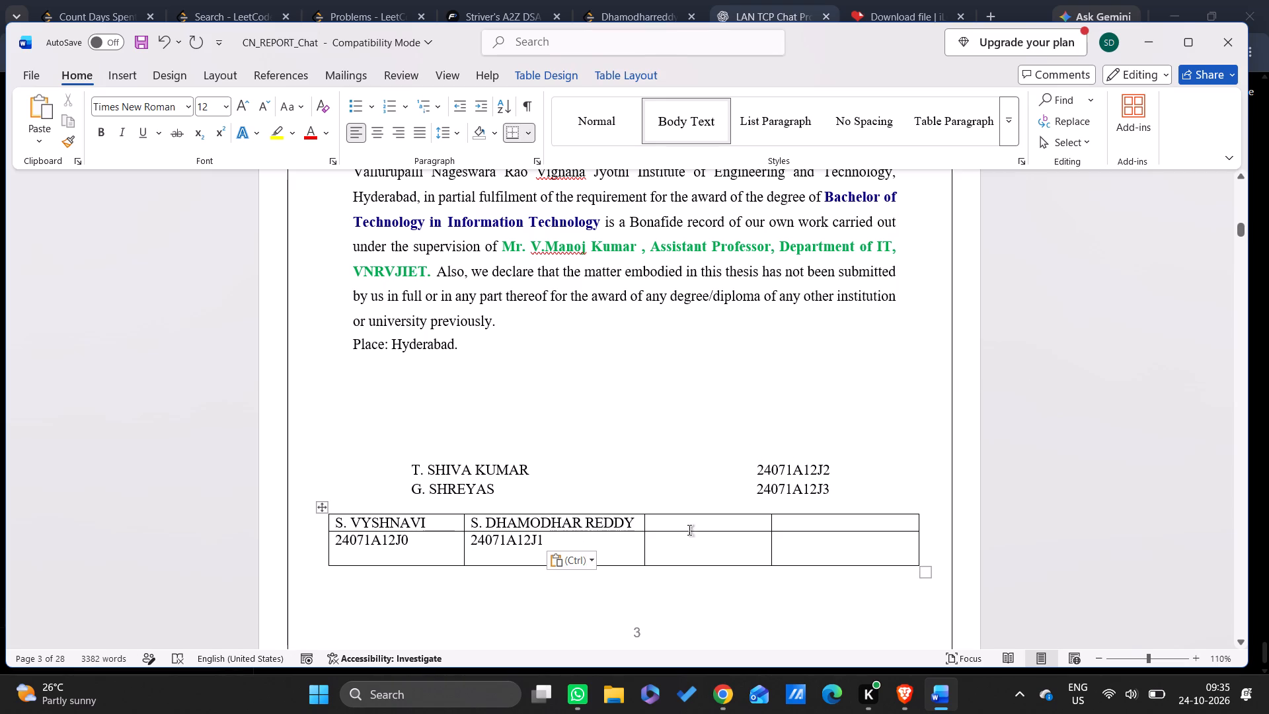
# Move the last student's name and roll number from the list into the table's fourth column, name above number.
pyautogui.click(681, 520)
pyautogui.moveTo(411, 485); pyautogui.dragTo(493, 481)
pyautogui.hotkey('ctrl', 'x')
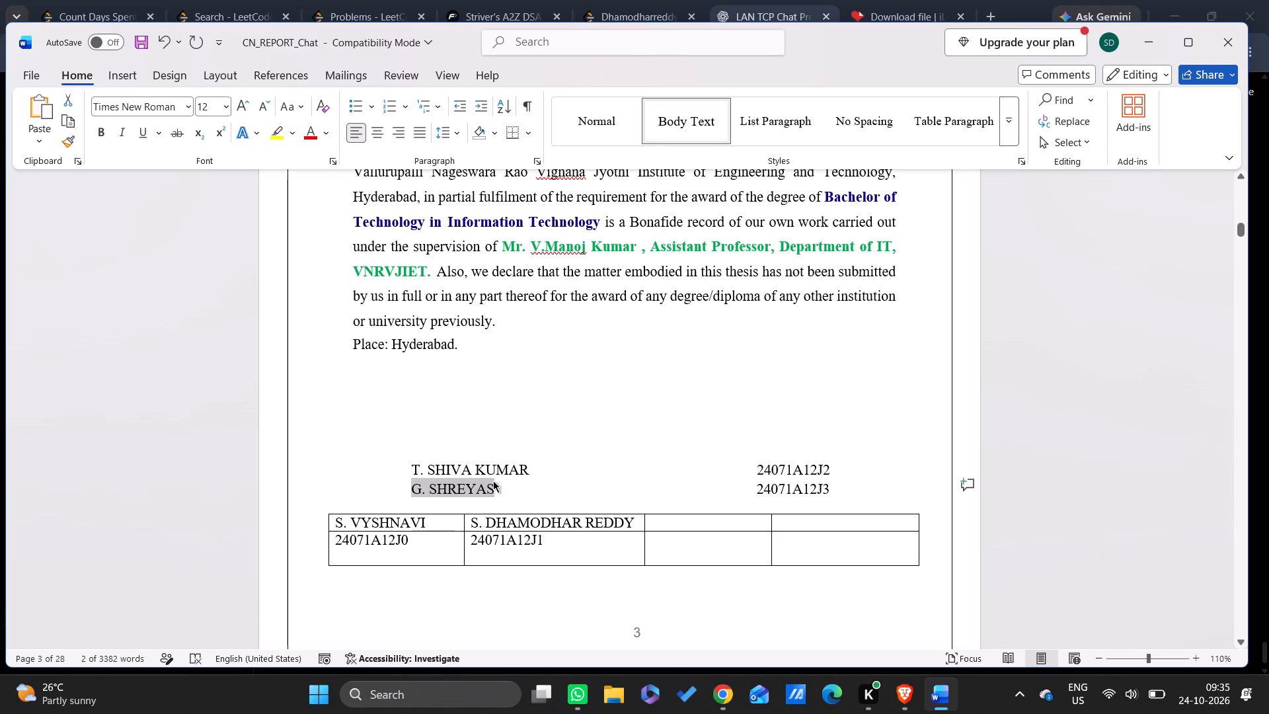
pyautogui.click(801, 520)
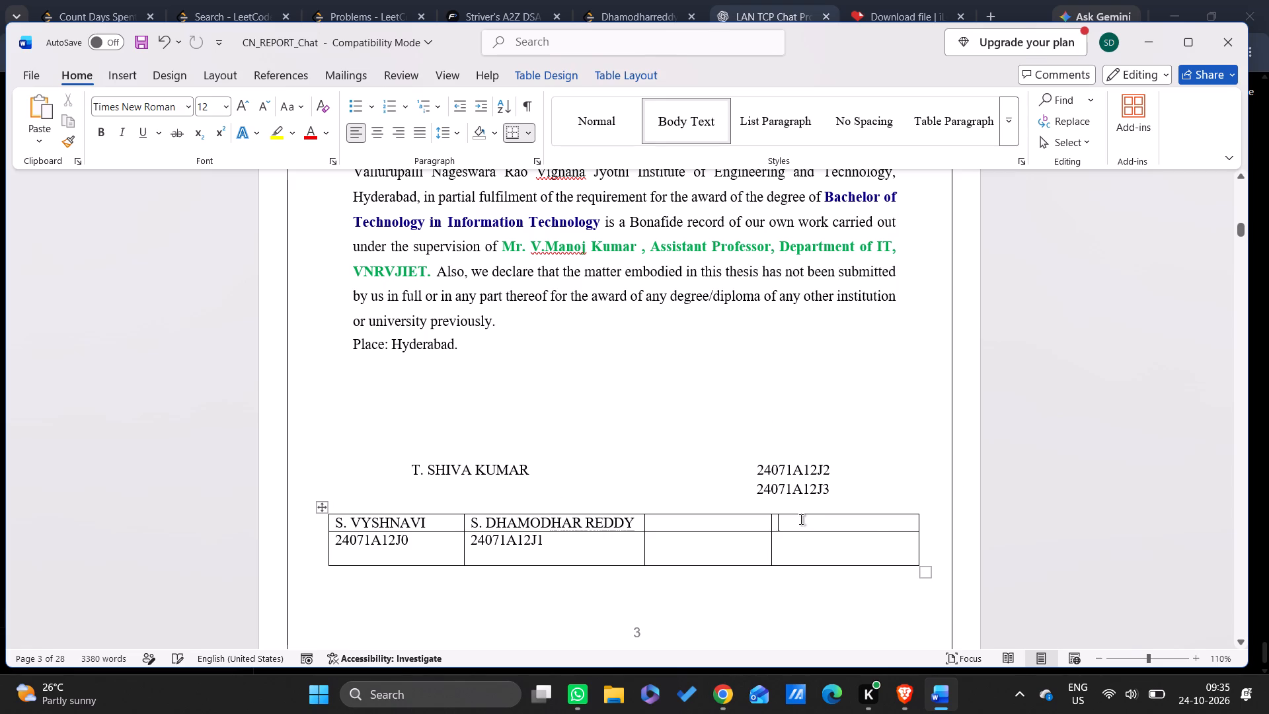
pyautogui.hotkey('ctrl', 'v')
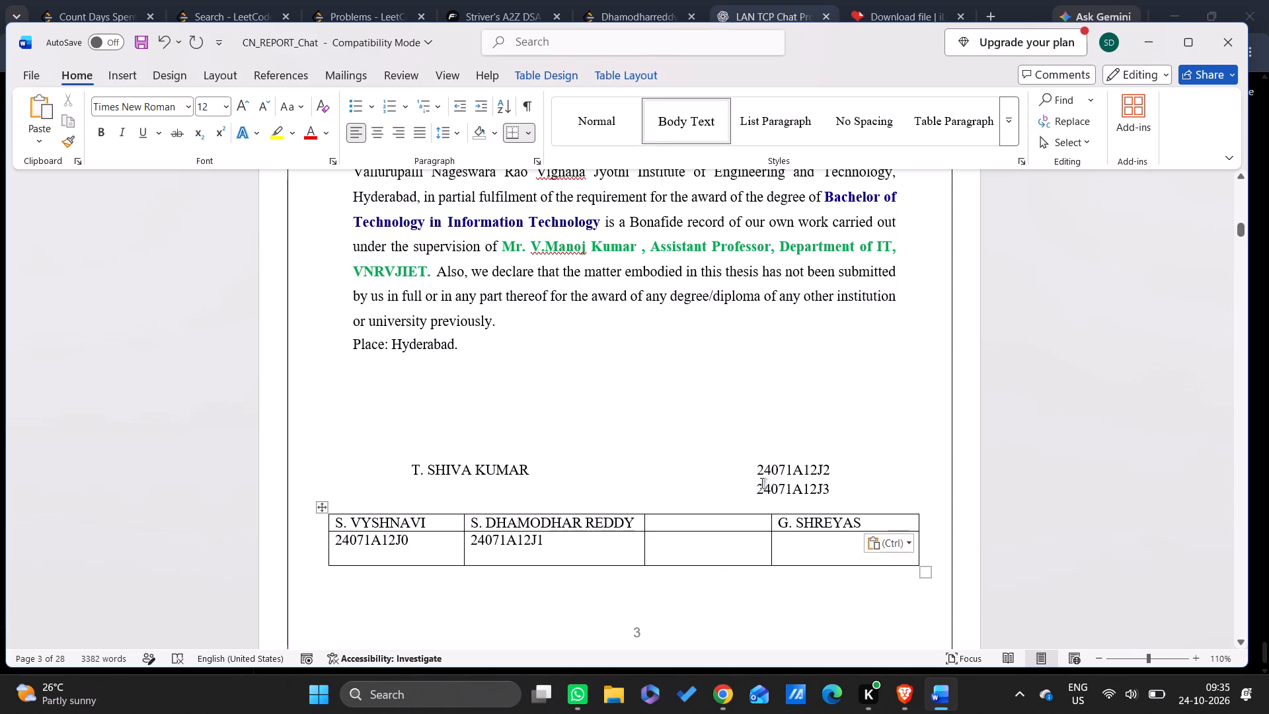
pyautogui.moveTo(759, 489); pyautogui.dragTo(827, 489)
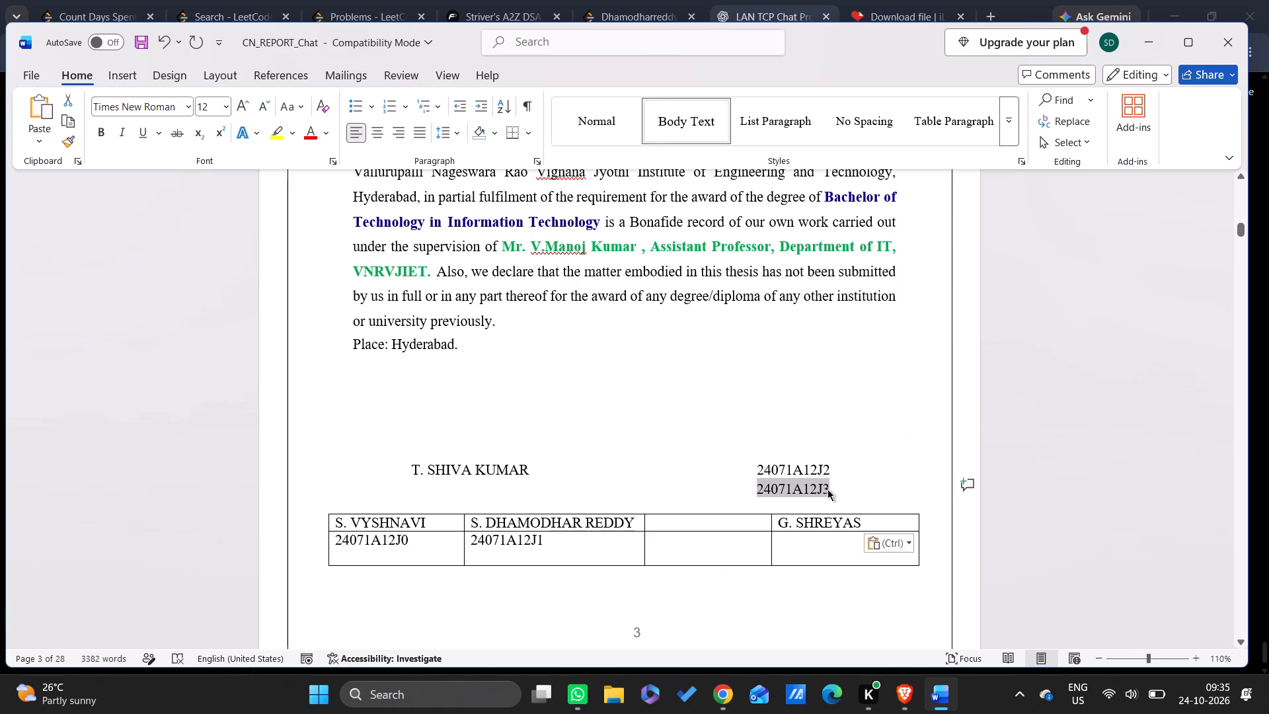
pyautogui.hotkey('ctrl', 'x')
pyautogui.click(805, 541)
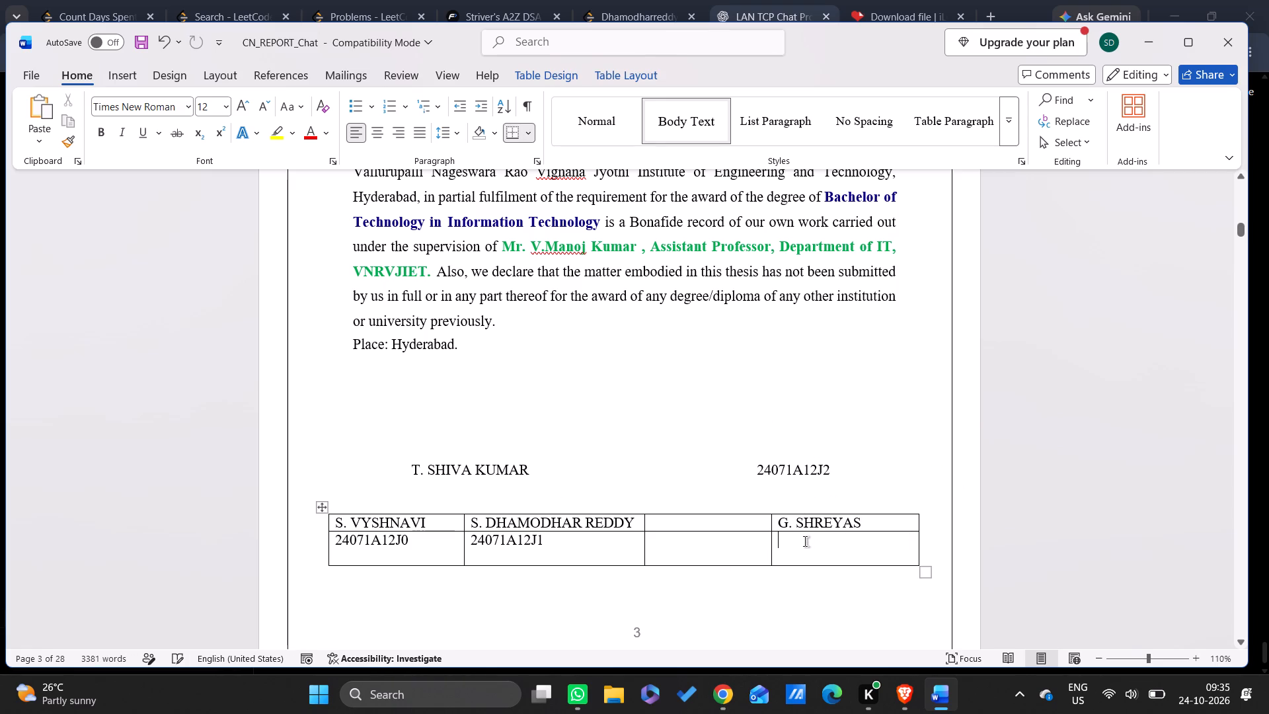
pyautogui.hotkey('ctrl', 'v')
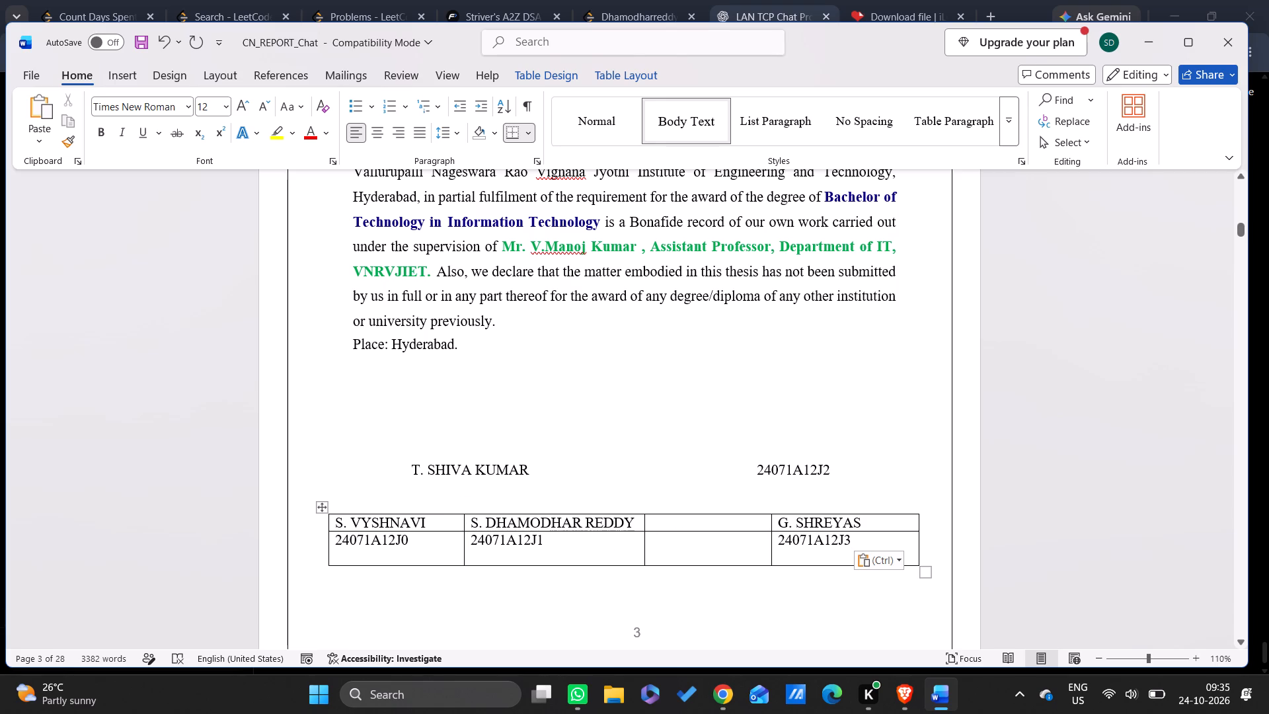
# Narrow the table's first and fourth columns close to their text and give the freed width to the empty third column.
pyautogui.moveTo(463, 518); pyautogui.dragTo(459, 518)
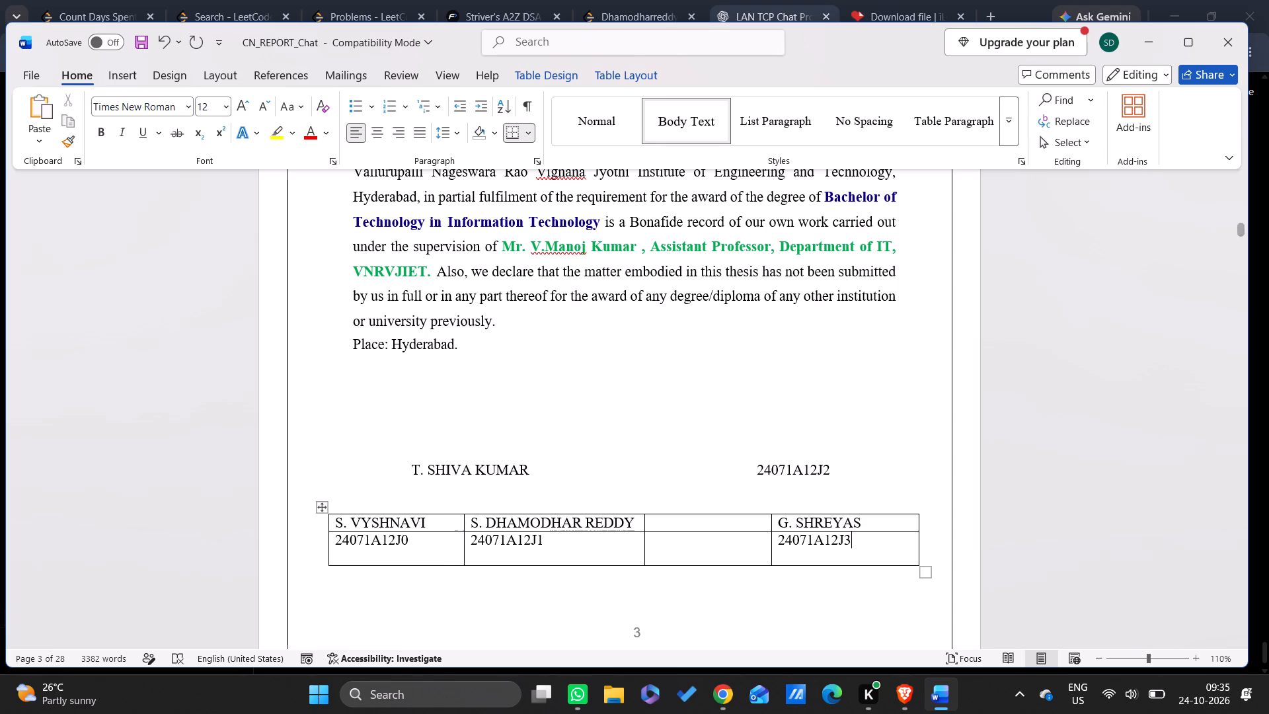
pyautogui.moveTo(459, 518); pyautogui.dragTo(438, 518)
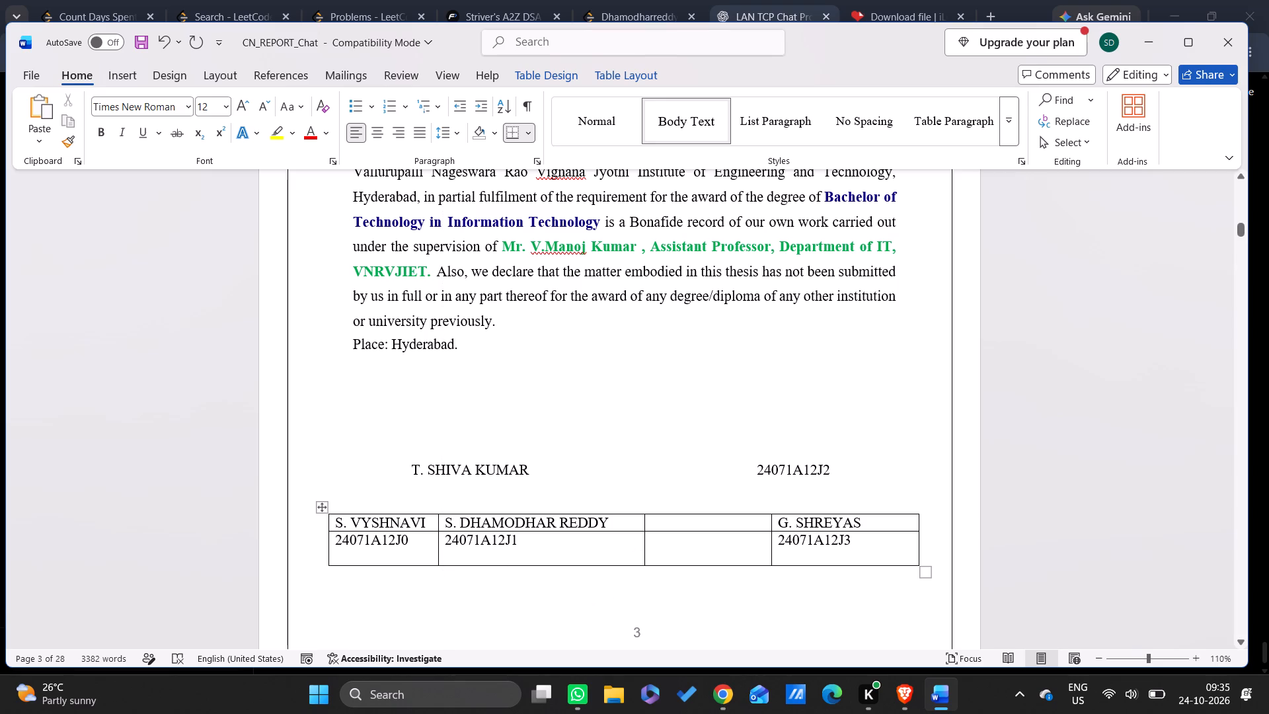
pyautogui.moveTo(644, 524); pyautogui.dragTo(618, 524)
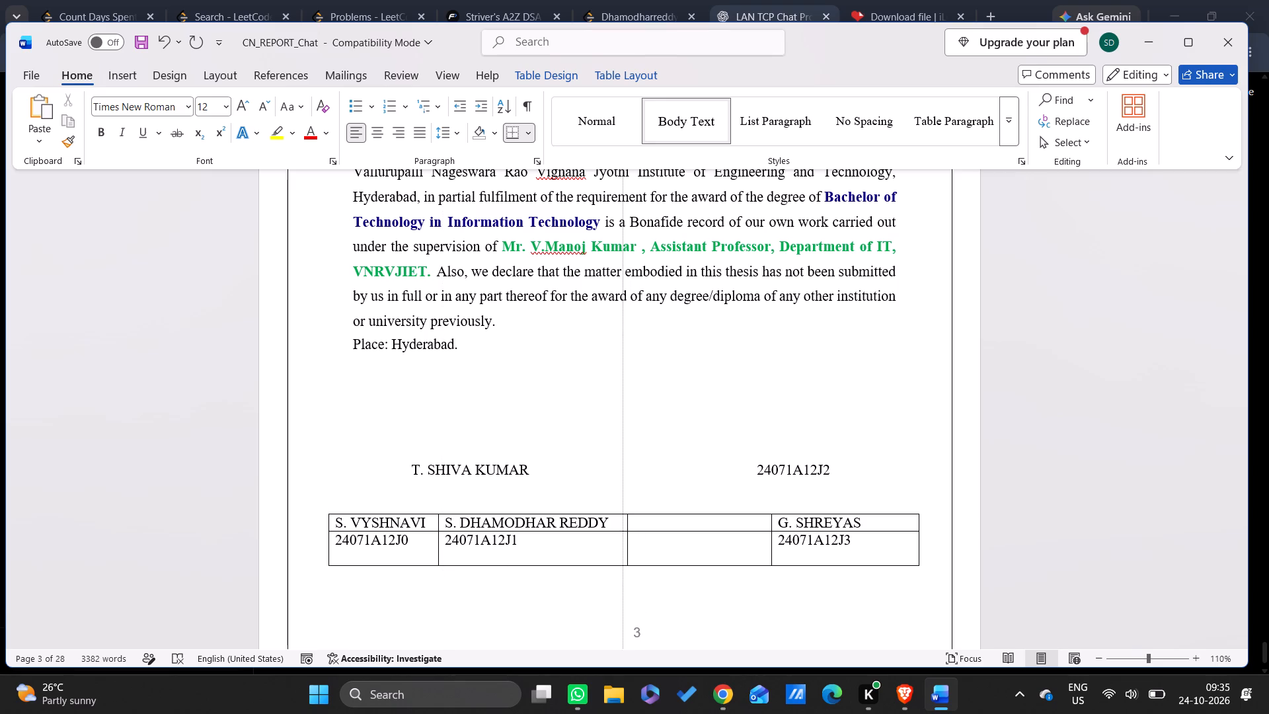
pyautogui.moveTo(618, 524); pyautogui.dragTo(617, 523)
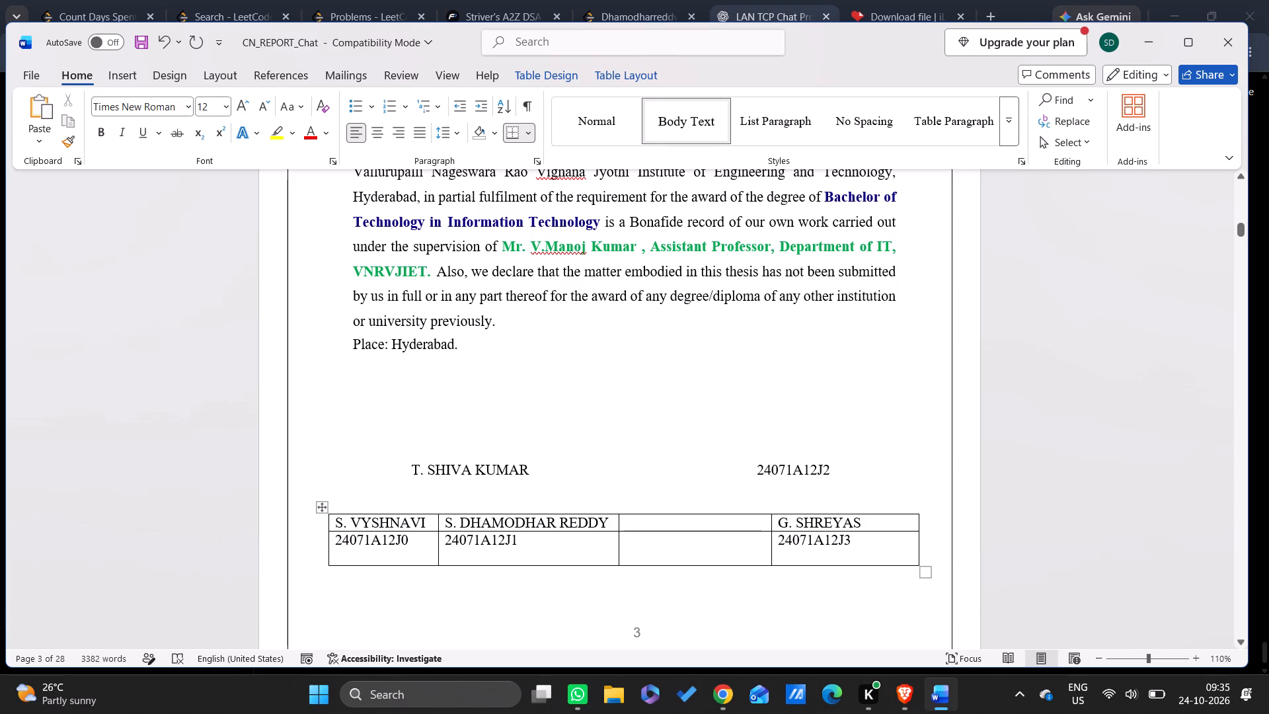
pyautogui.moveTo(771, 527); pyautogui.dragTo(794, 524)
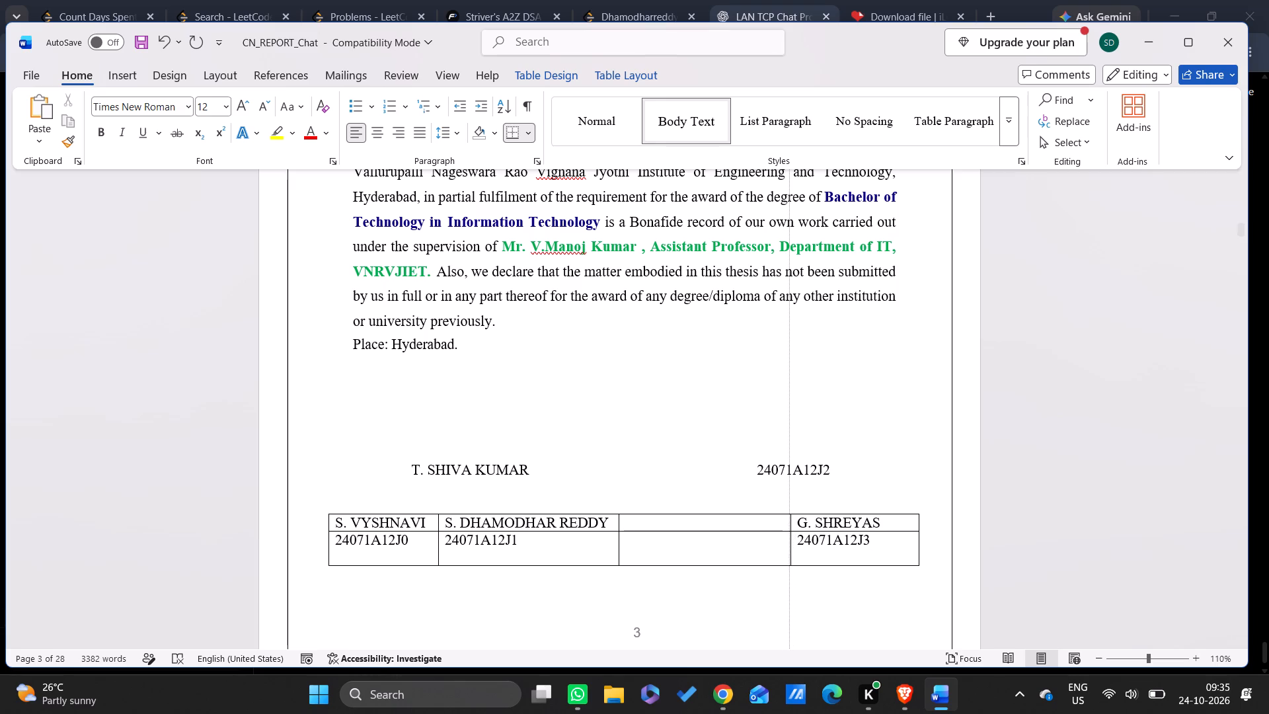
pyautogui.moveTo(794, 524); pyautogui.dragTo(808, 524)
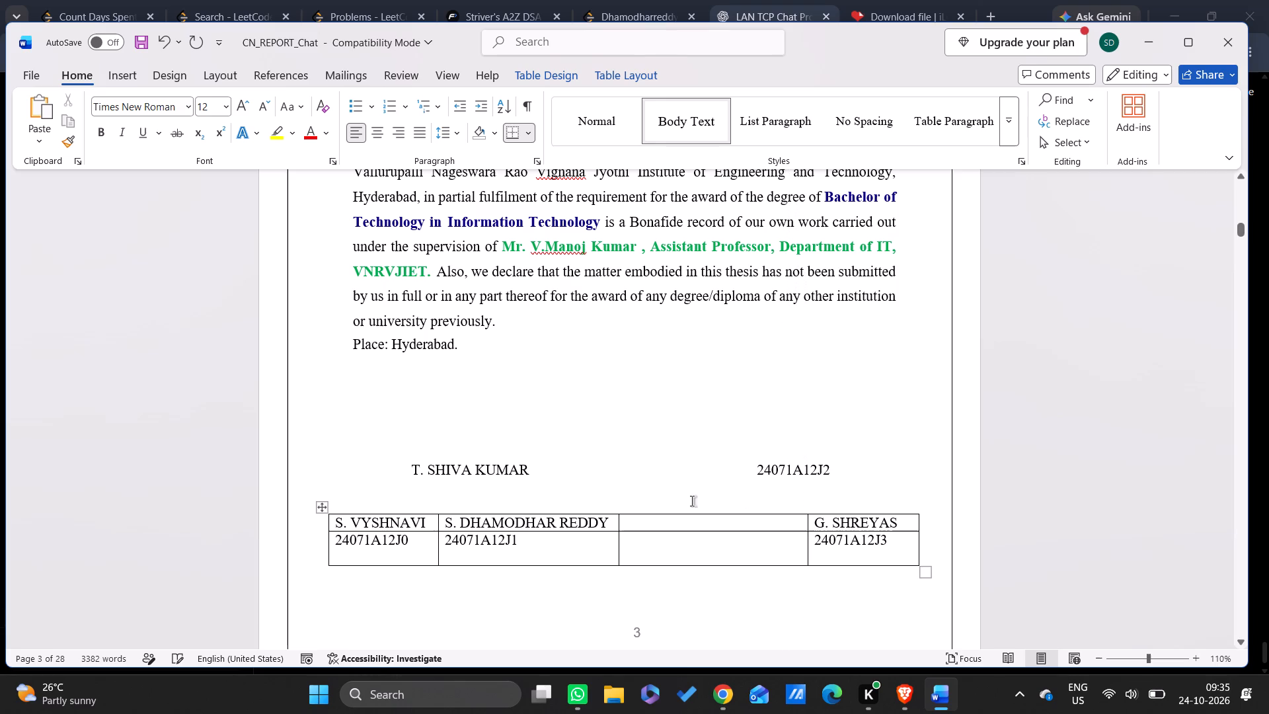
# Move the remaining student's name and roll number into the table's third column, name above number, removing the number's leading indent.
pyautogui.moveTo(413, 467); pyautogui.dragTo(505, 462)
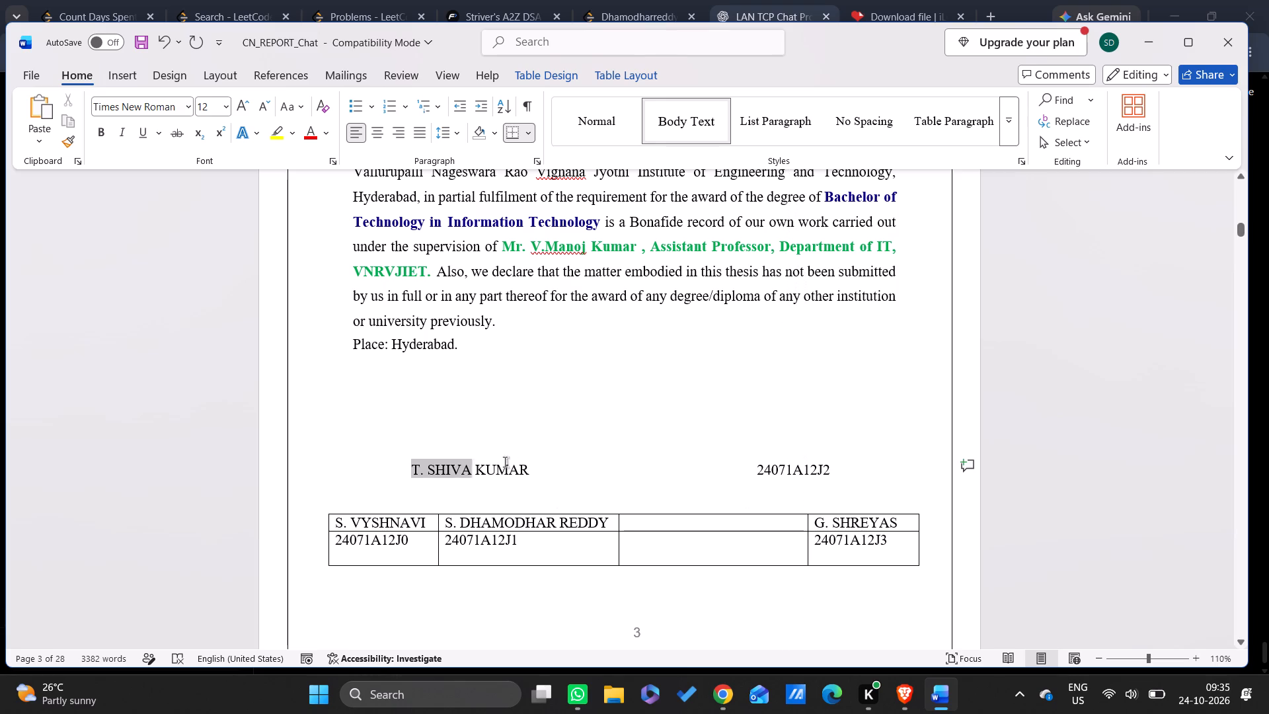
pyautogui.moveTo(505, 462); pyautogui.dragTo(553, 463)
pyautogui.hotkey('ctrl', 'x')
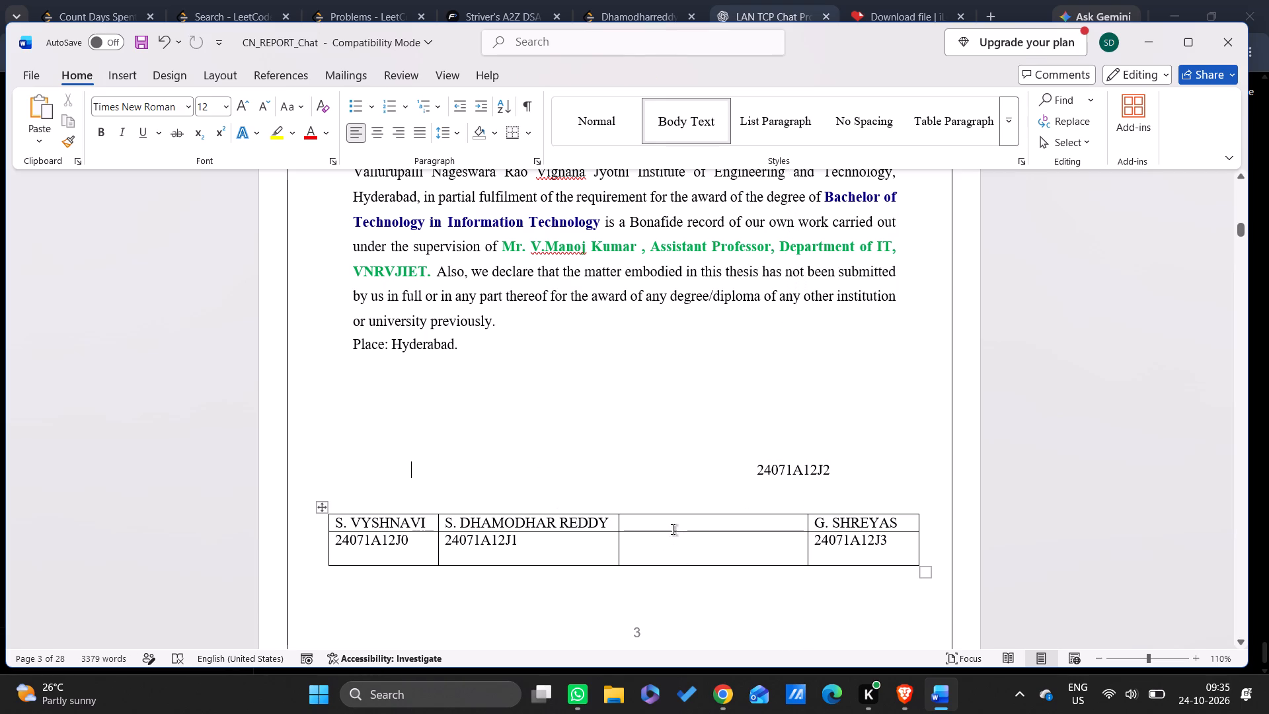
pyautogui.click(670, 525)
pyautogui.hotkey('ctrl', 'v')
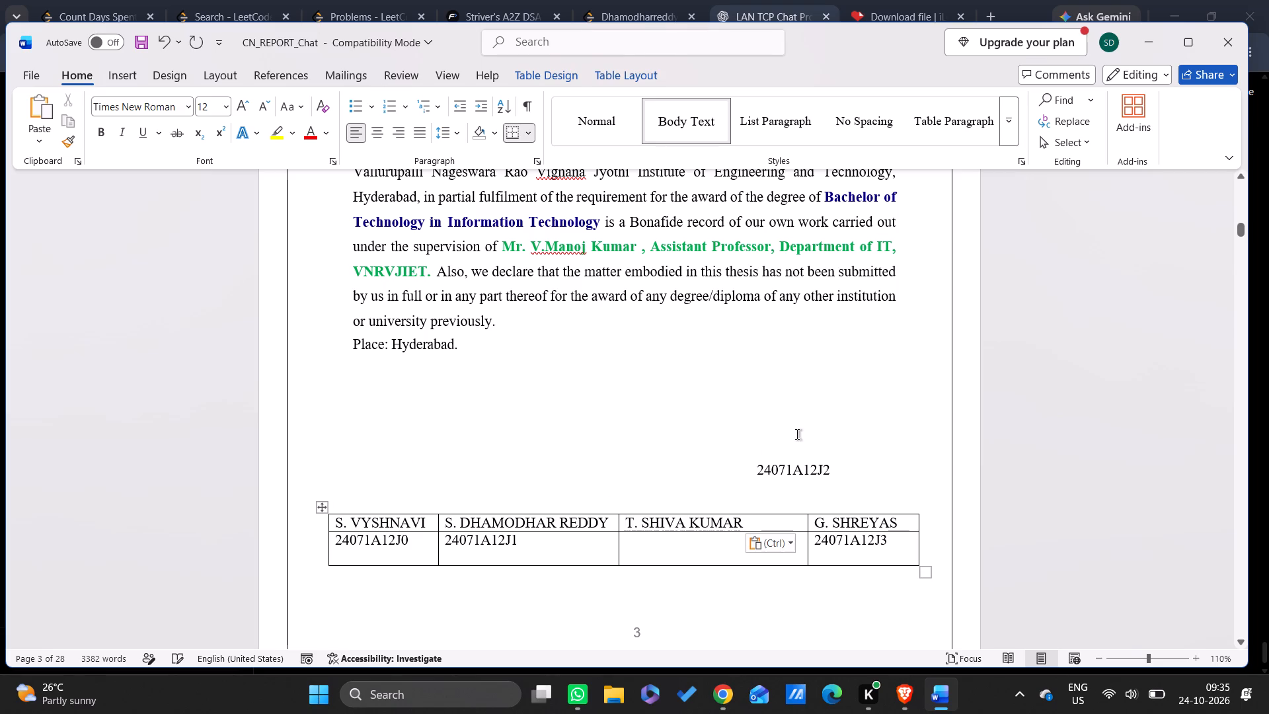
pyautogui.moveTo(755, 465); pyautogui.dragTo(845, 470)
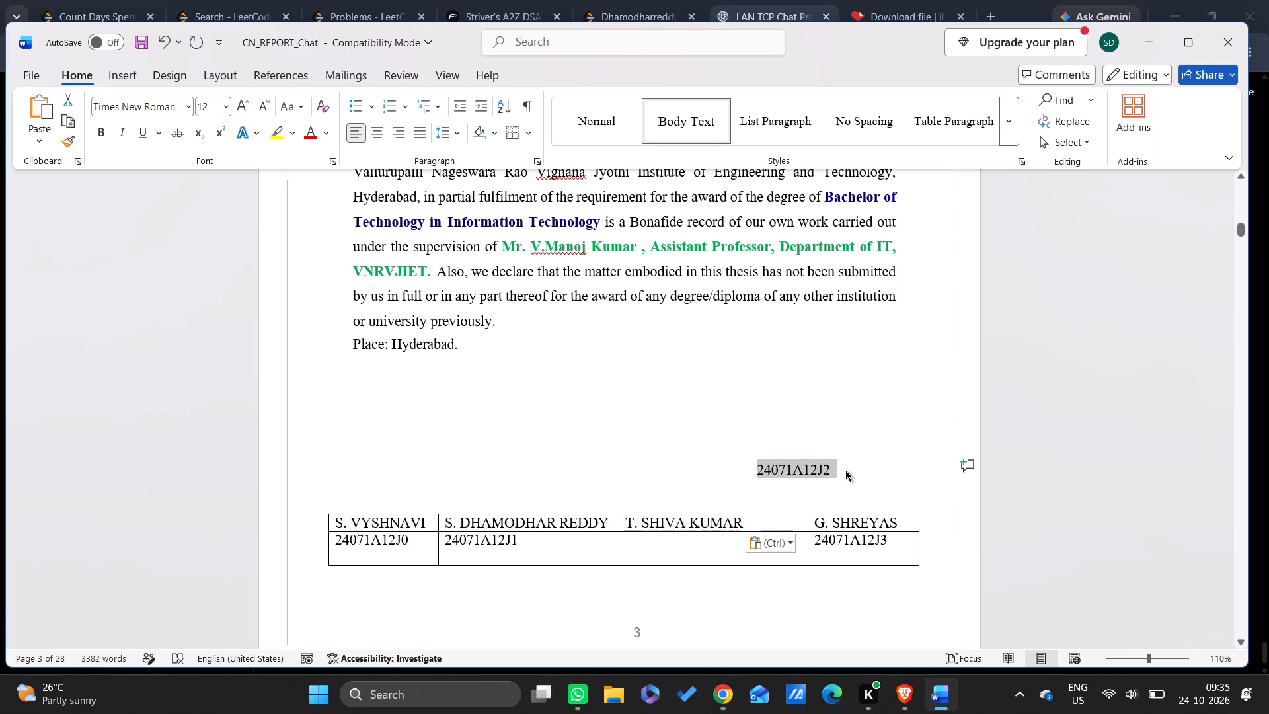
pyautogui.hotkey('ctrl', 'x')
pyautogui.click(652, 538)
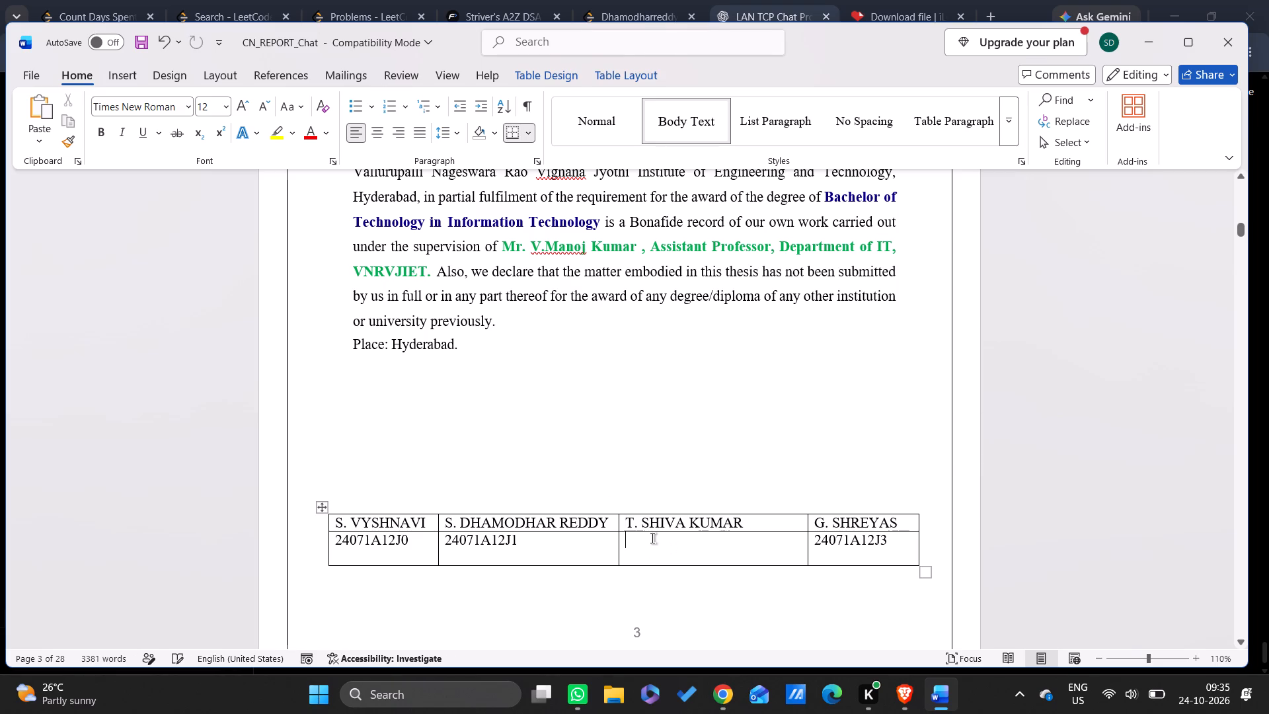
pyautogui.hotkey('ctrl', 'v')
pyautogui.click(693, 543)
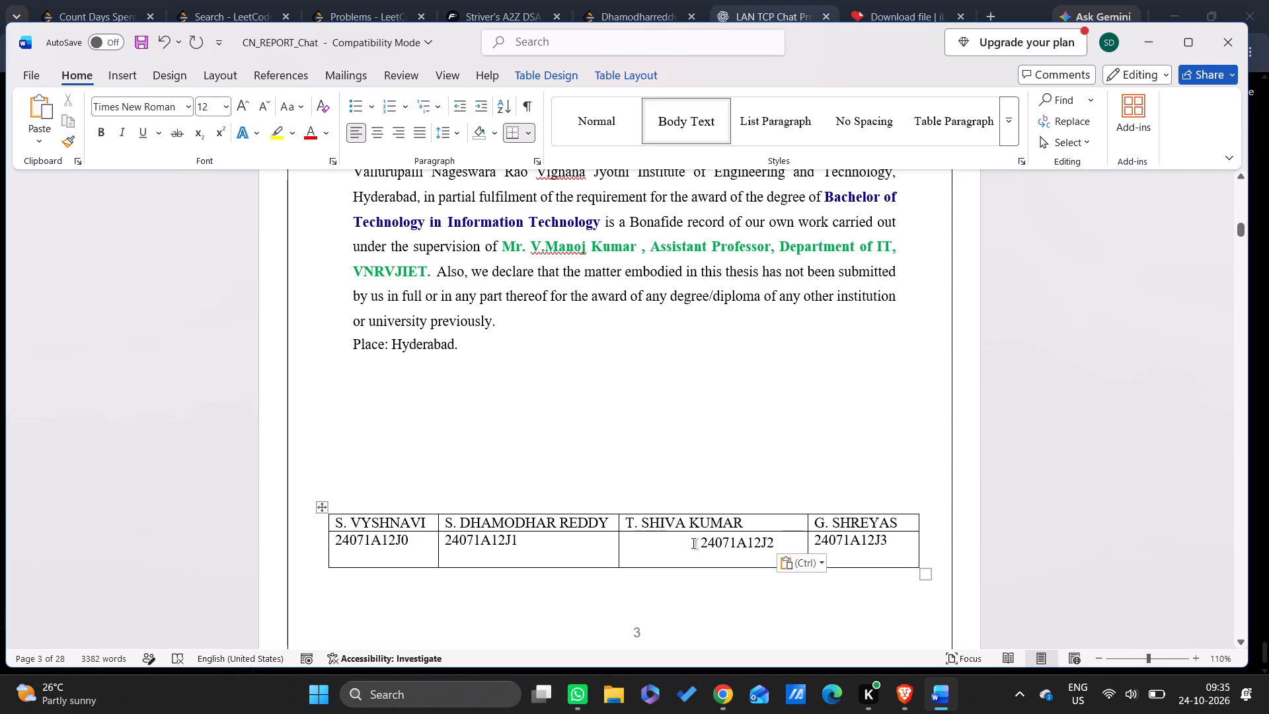
pyautogui.press('BackSpace')
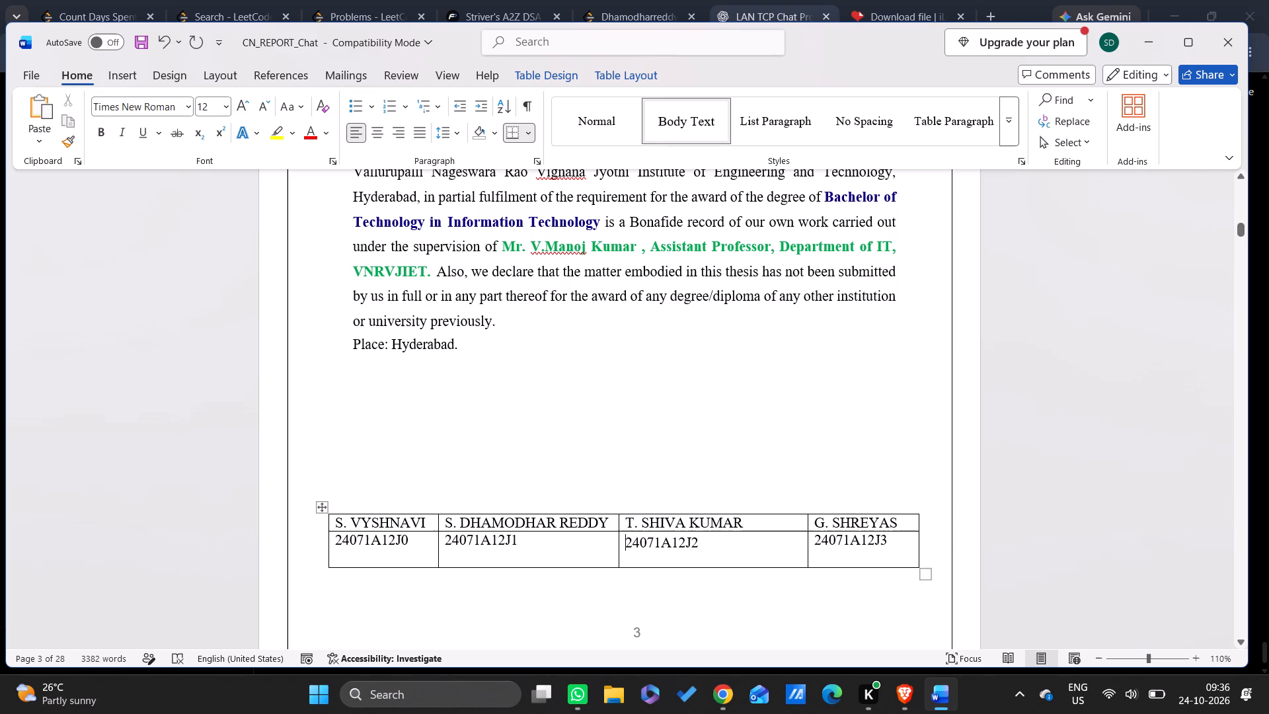
# Rebalance the table's column widths by widening the first and second columns slightly at the third column's expense.
pyautogui.moveTo(618, 519); pyautogui.dragTo(636, 518)
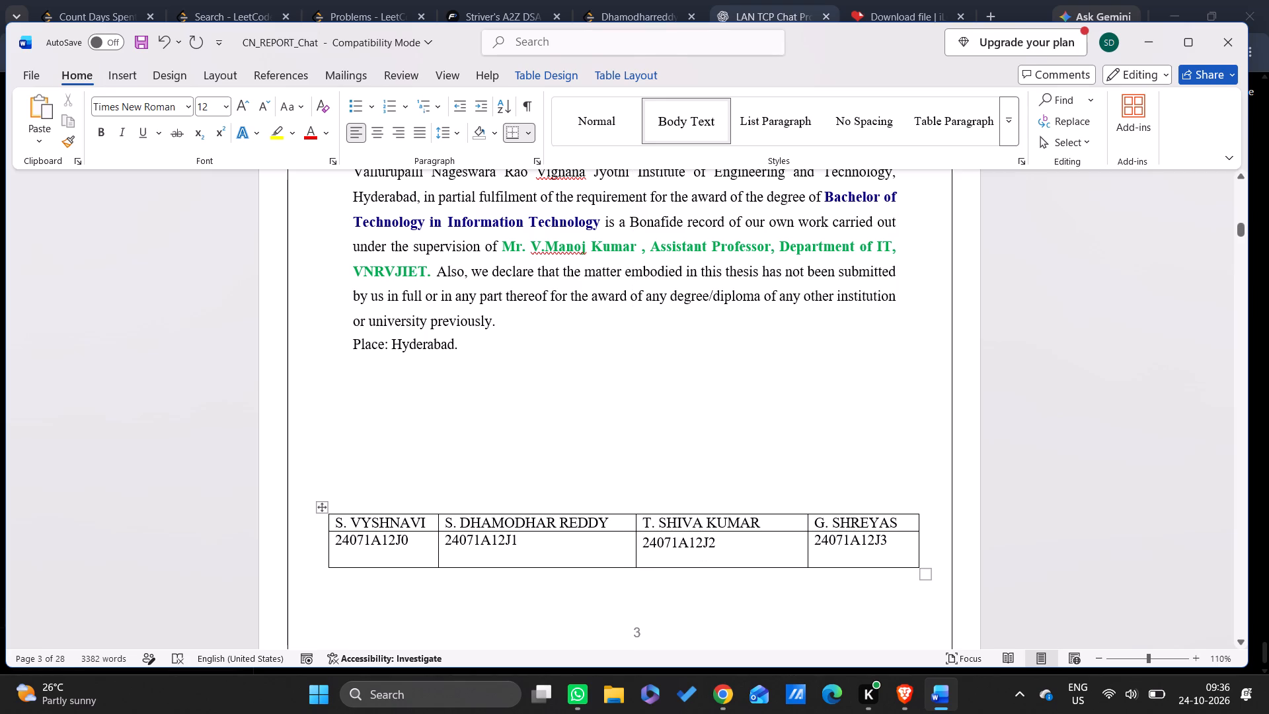
pyautogui.moveTo(636, 525); pyautogui.dragTo(656, 522)
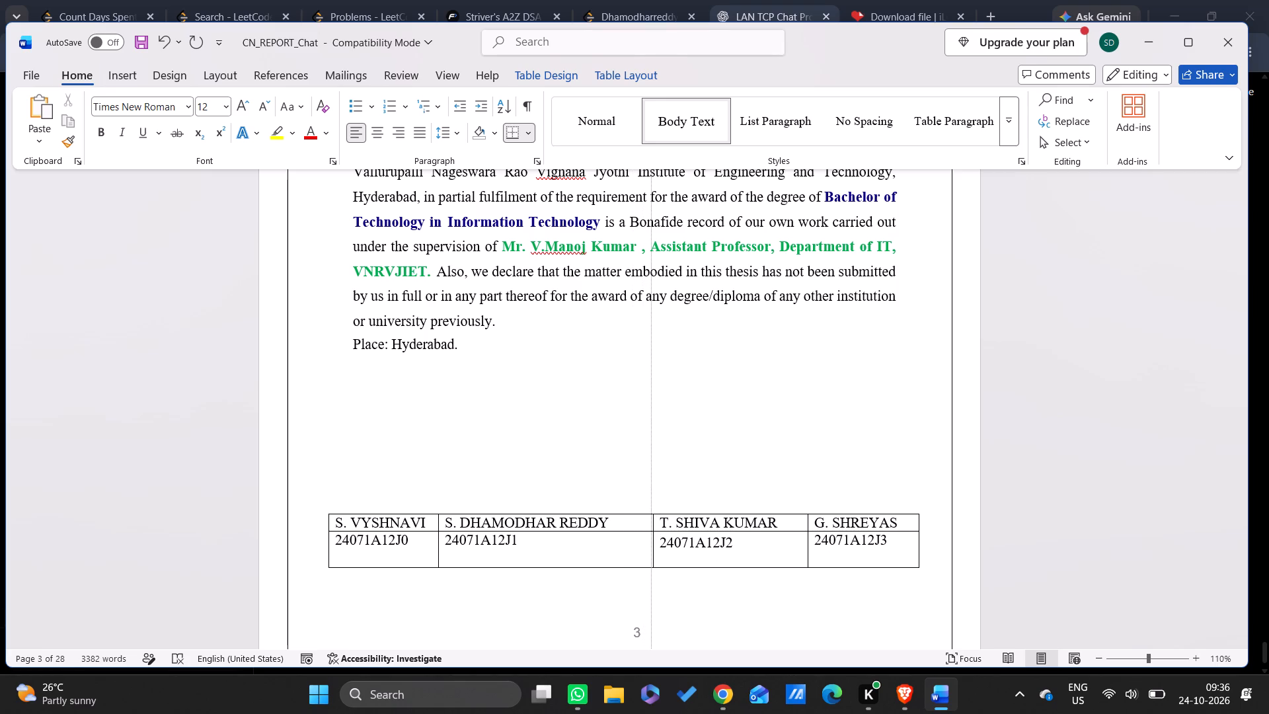
pyautogui.moveTo(656, 522); pyautogui.dragTo(655, 522)
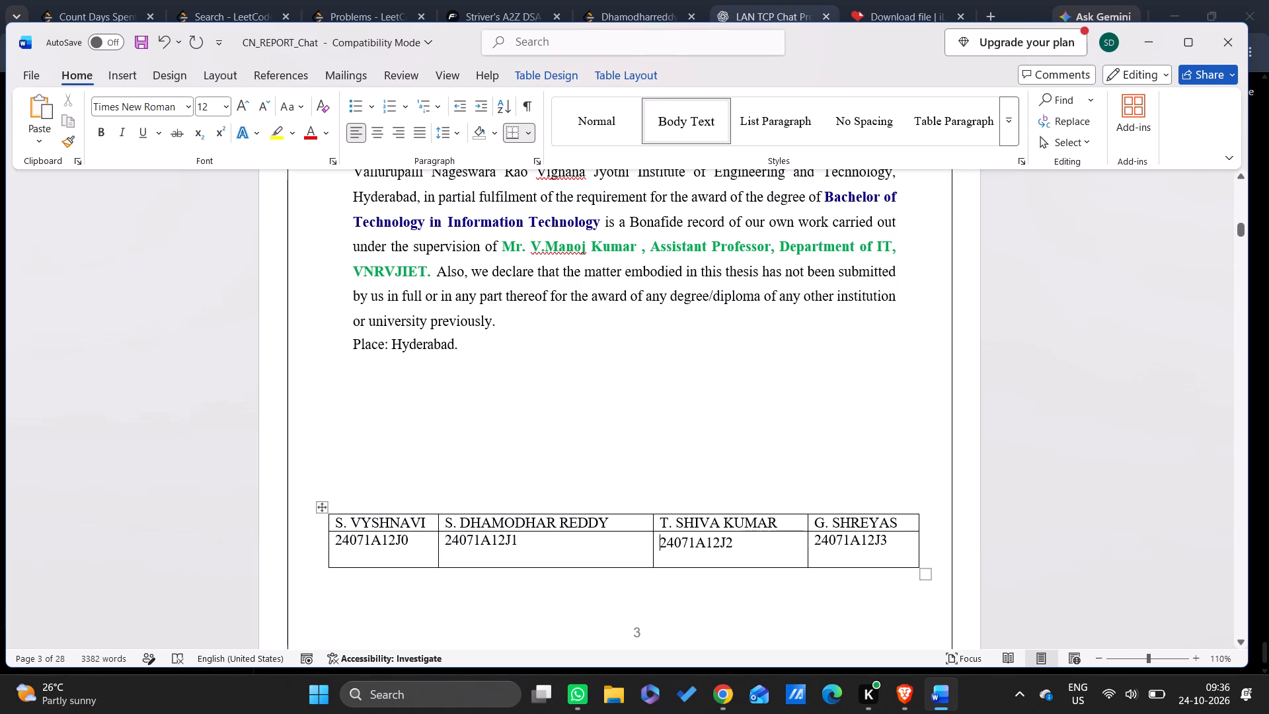
pyautogui.moveTo(438, 522); pyautogui.dragTo(462, 517)
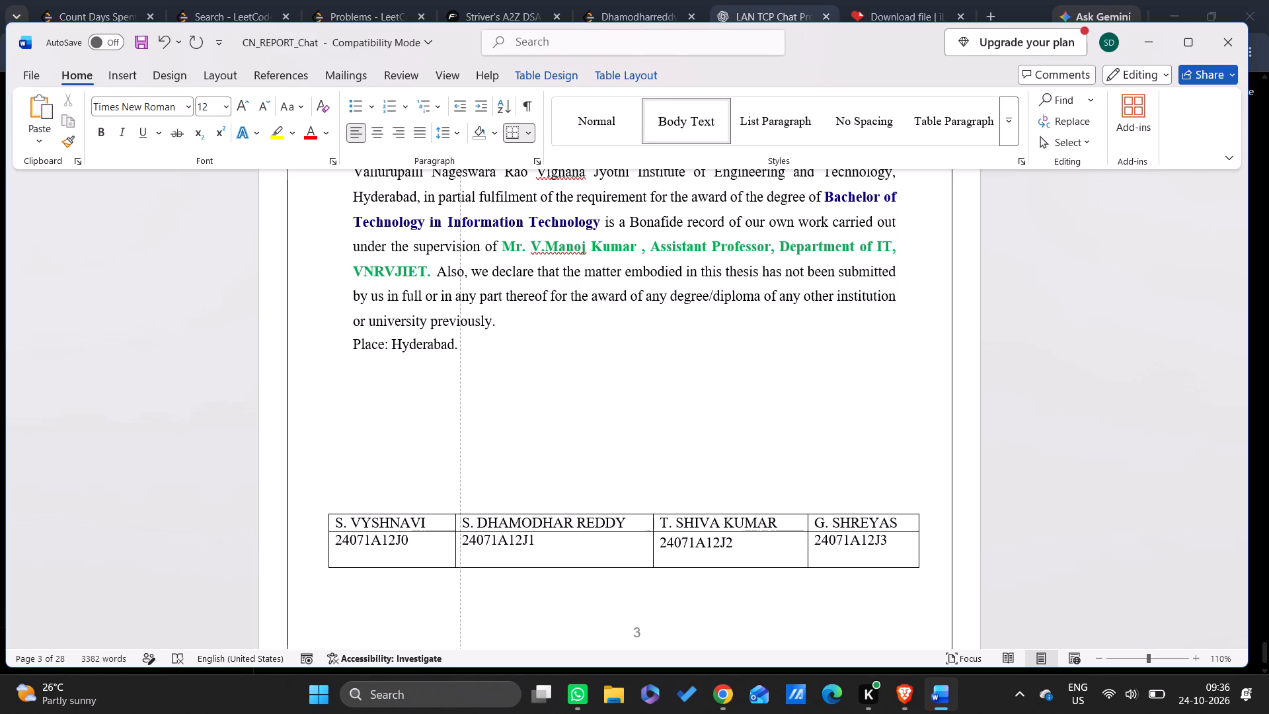
pyautogui.moveTo(462, 517); pyautogui.dragTo(456, 518)
pyautogui.click(518, 449)
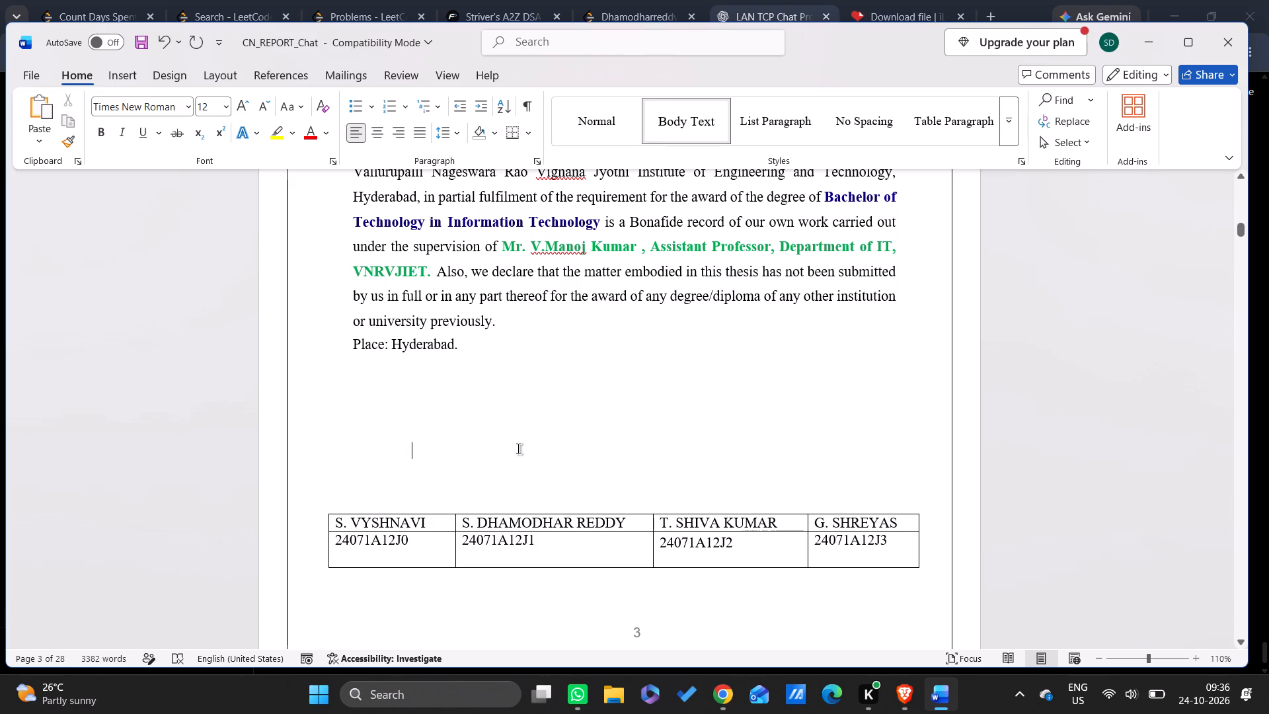
pyautogui.click(654, 566)
# Apply No Border from the second student's roll number cell in the table.
pyautogui.click(596, 547)
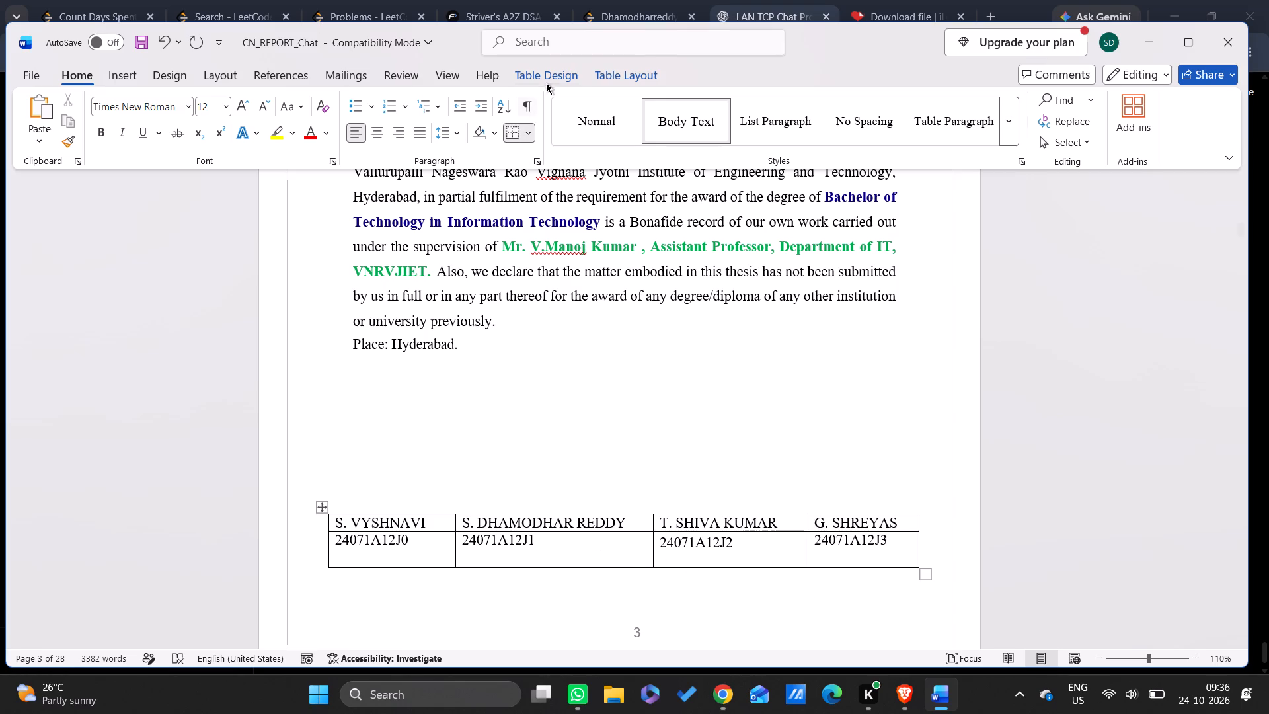
pyautogui.click(545, 79)
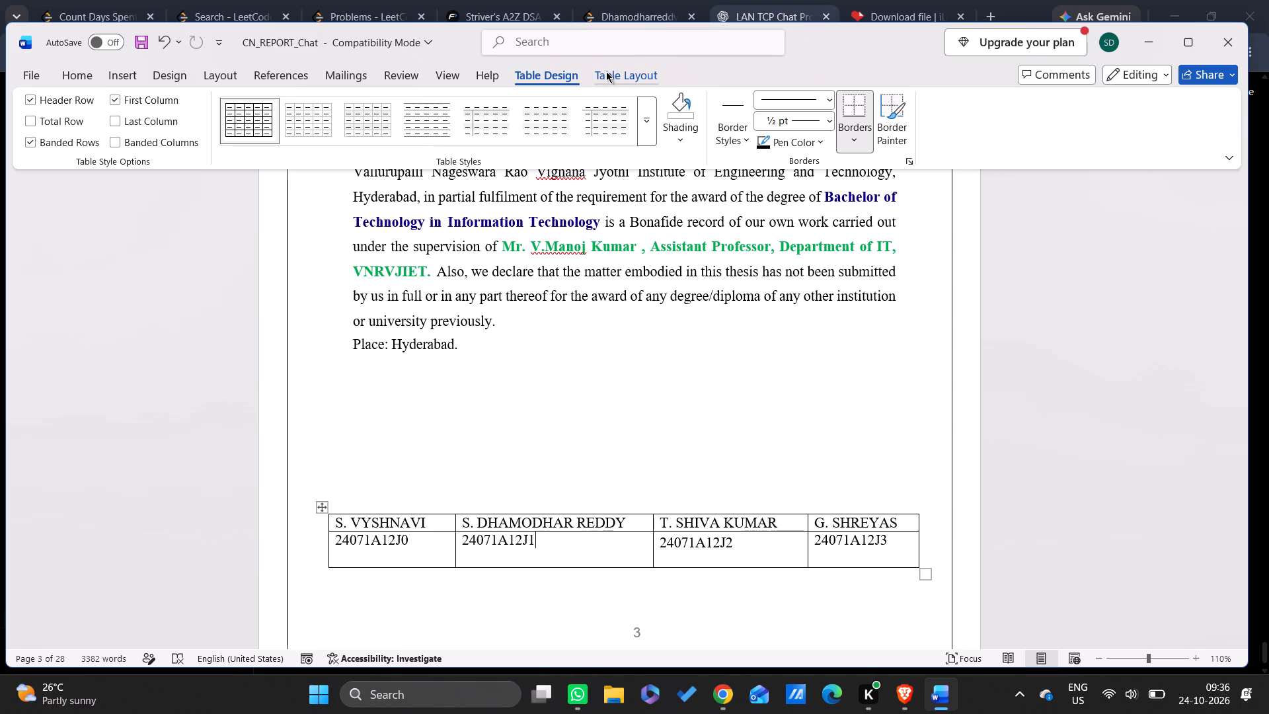
pyautogui.click(852, 137)
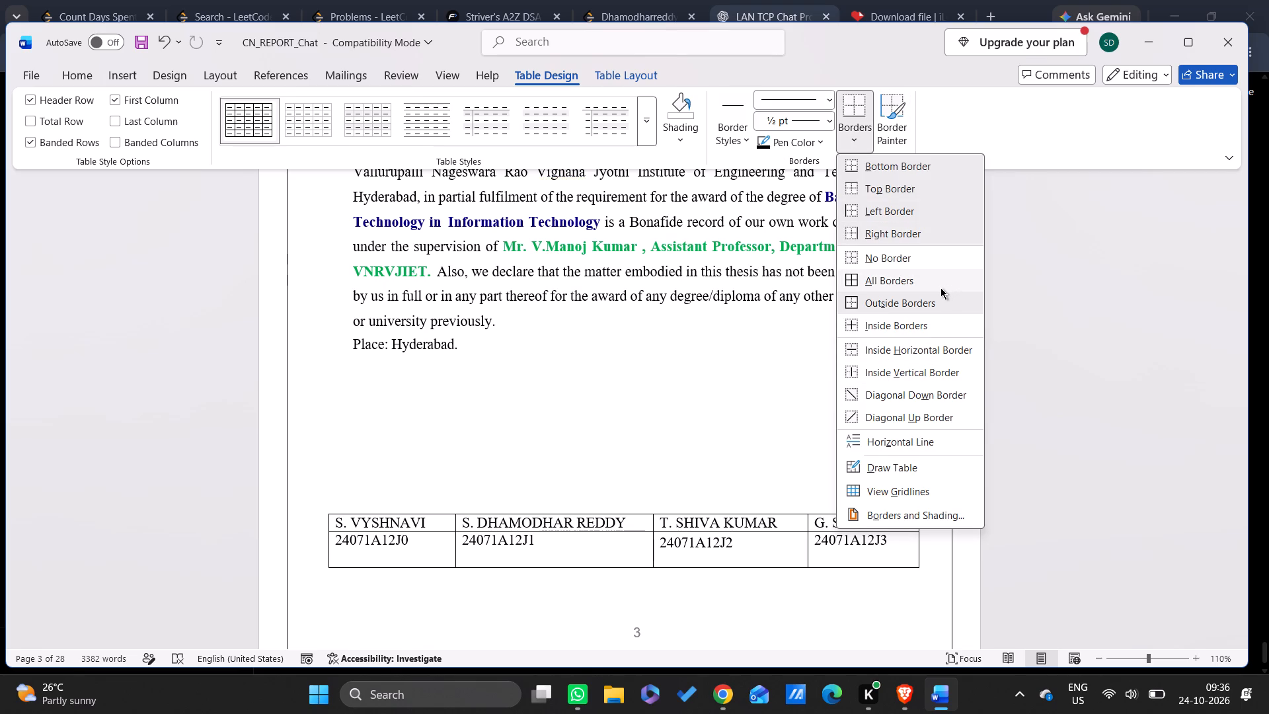
pyautogui.click(927, 259)
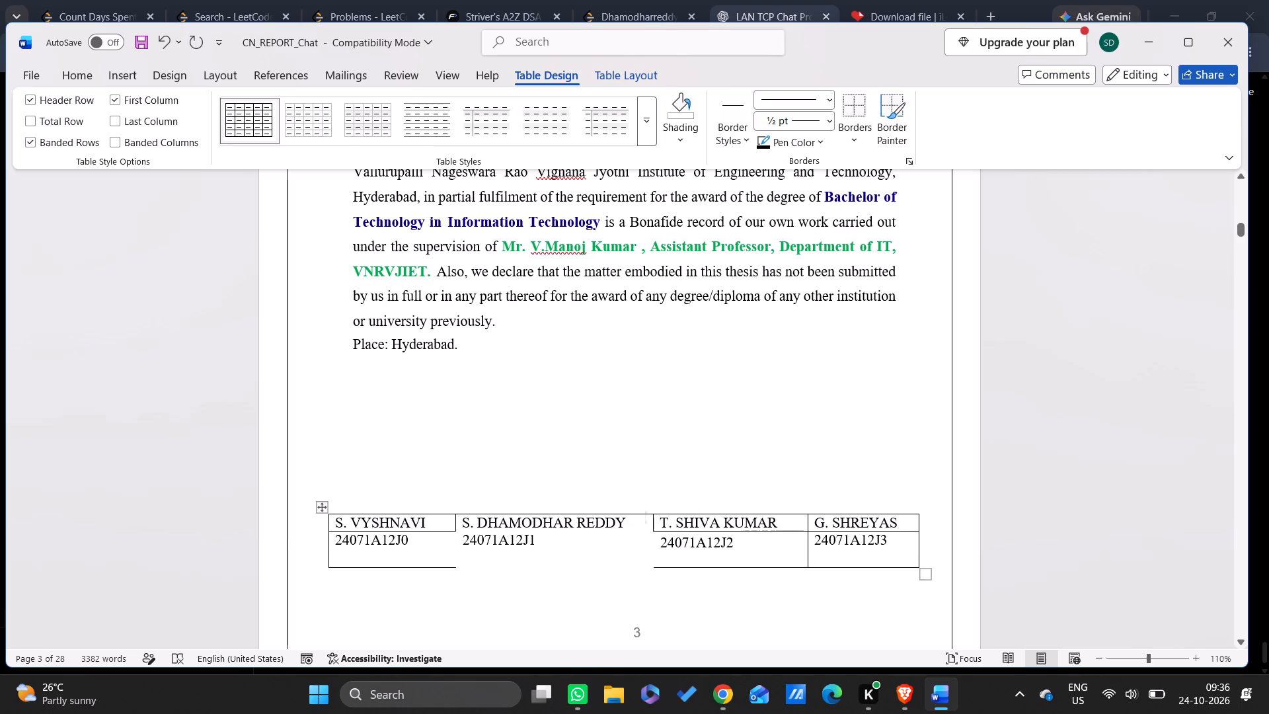
# Apply No Border to the whole student table on the Declaration page.
pyautogui.click(324, 505)
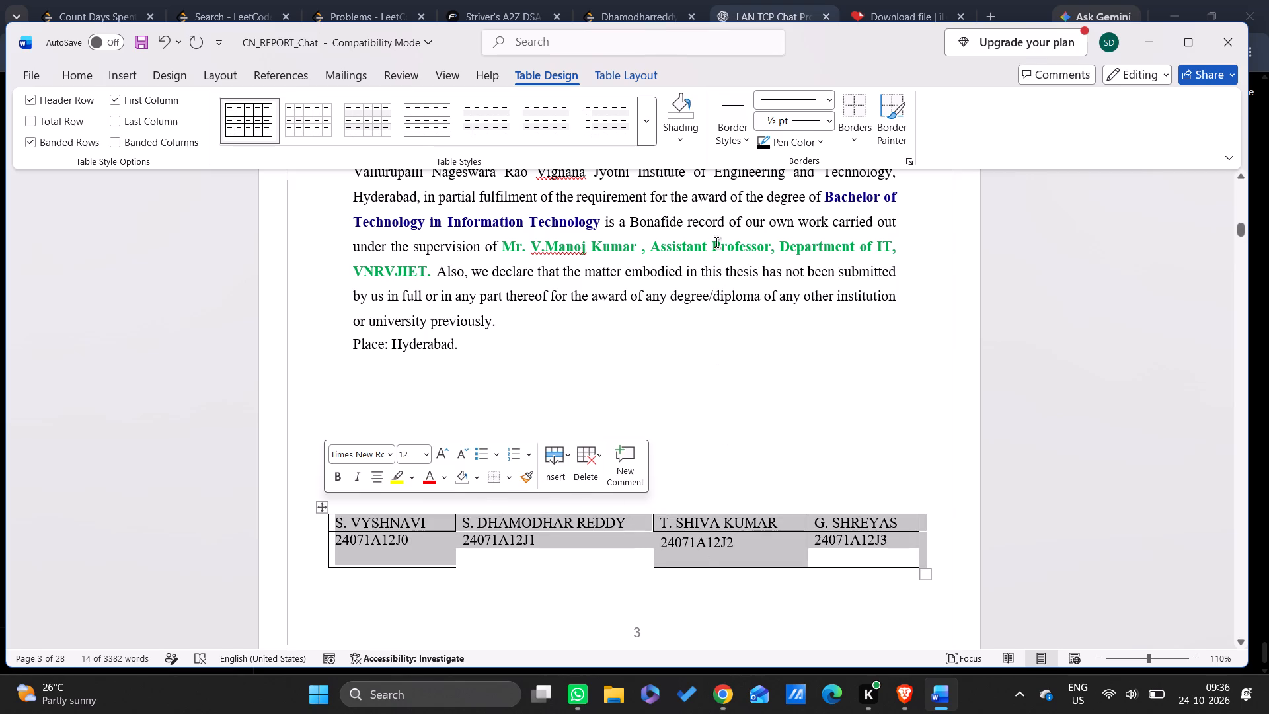
pyautogui.click(856, 145)
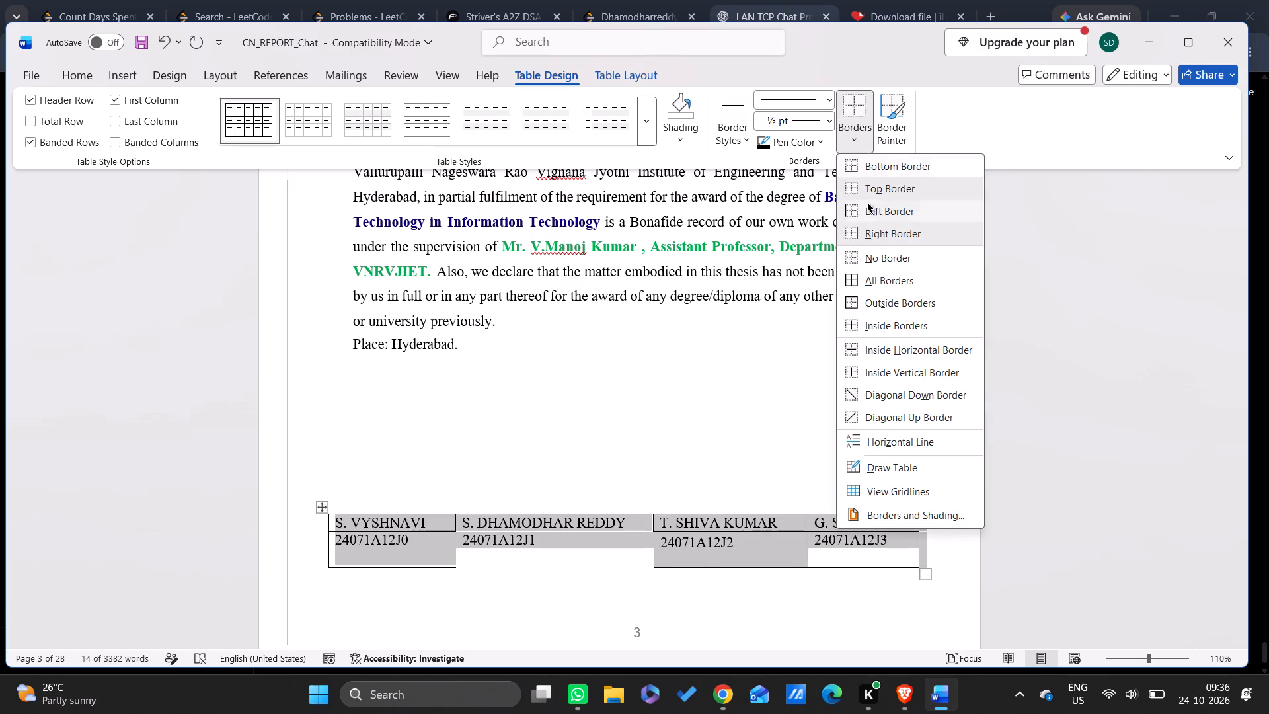
pyautogui.click(878, 258)
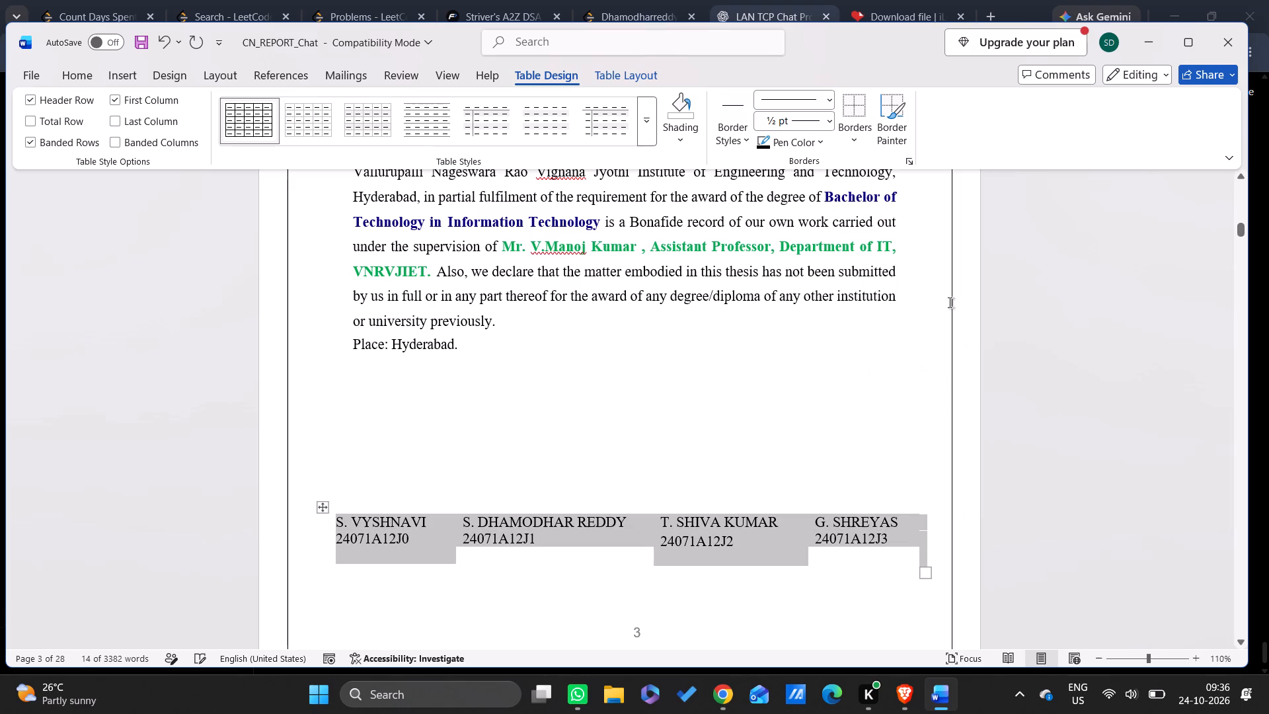
pyautogui.click(1120, 403)
# Replace the blank lines between "Place: Hyderabad." and the student table with four new line breaks to tighten the gap.
pyautogui.scroll(-2, 798, 498)
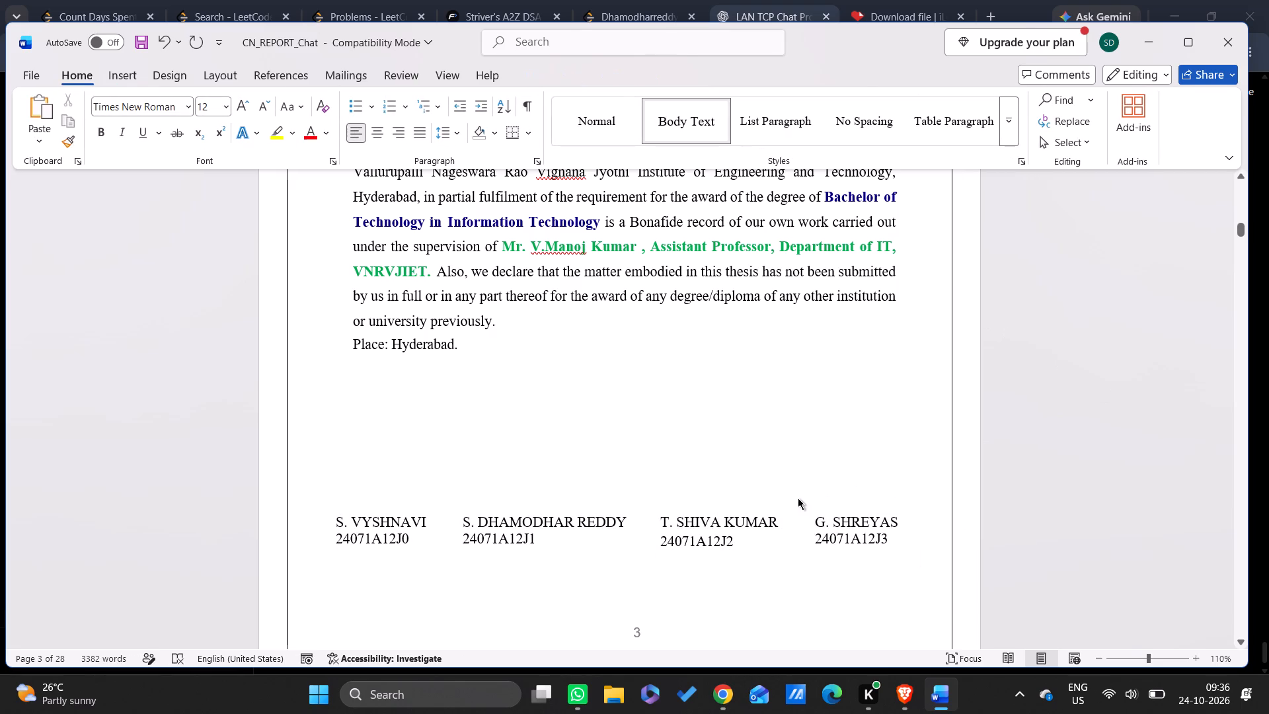
pyautogui.scroll(-1, 798, 498)
pyautogui.scroll(1, 798, 498)
pyautogui.scroll(-3, 798, 498)
pyautogui.scroll(1, 798, 498)
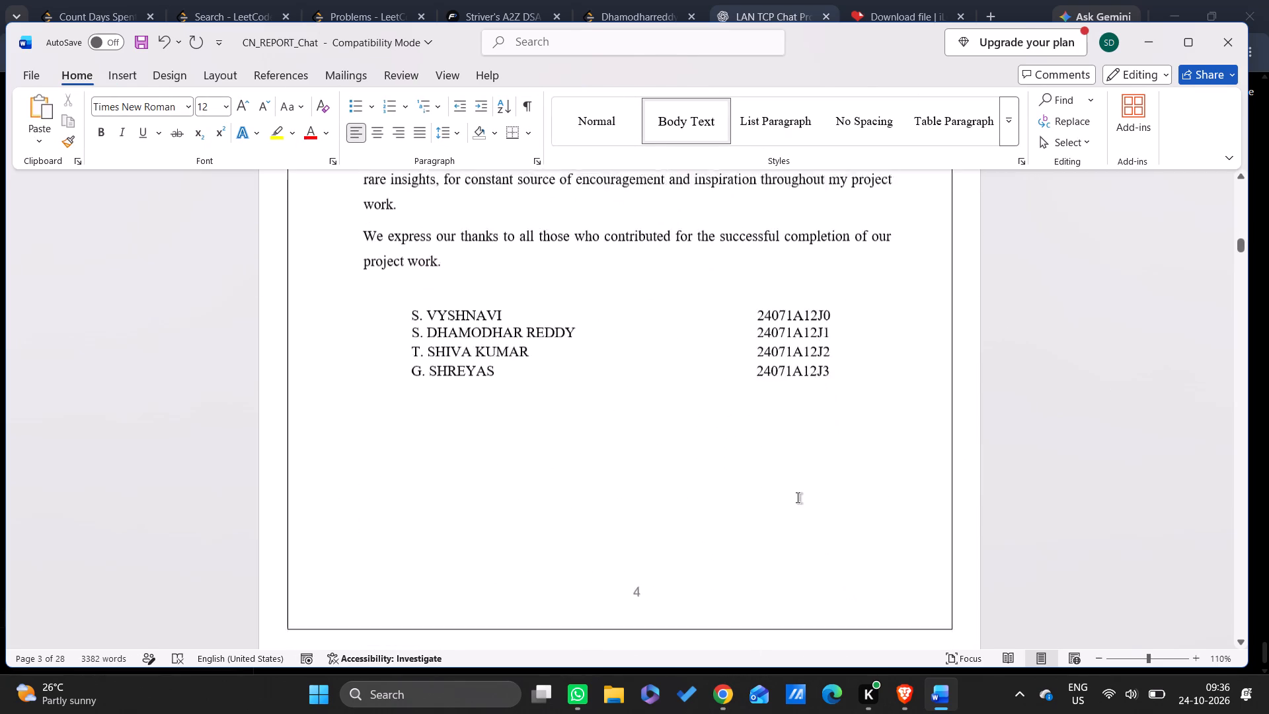
pyautogui.scroll(4, 798, 498)
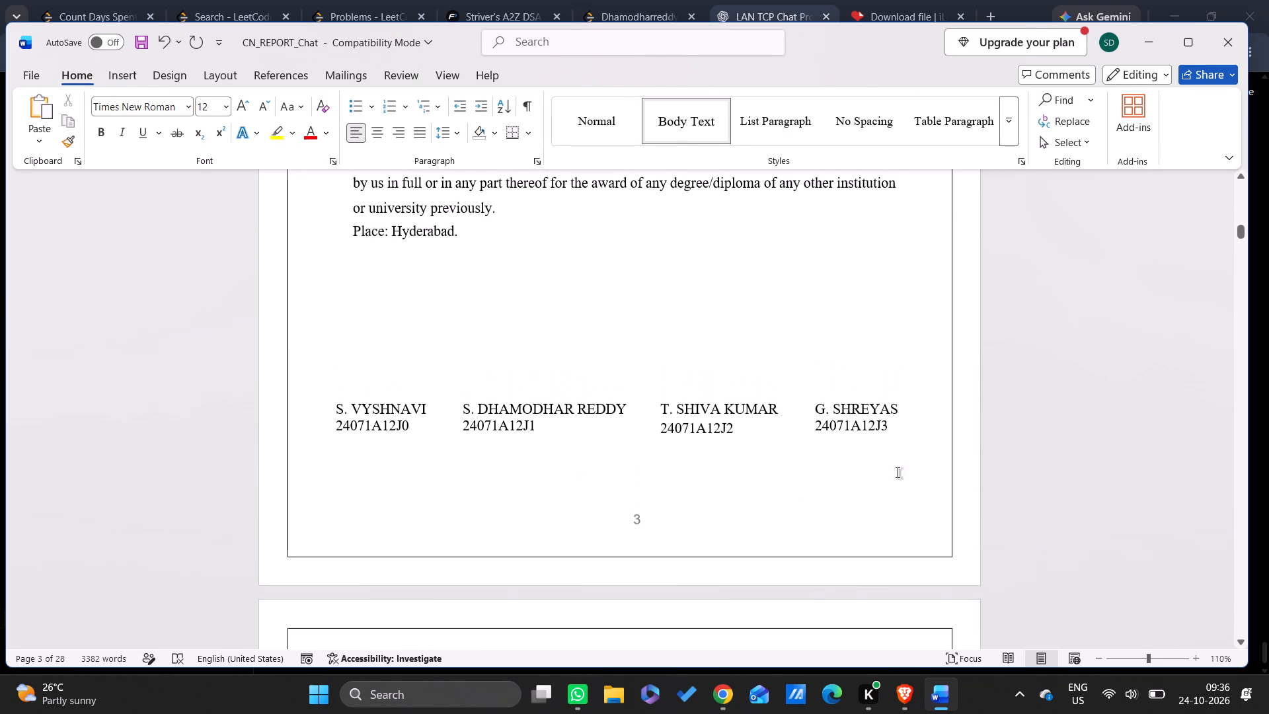
pyautogui.click(548, 307)
pyautogui.click(436, 258)
pyautogui.moveTo(939, 354); pyautogui.dragTo(418, 252)
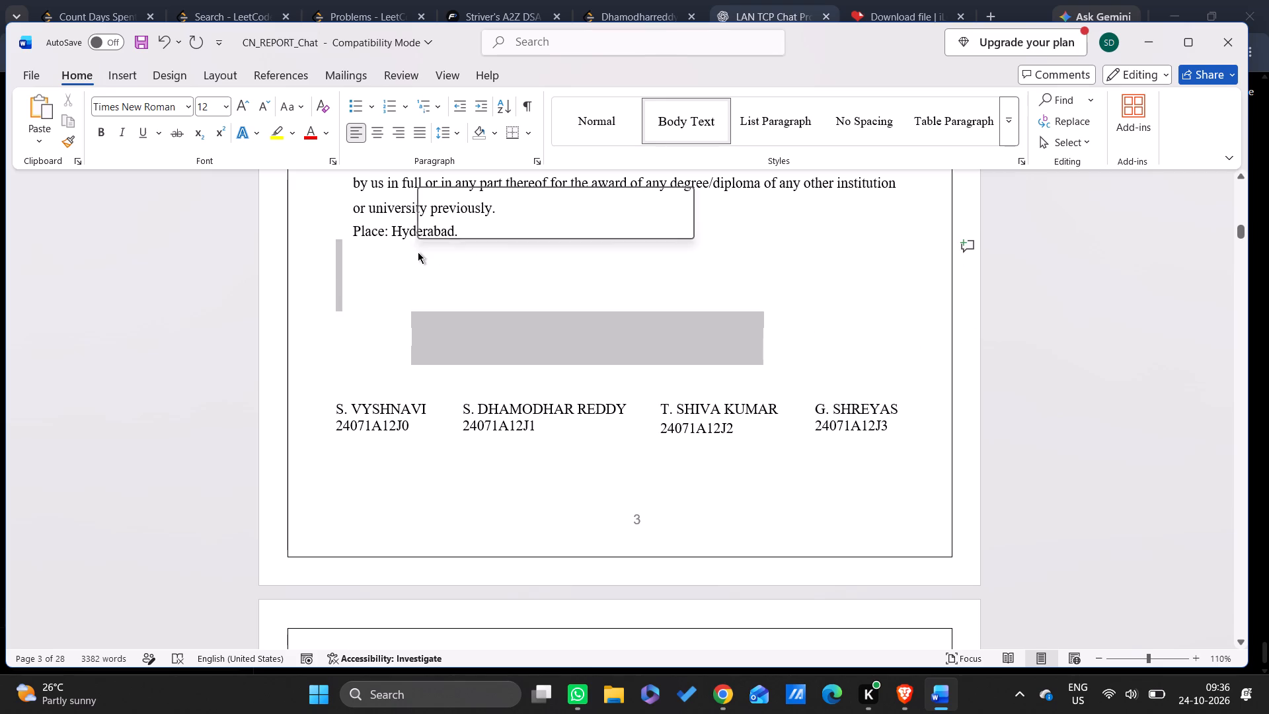
pyautogui.press('Delete')
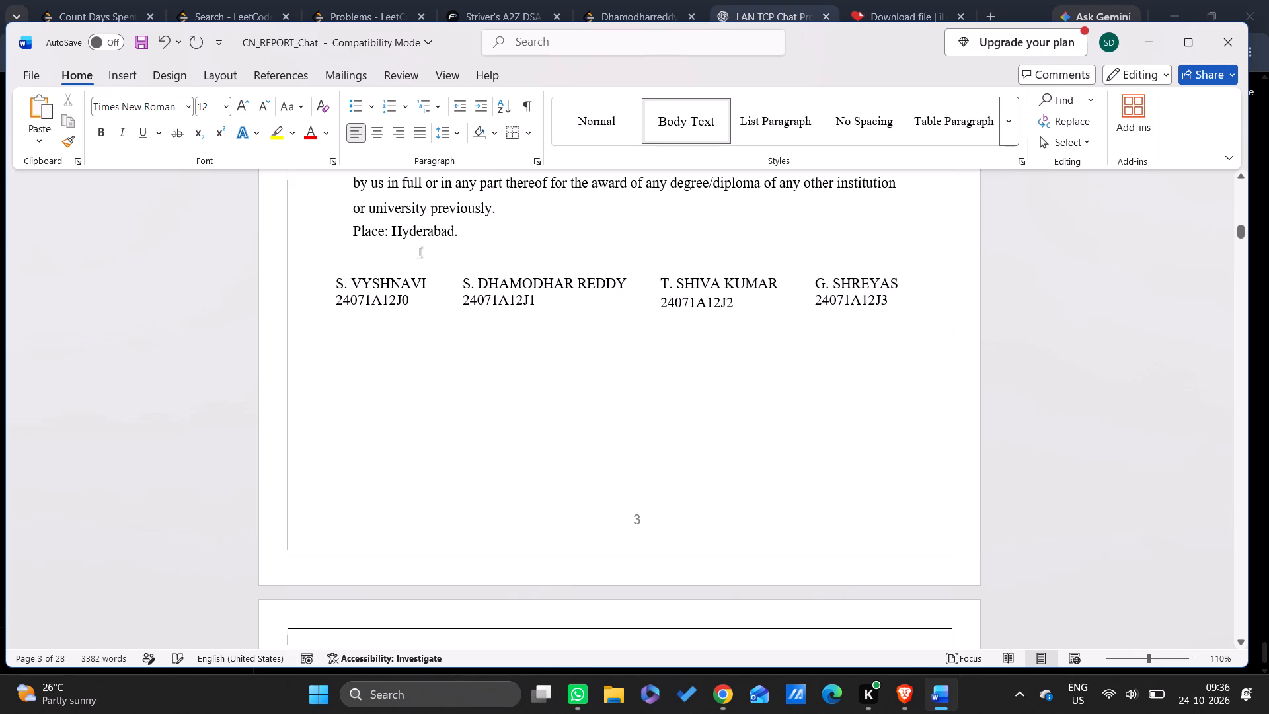
pyautogui.press('Return')
pyautogui.press('Return')
pyautogui.press('Return')
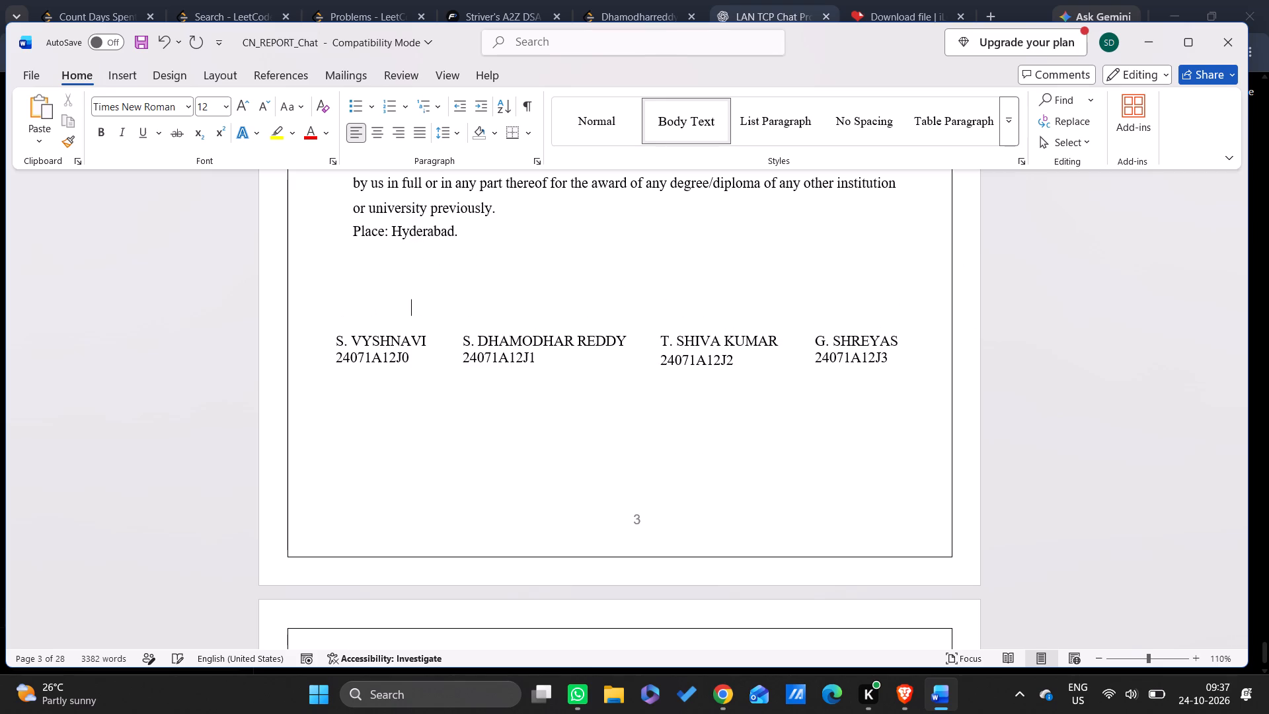
pyautogui.press('Return')
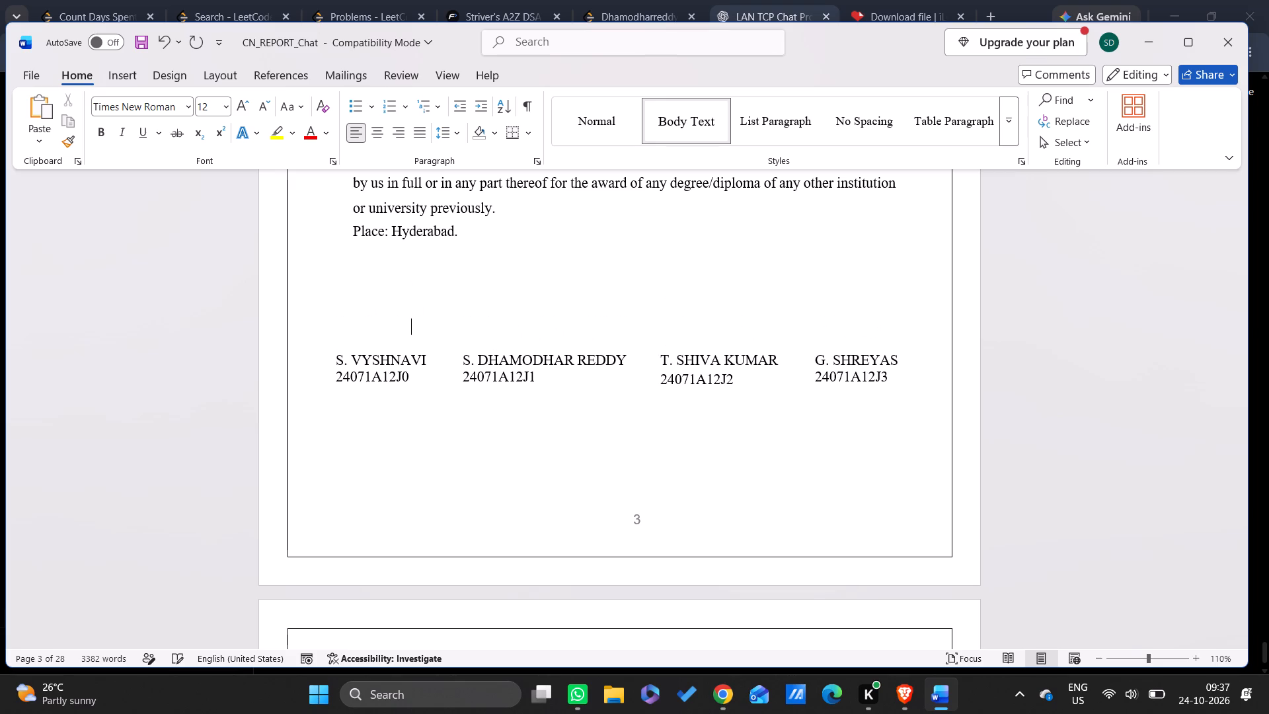
pyautogui.click(1048, 405)
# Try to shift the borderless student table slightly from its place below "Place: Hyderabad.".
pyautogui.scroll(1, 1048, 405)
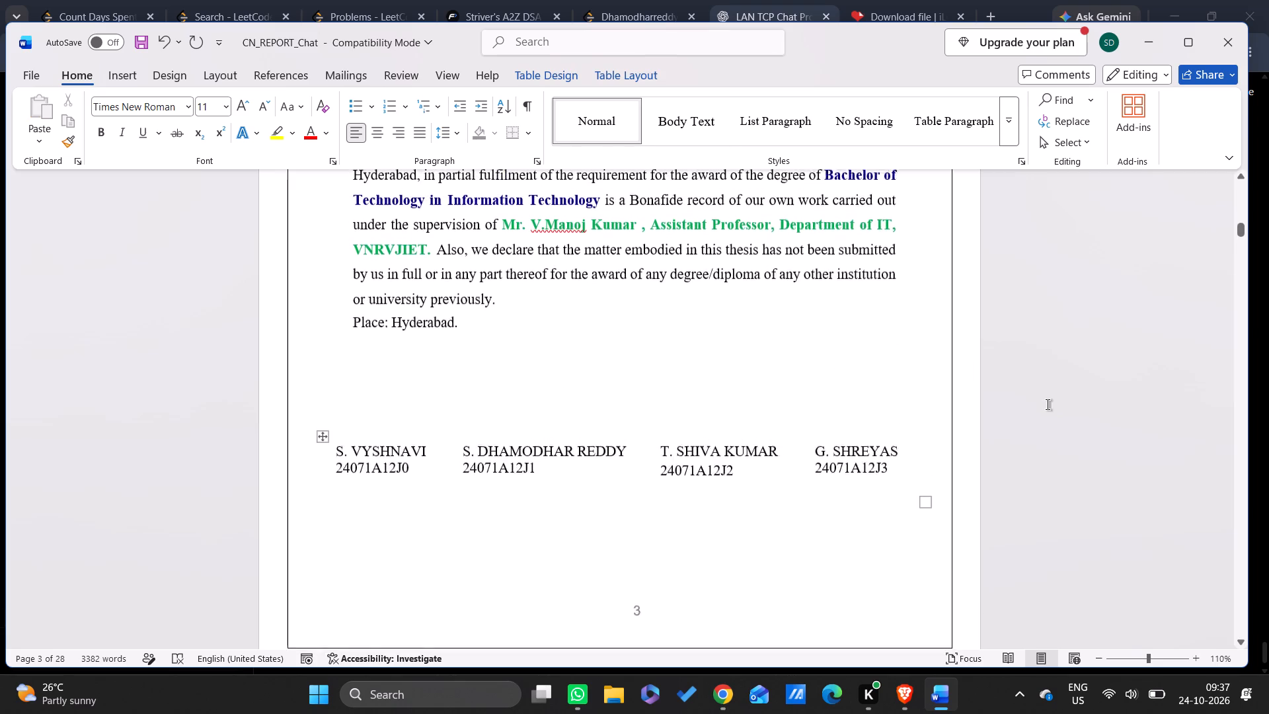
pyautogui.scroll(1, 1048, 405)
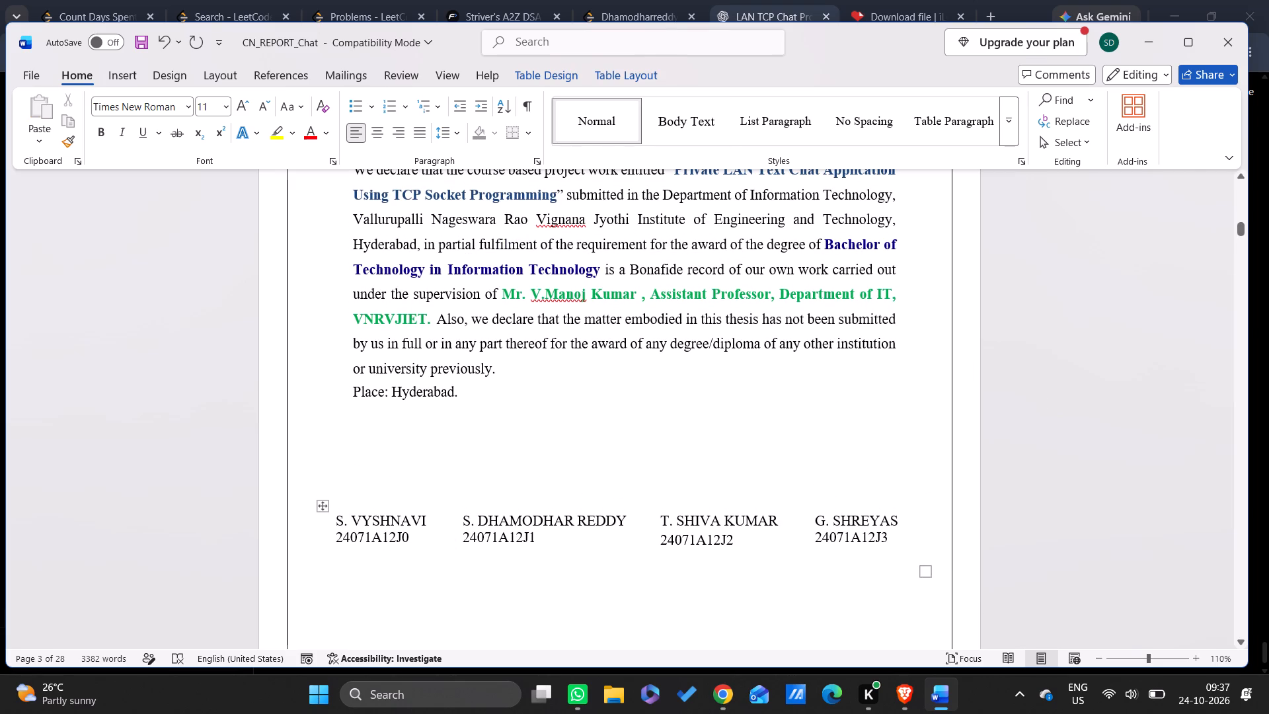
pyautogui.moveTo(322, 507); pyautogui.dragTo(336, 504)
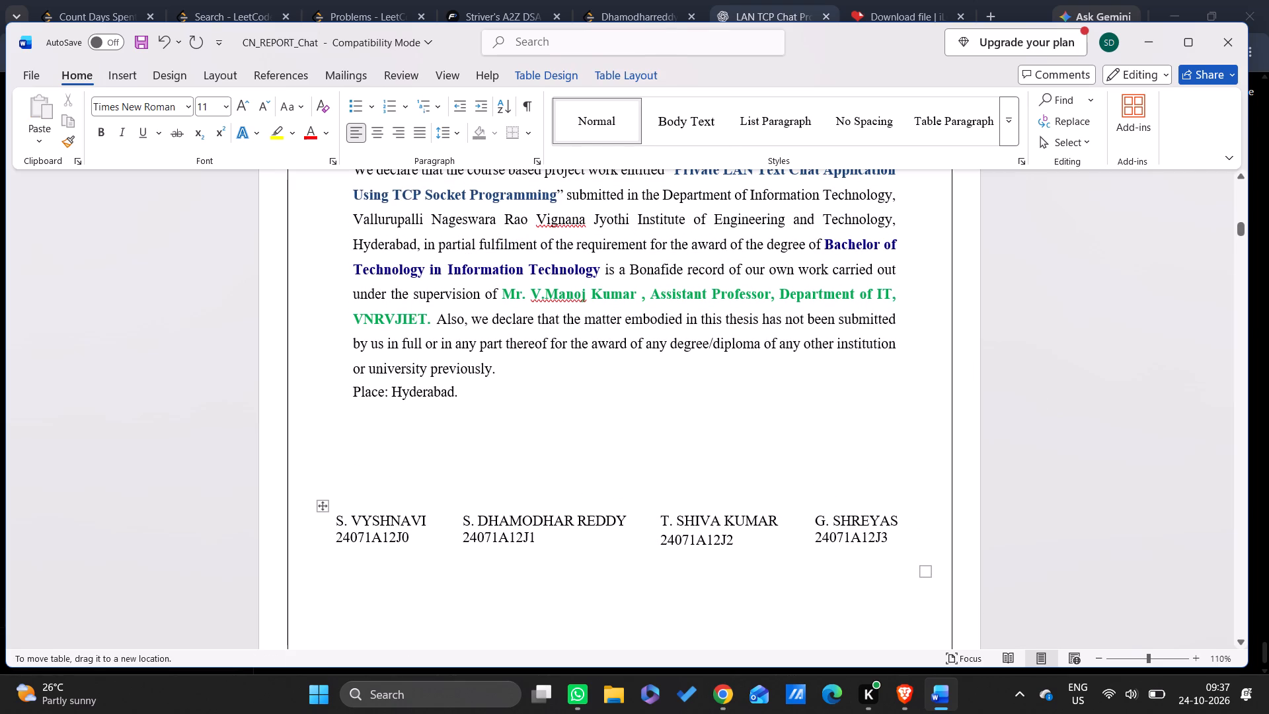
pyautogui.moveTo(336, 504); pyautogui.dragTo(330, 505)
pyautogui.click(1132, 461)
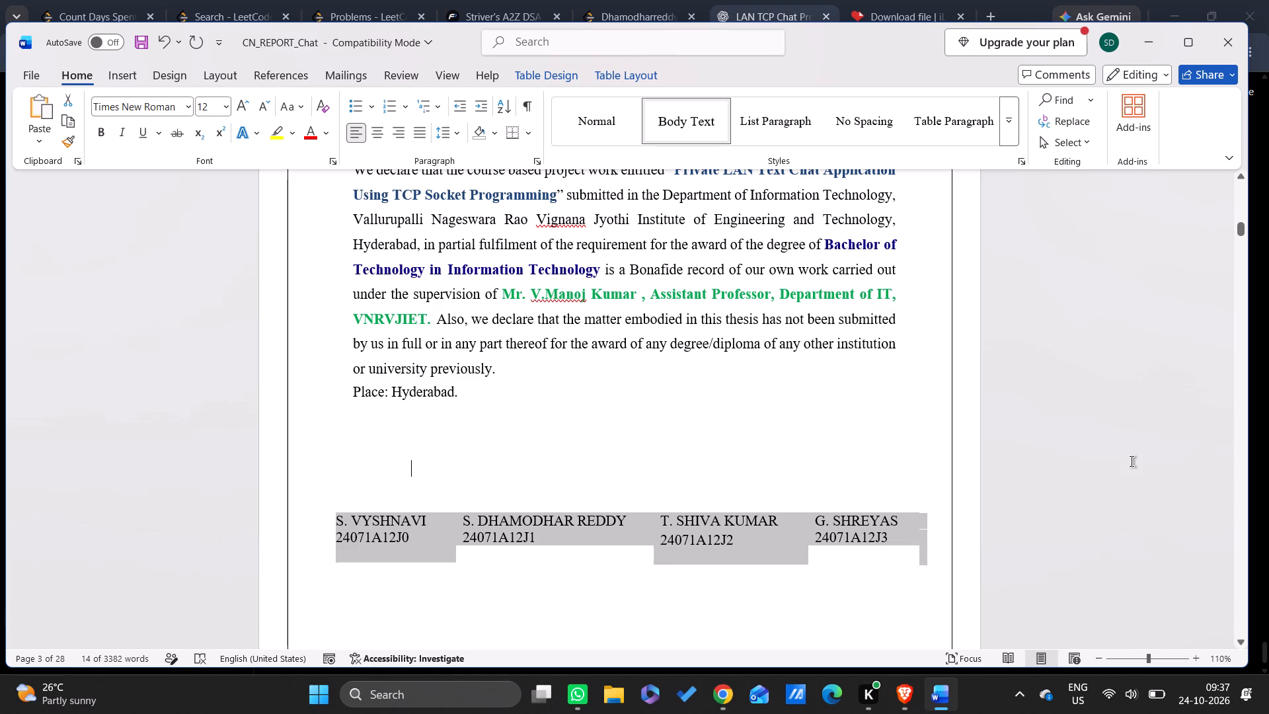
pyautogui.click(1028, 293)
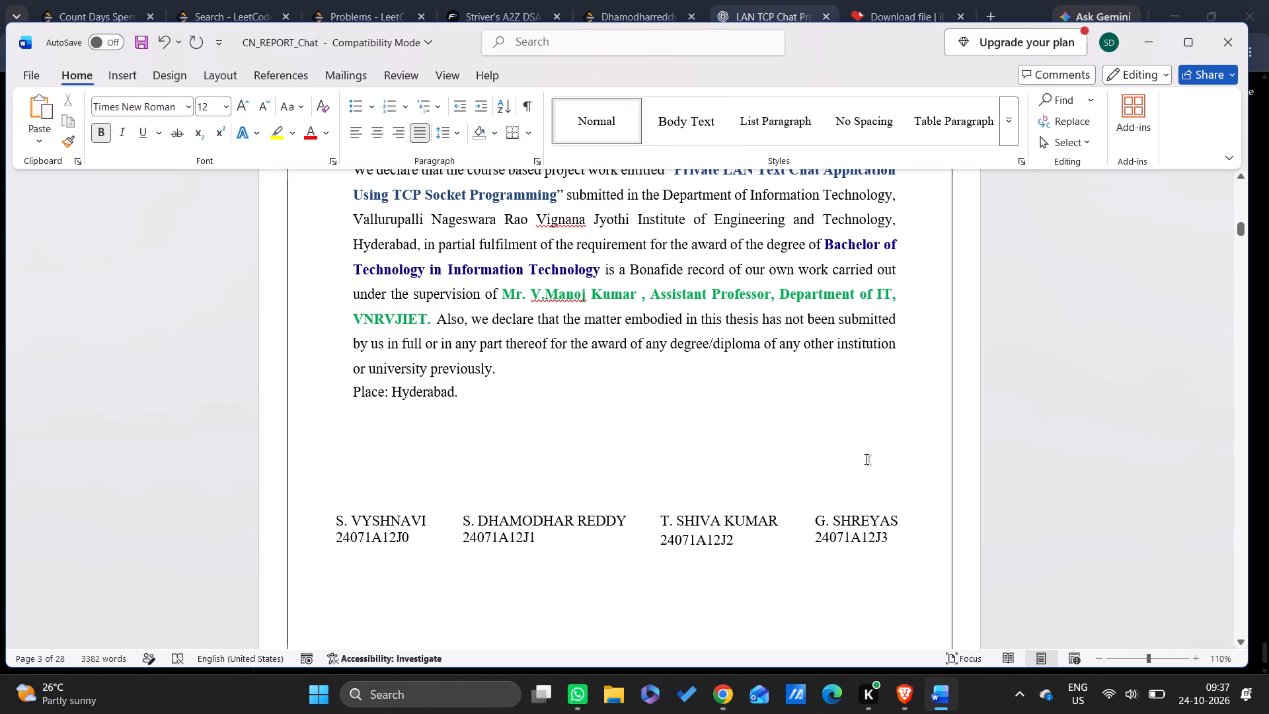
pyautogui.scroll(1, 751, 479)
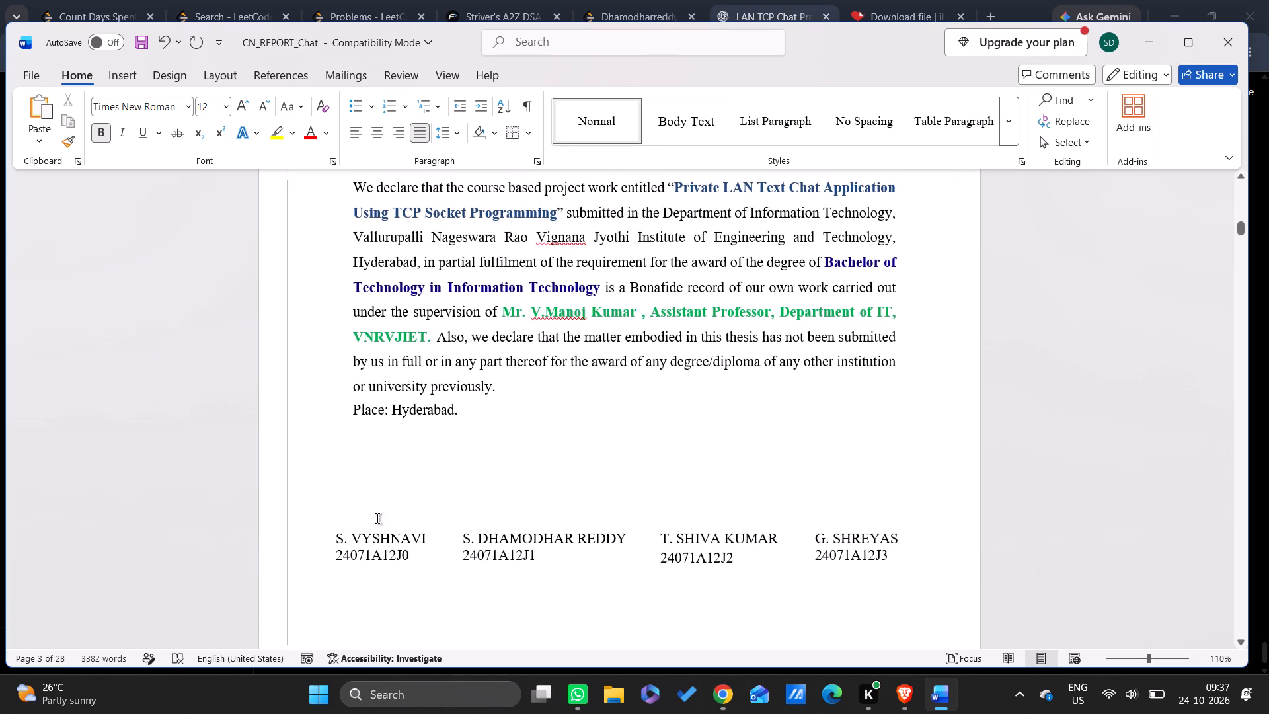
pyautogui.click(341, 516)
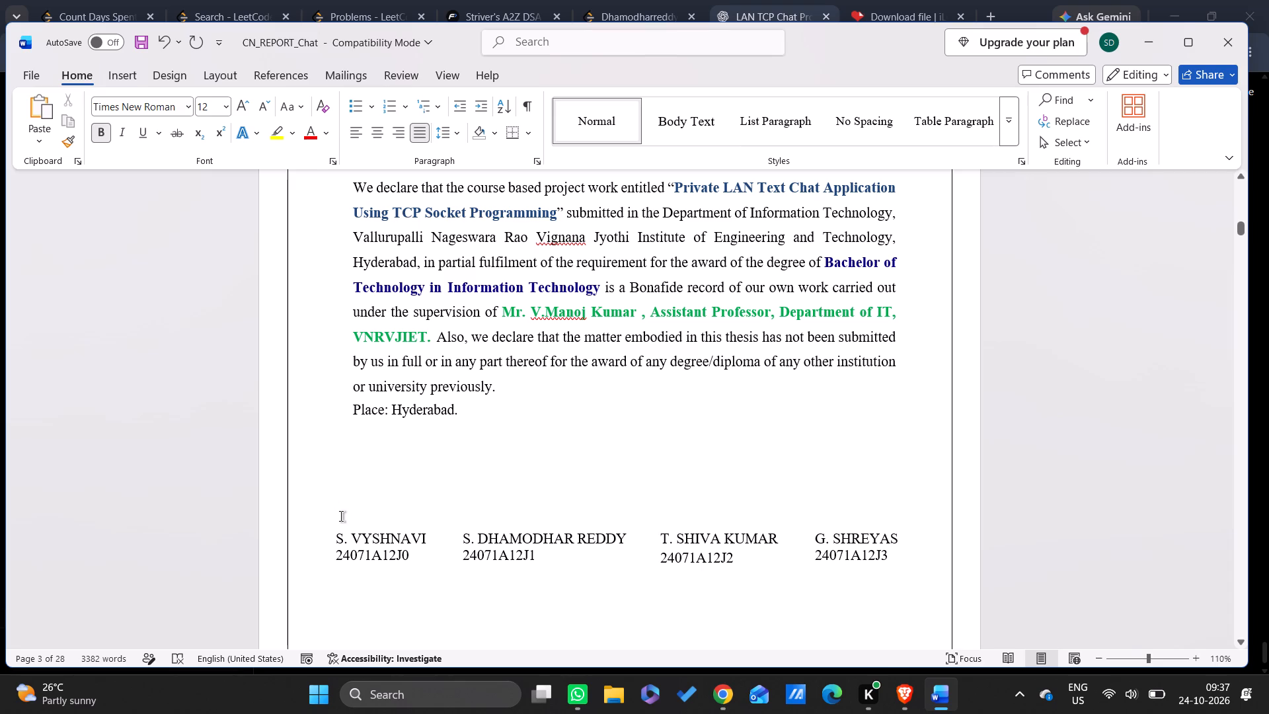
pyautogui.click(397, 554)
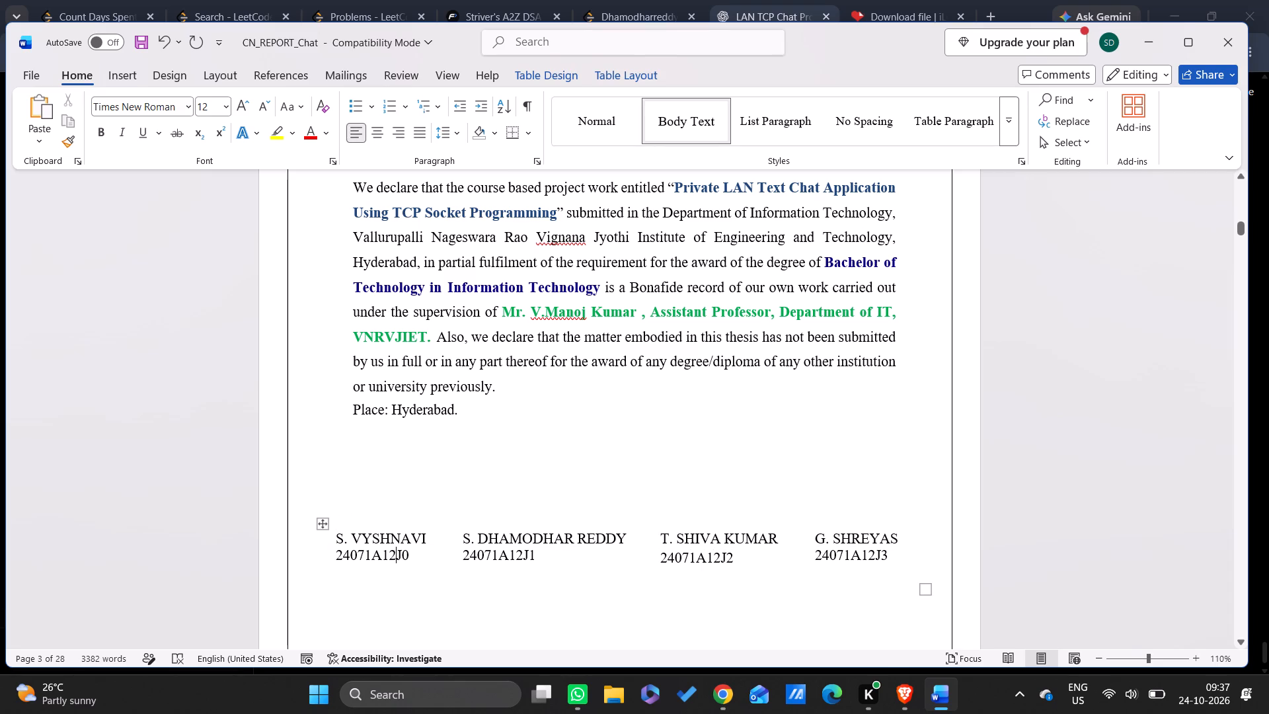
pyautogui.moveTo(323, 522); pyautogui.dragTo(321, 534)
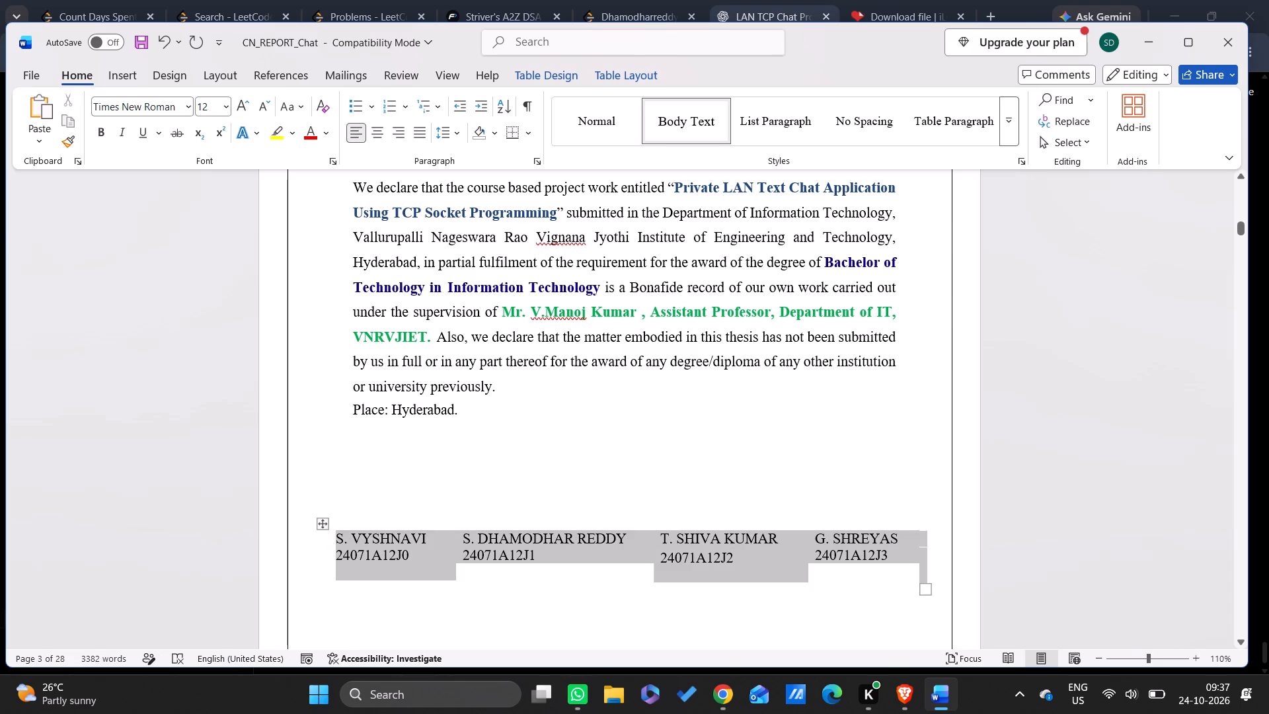
# Add two blank lines below "Place: Hyderabad." to move the student table further down the Declaration page.
pyautogui.click(391, 440)
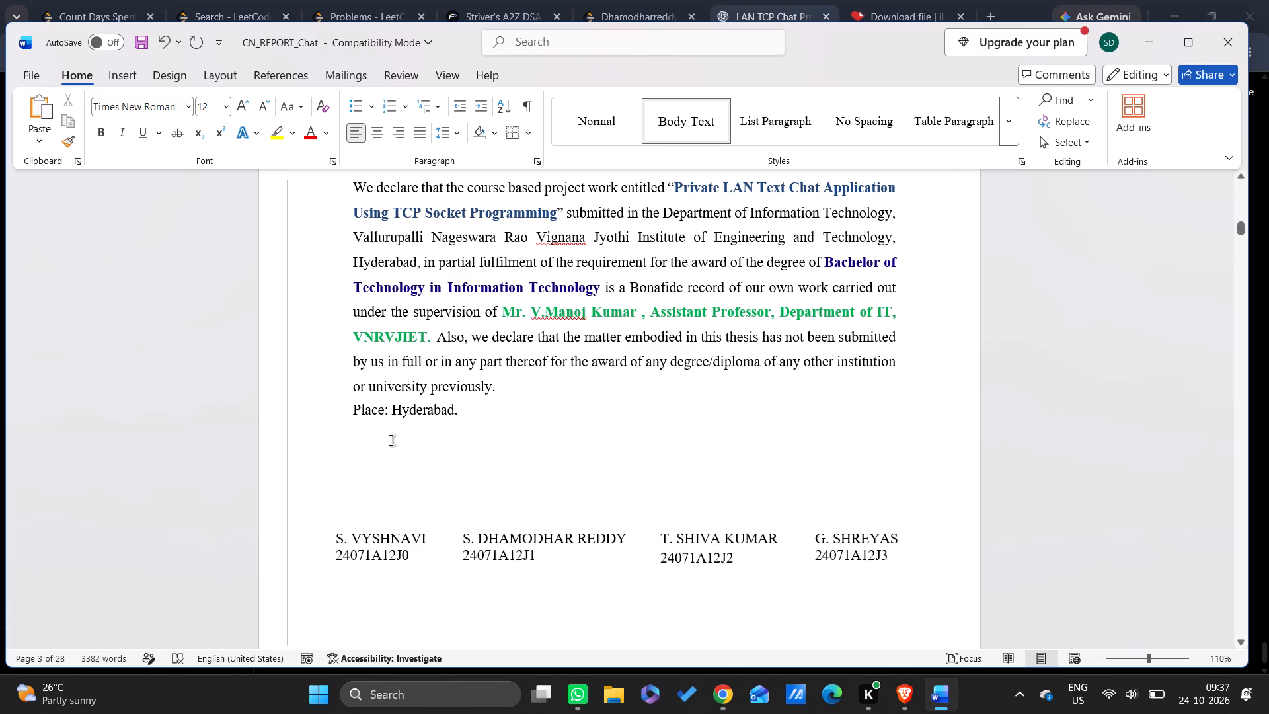
pyautogui.press('Return')
pyautogui.press('Return')
pyautogui.scroll(-1, 391, 440)
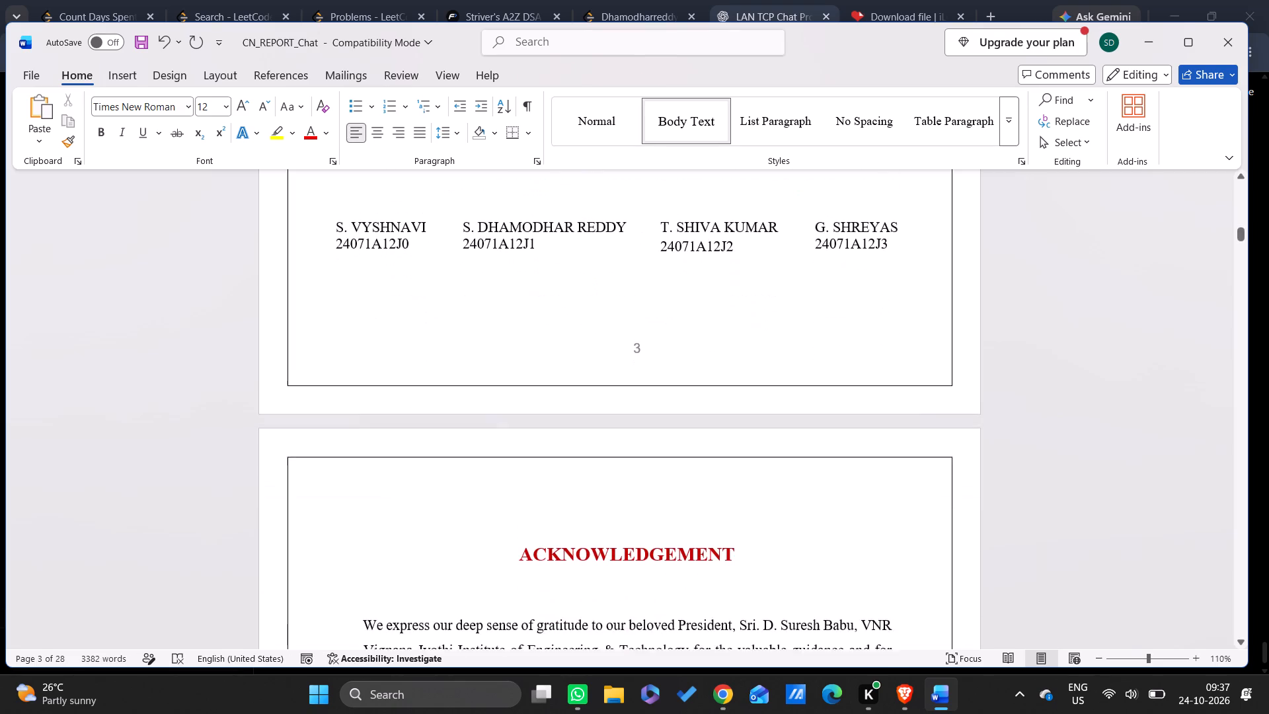
pyautogui.scroll(1, 818, 422)
pyautogui.click(1064, 424)
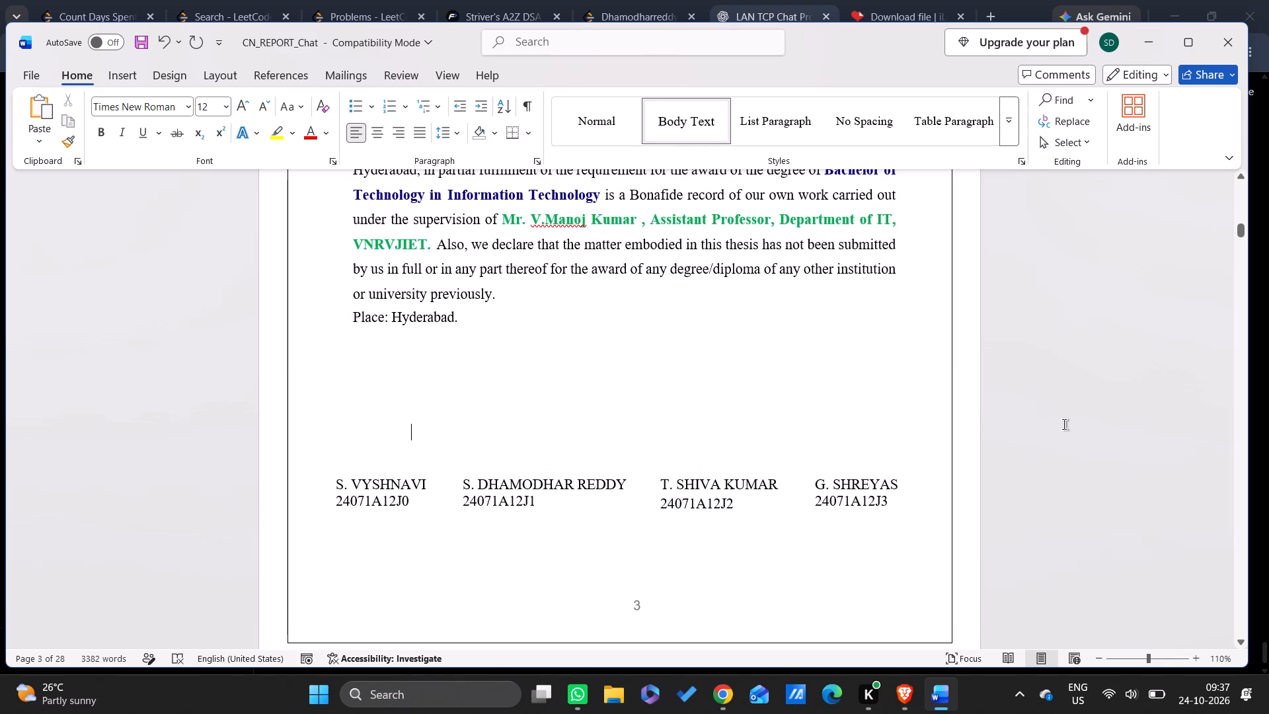
# Review the layout of the report's front pages: cover, Certificate, Declaration and Acknowledgement.
pyautogui.scroll(1, 1064, 424)
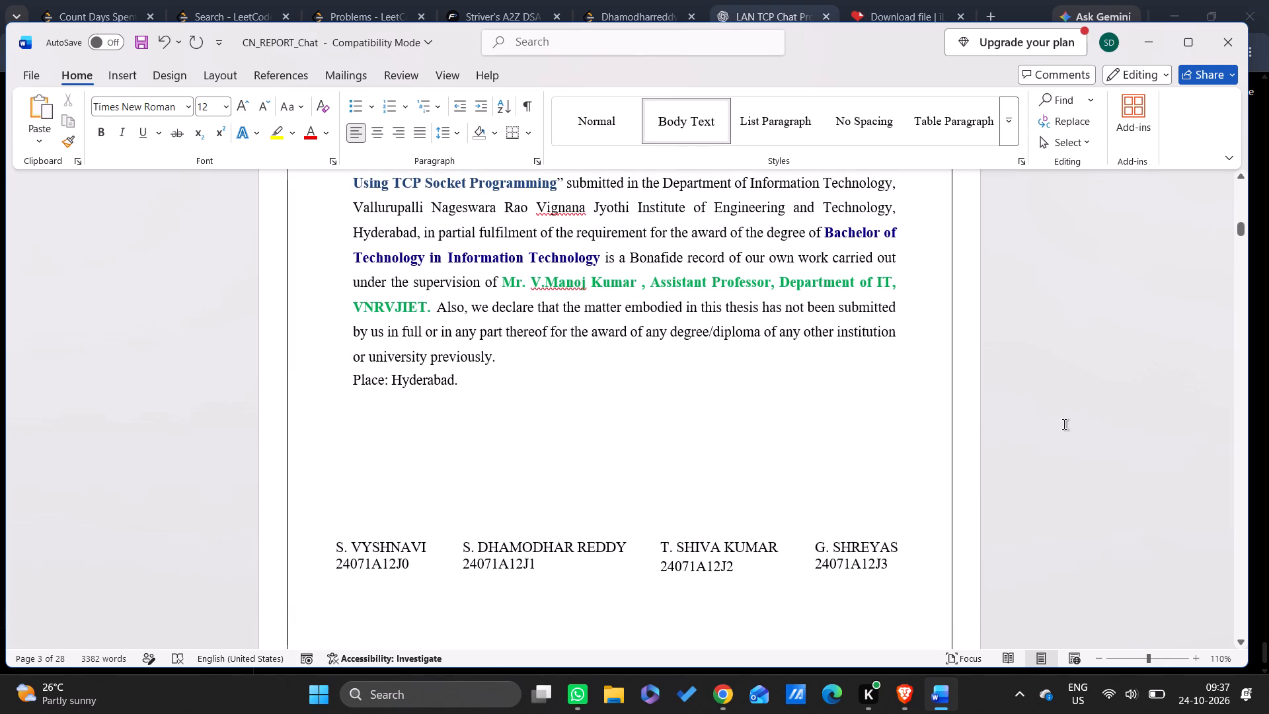
pyautogui.scroll(4, 1064, 424)
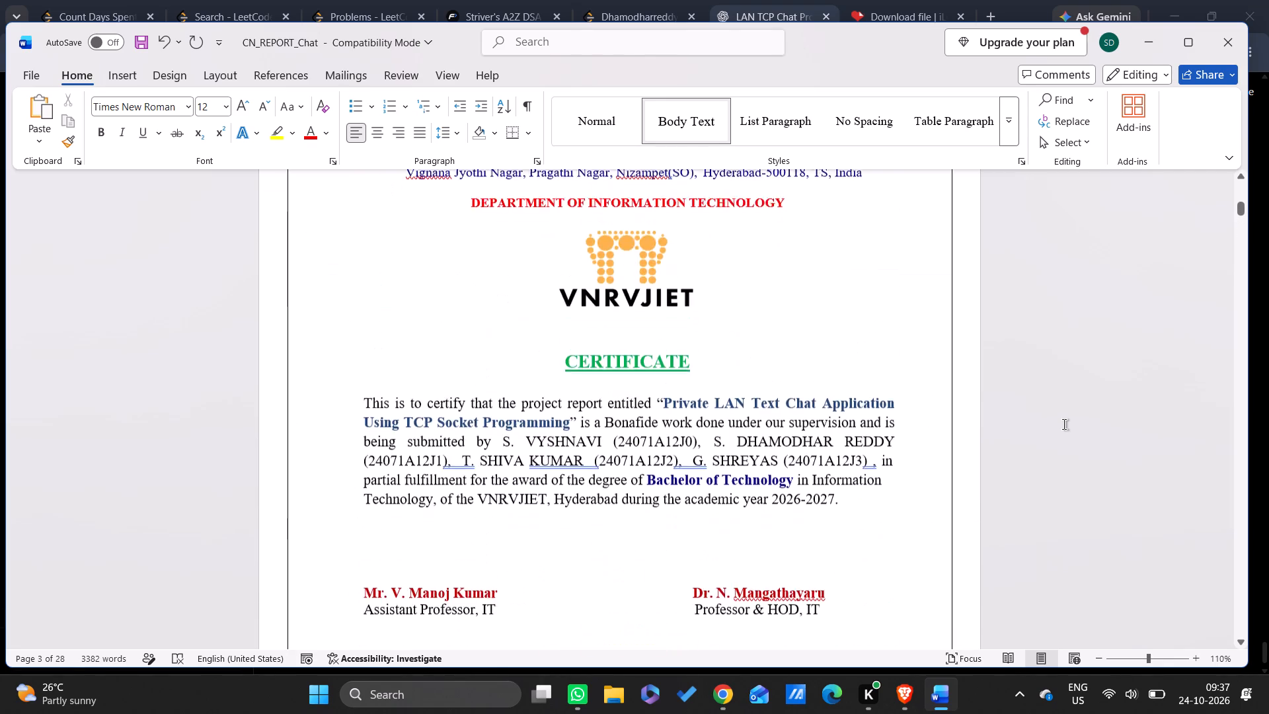
pyautogui.scroll(7, 1064, 424)
pyautogui.scroll(-2, 1064, 424)
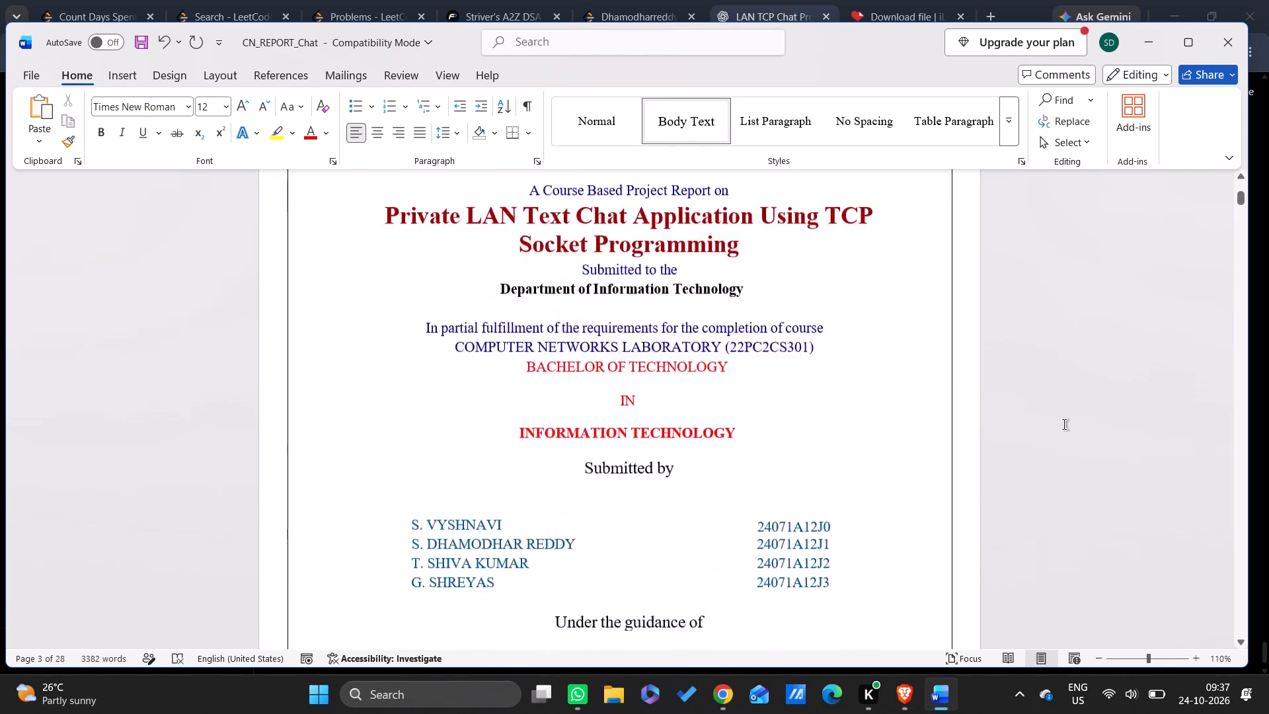
pyautogui.scroll(-10, 1064, 424)
pyautogui.scroll(2, 1064, 424)
pyautogui.scroll(-1, 1064, 424)
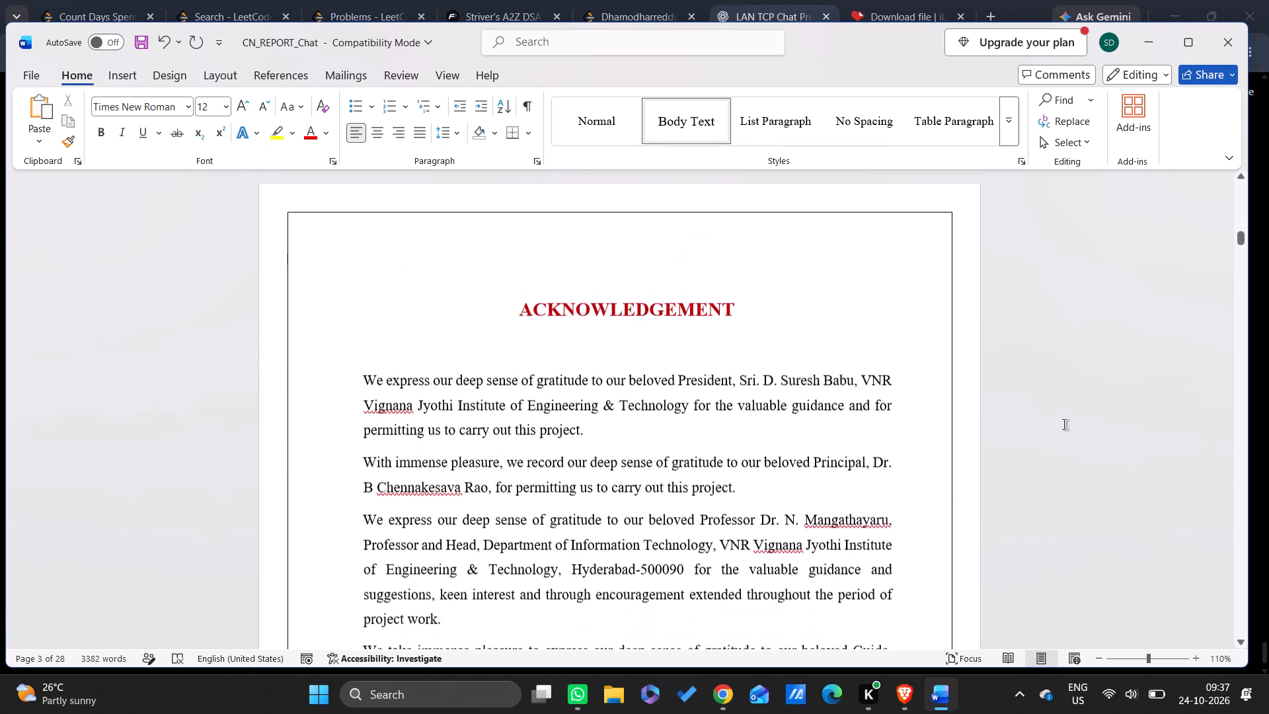
pyautogui.scroll(-1, 1064, 424)
pyautogui.scroll(3, 1064, 424)
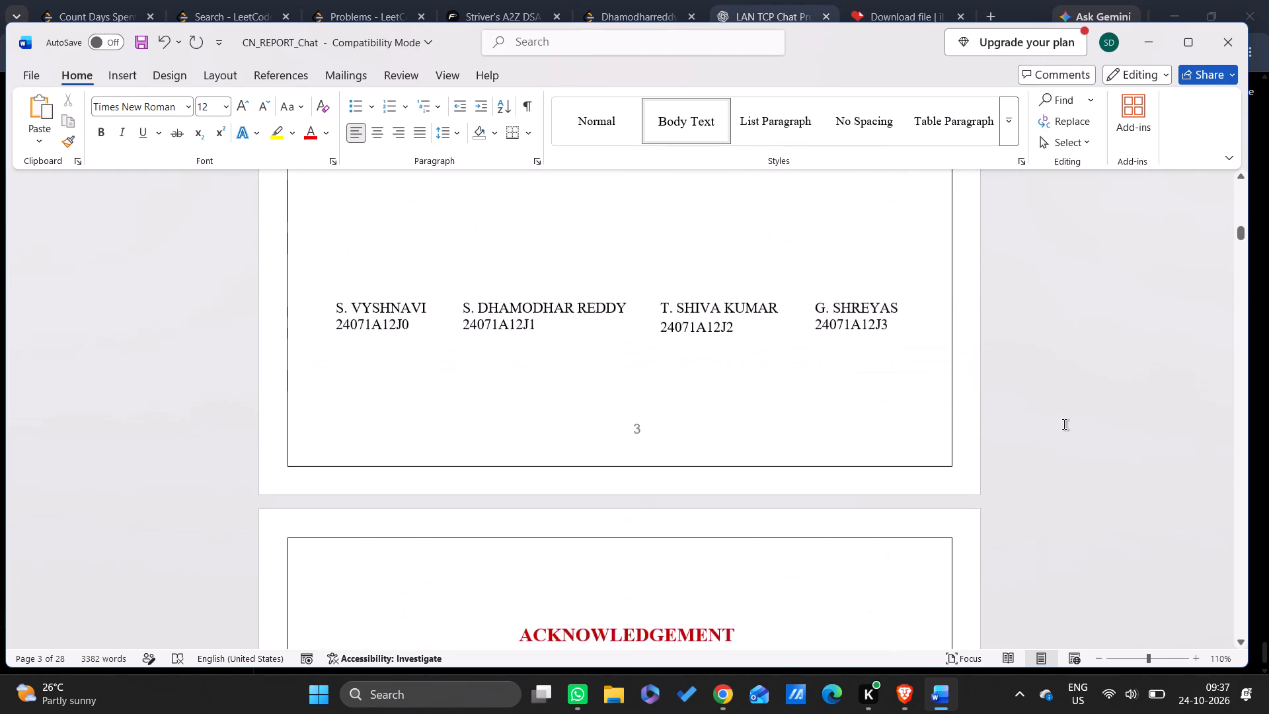
pyautogui.scroll(3, 1064, 424)
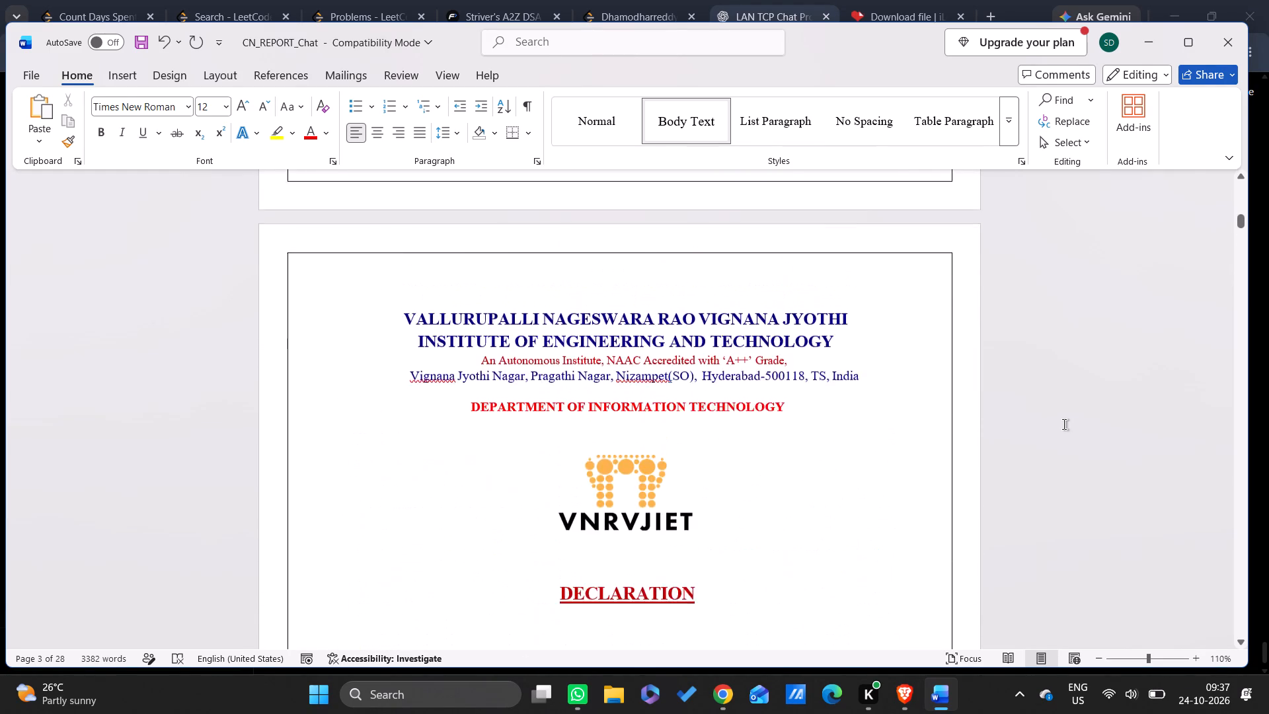
pyautogui.scroll(3, 1064, 424)
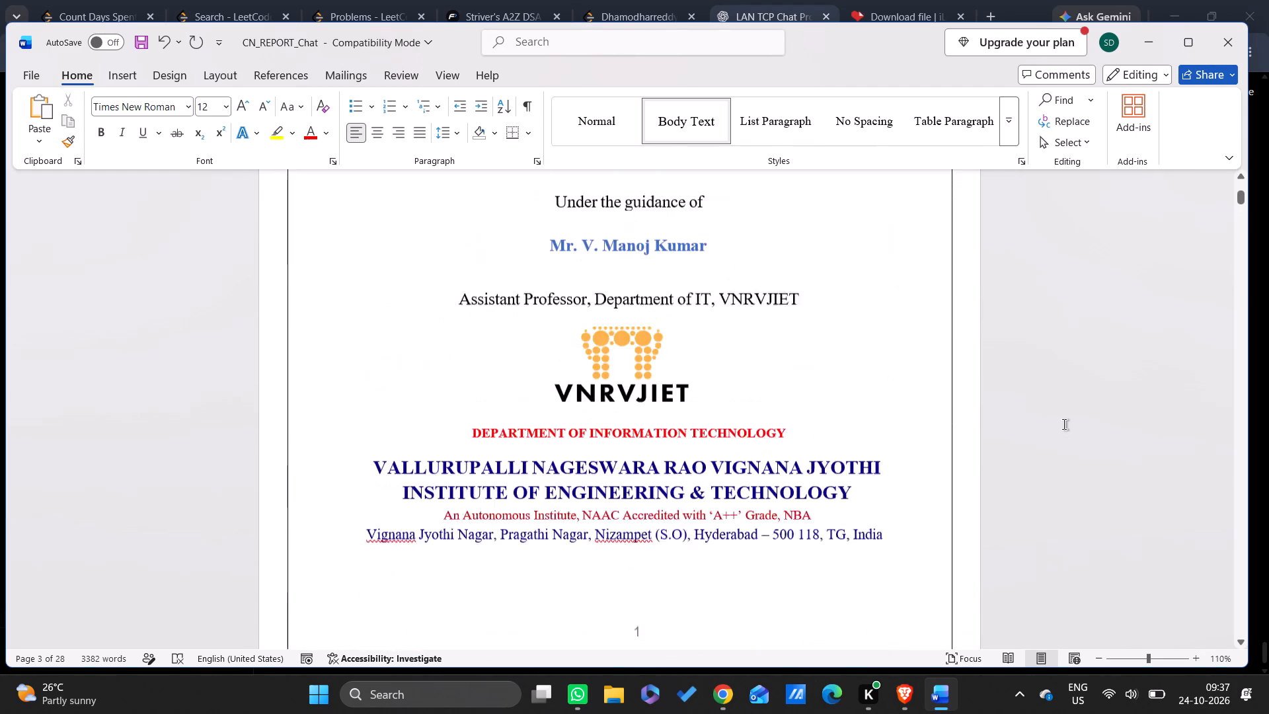
pyautogui.scroll(-5, 1064, 424)
pyautogui.scroll(1, 1064, 424)
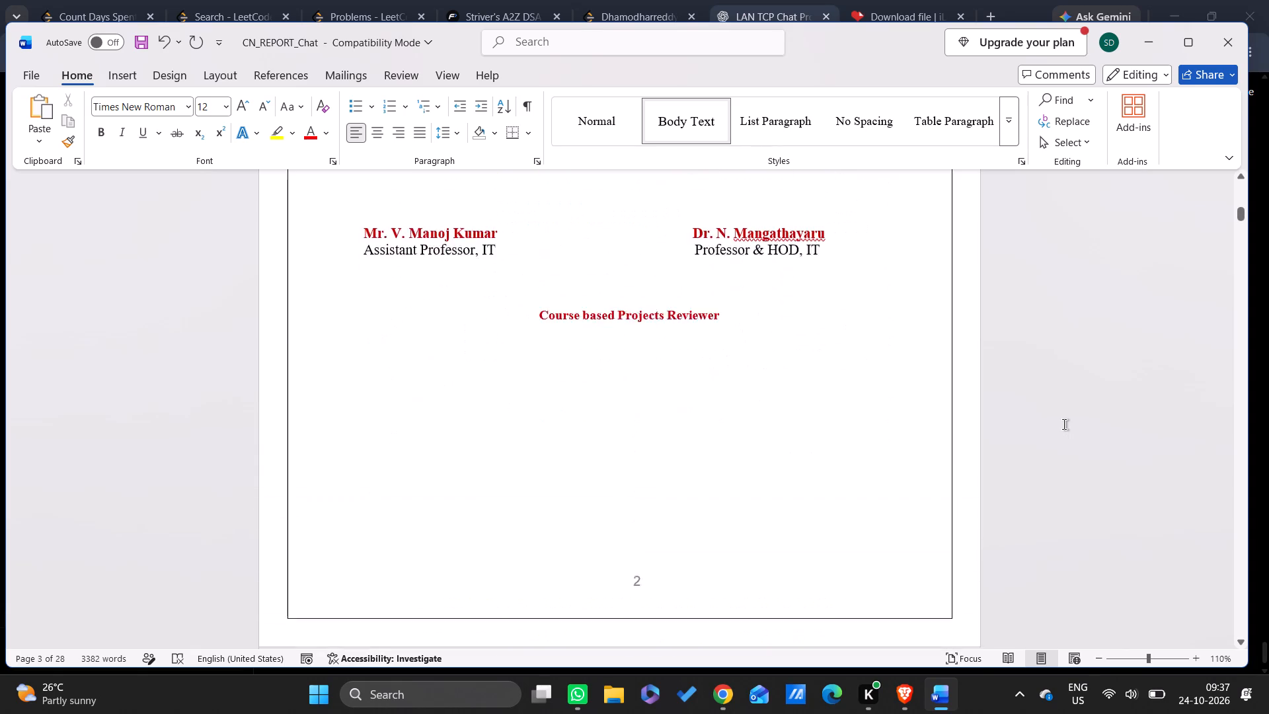
pyautogui.scroll(5, 1064, 424)
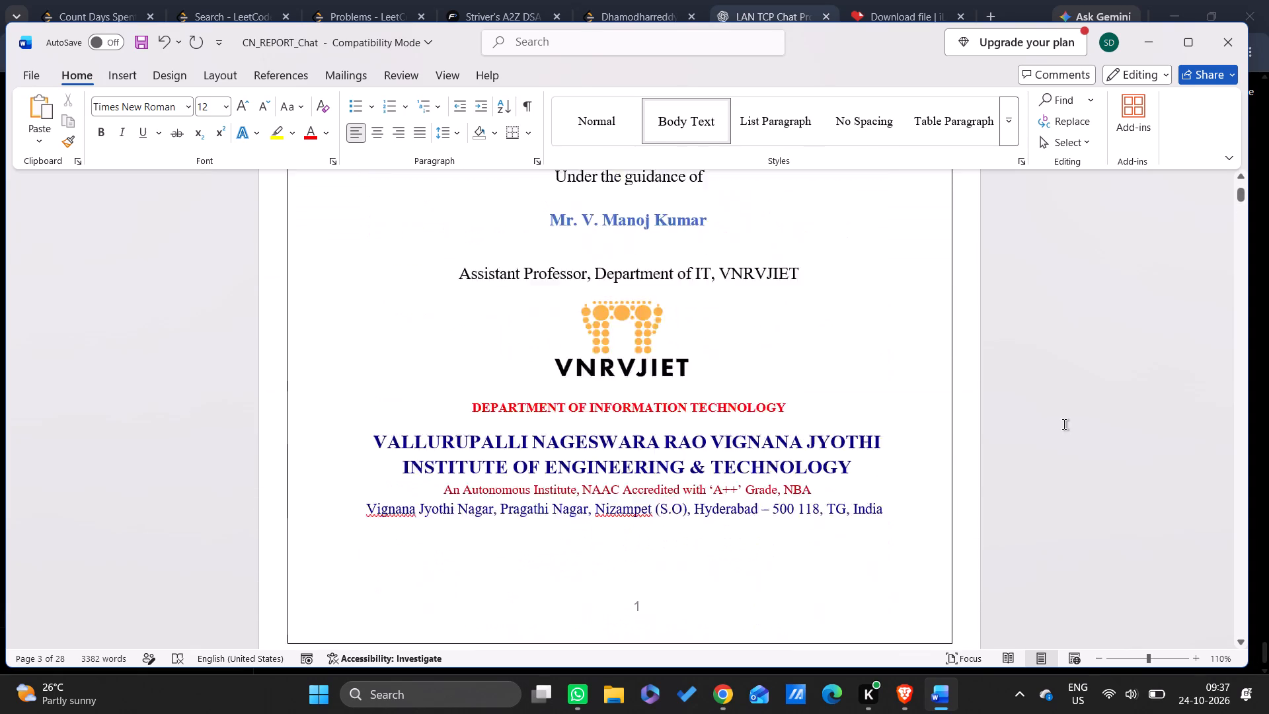
pyautogui.scroll(2, 1064, 424)
# Examine the end of the report, including the References page.
pyautogui.scroll(-11, 1064, 424)
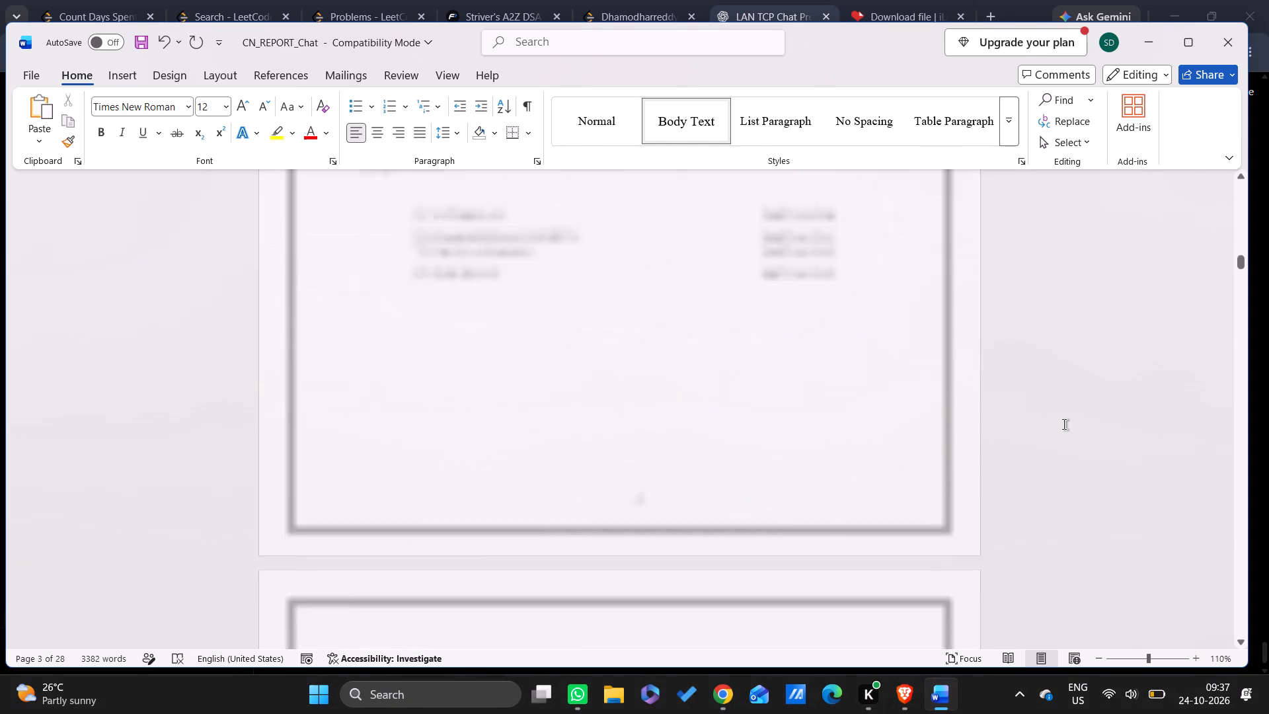
pyautogui.scroll(-20, 1064, 424)
pyautogui.scroll(-2, 1064, 424)
pyautogui.scroll(1, 1064, 424)
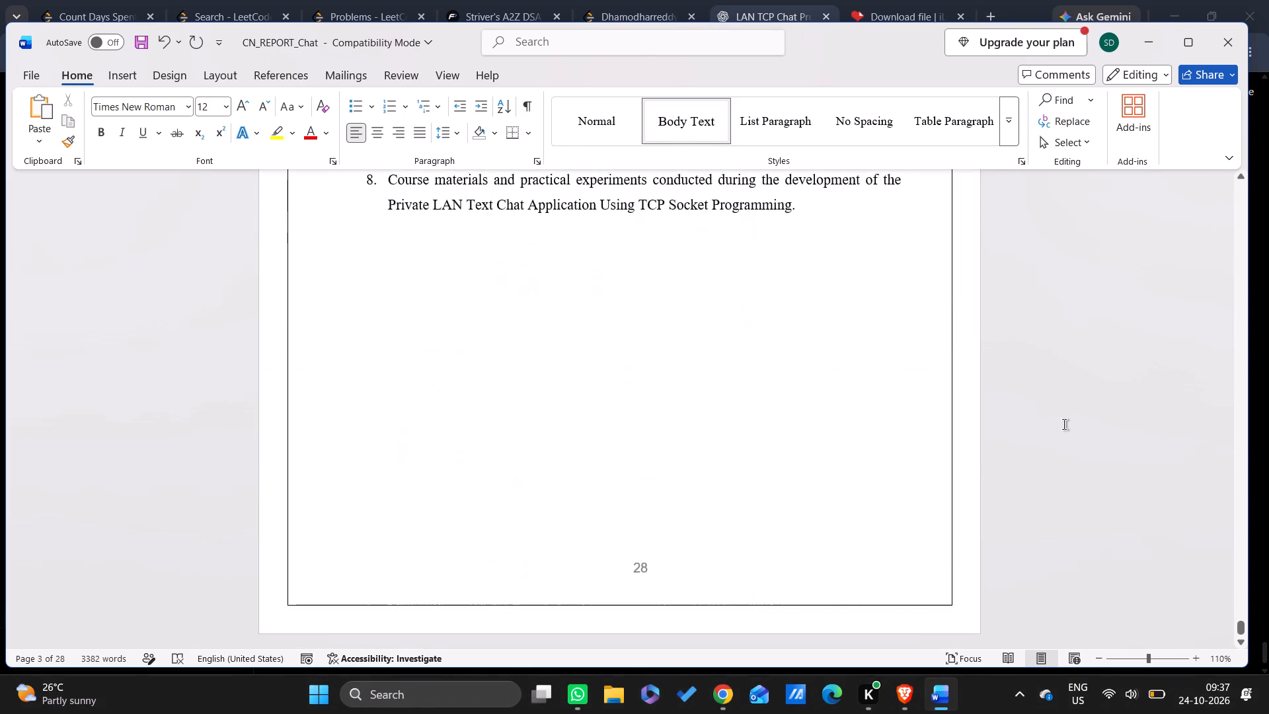
pyautogui.scroll(1, 1064, 424)
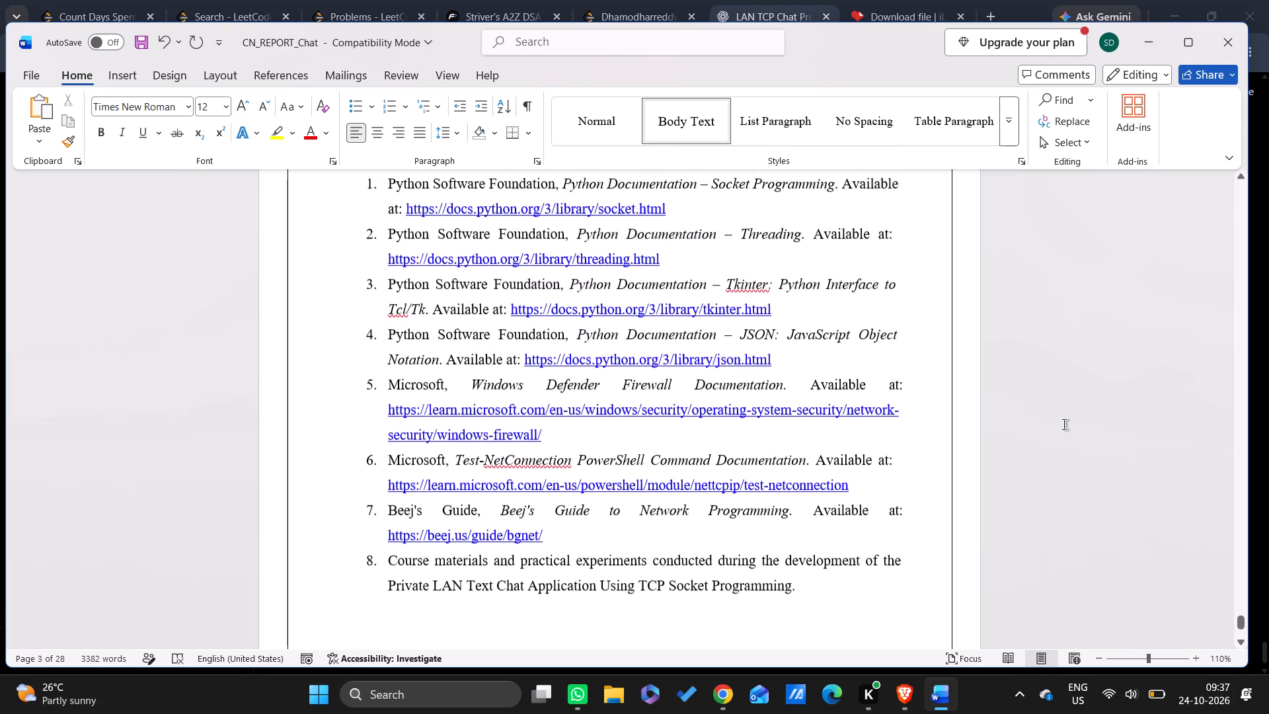
pyautogui.scroll(2, 1064, 424)
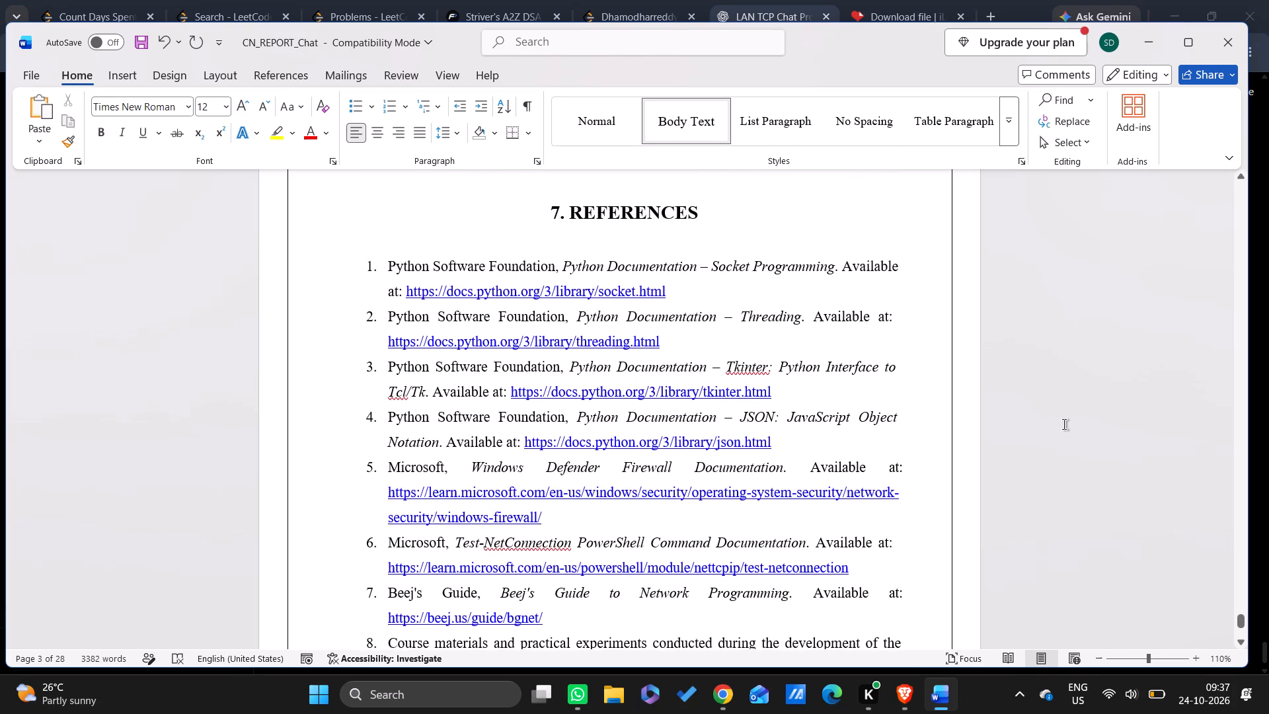
pyautogui.scroll(1, 1064, 424)
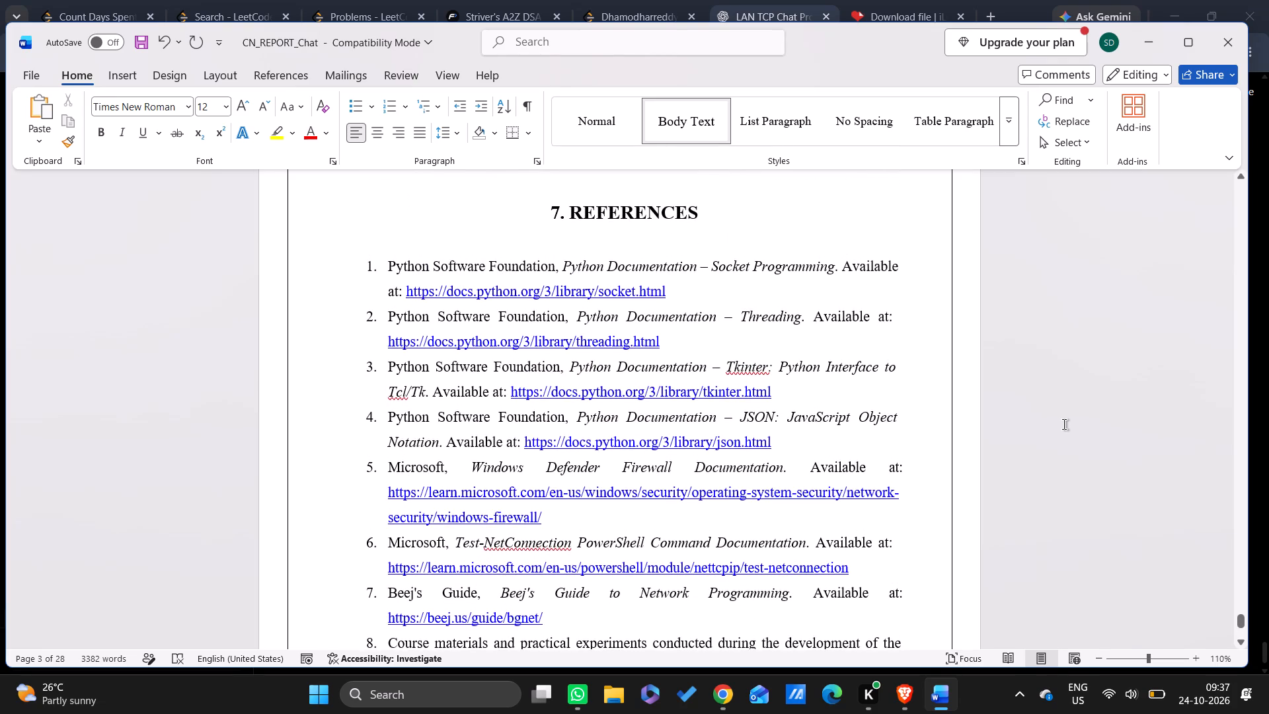
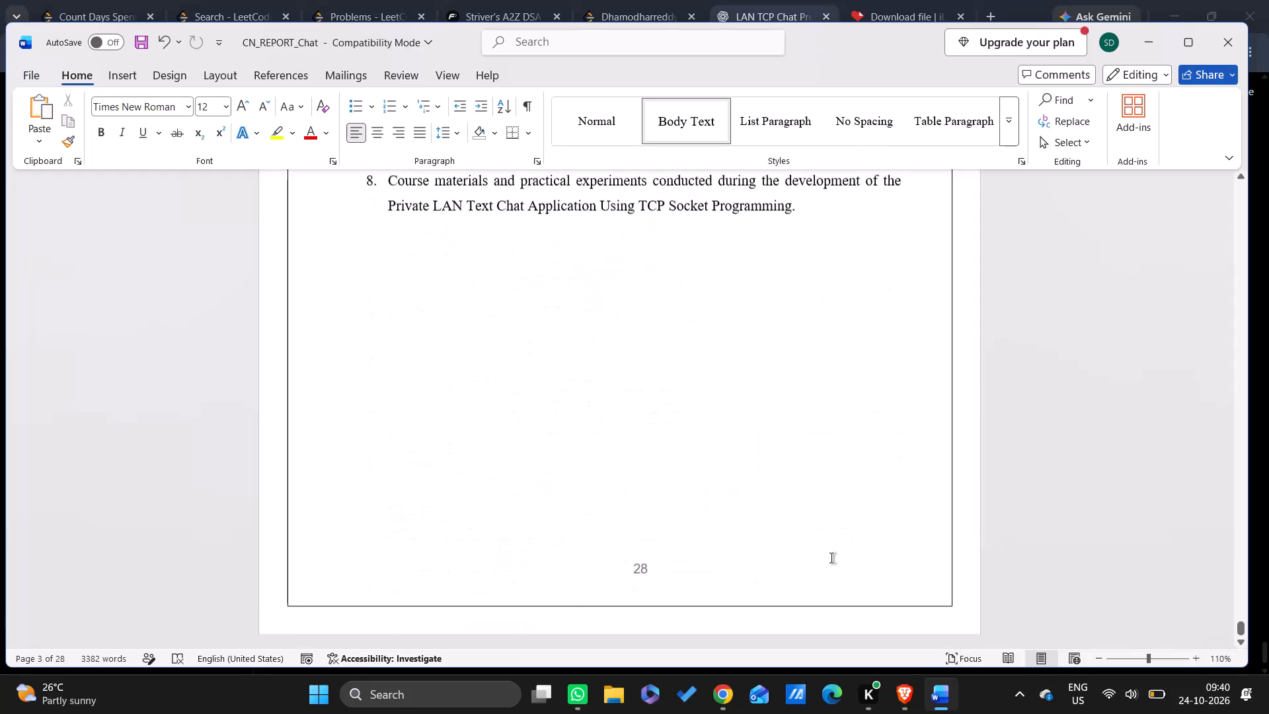
# Check the current section's custom page margins in Page Setup, leaving the settings as they are.
pyautogui.scroll(1, 831, 558)
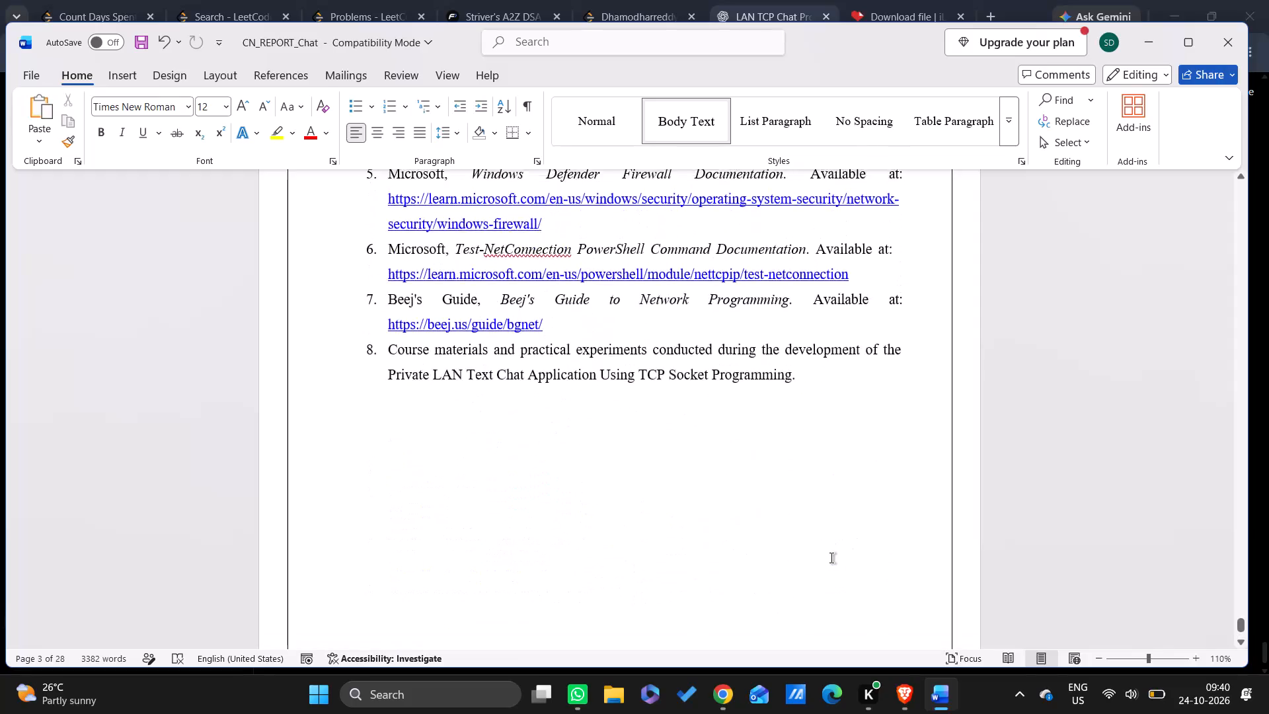
pyautogui.scroll(2, 831, 558)
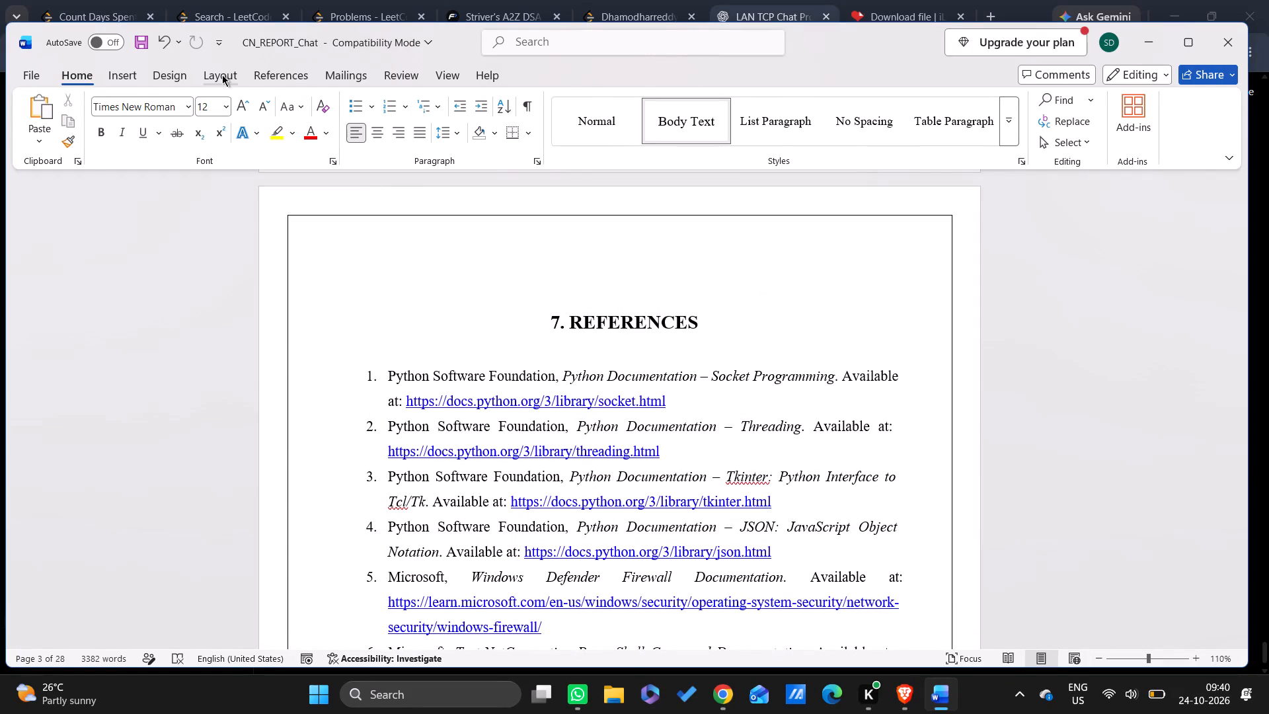
pyautogui.click(222, 75)
pyautogui.click(52, 142)
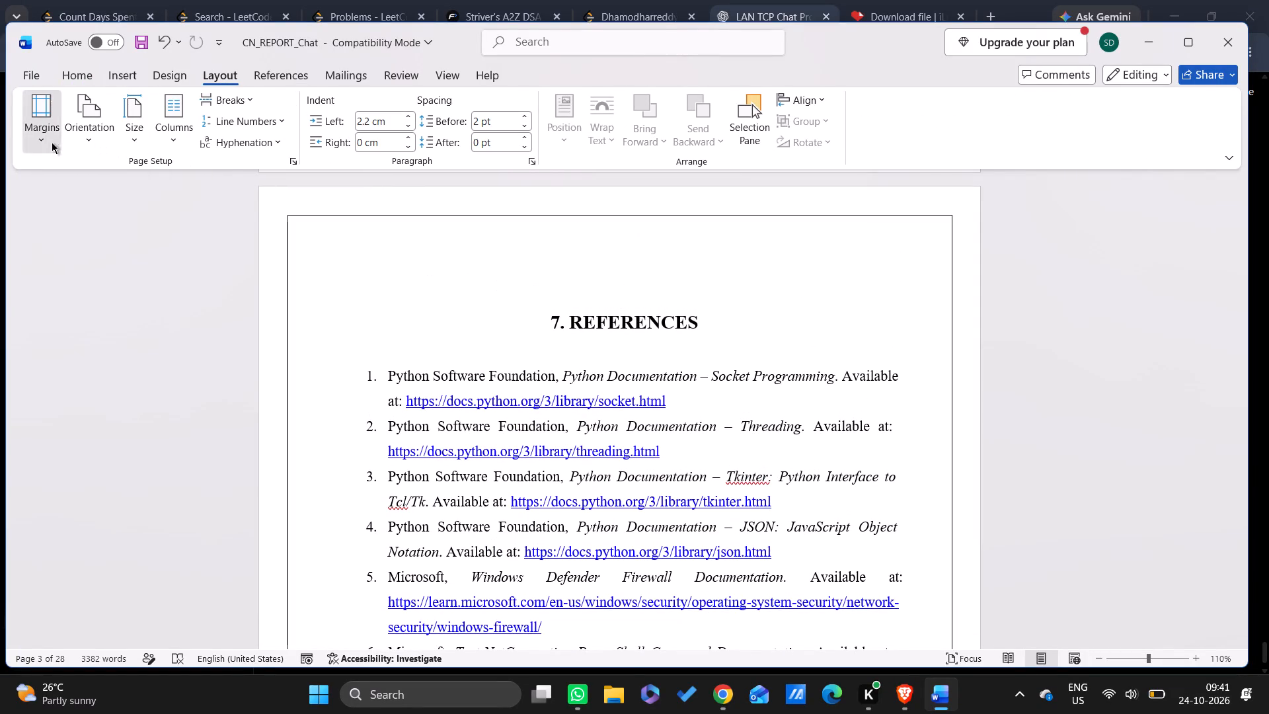
pyautogui.click(126, 558)
pyautogui.click(44, 132)
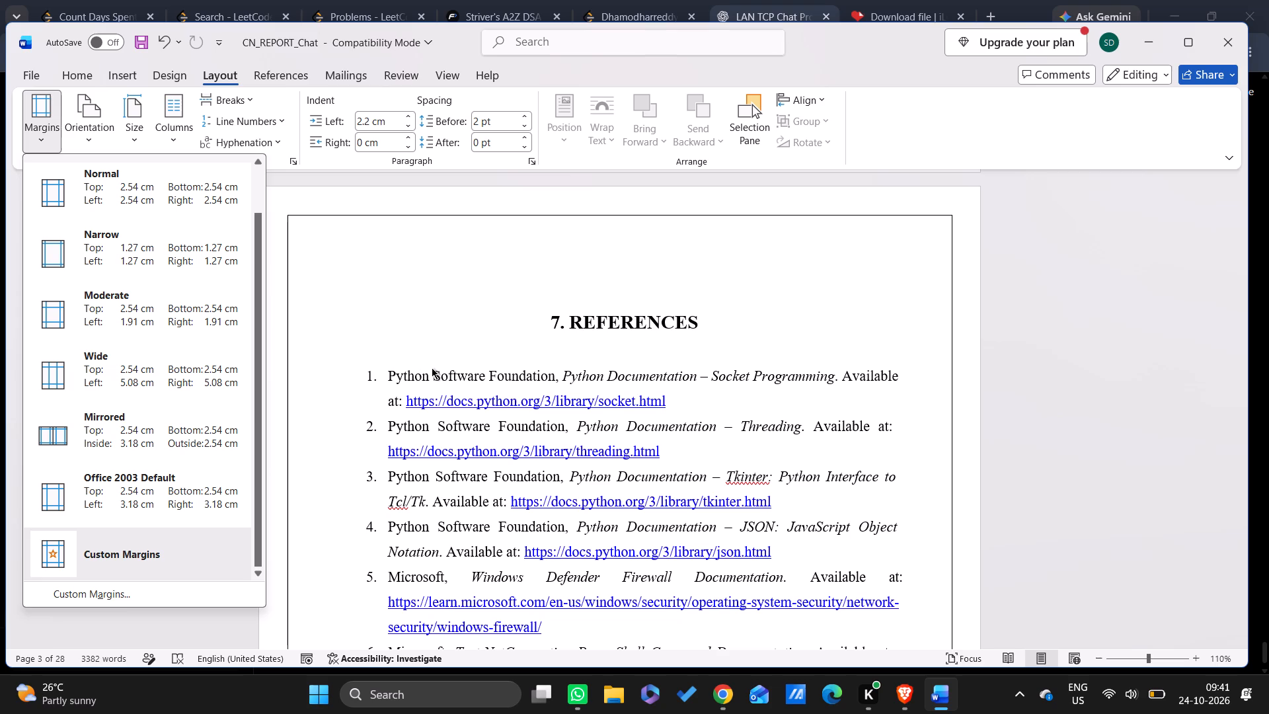
pyautogui.click(112, 596)
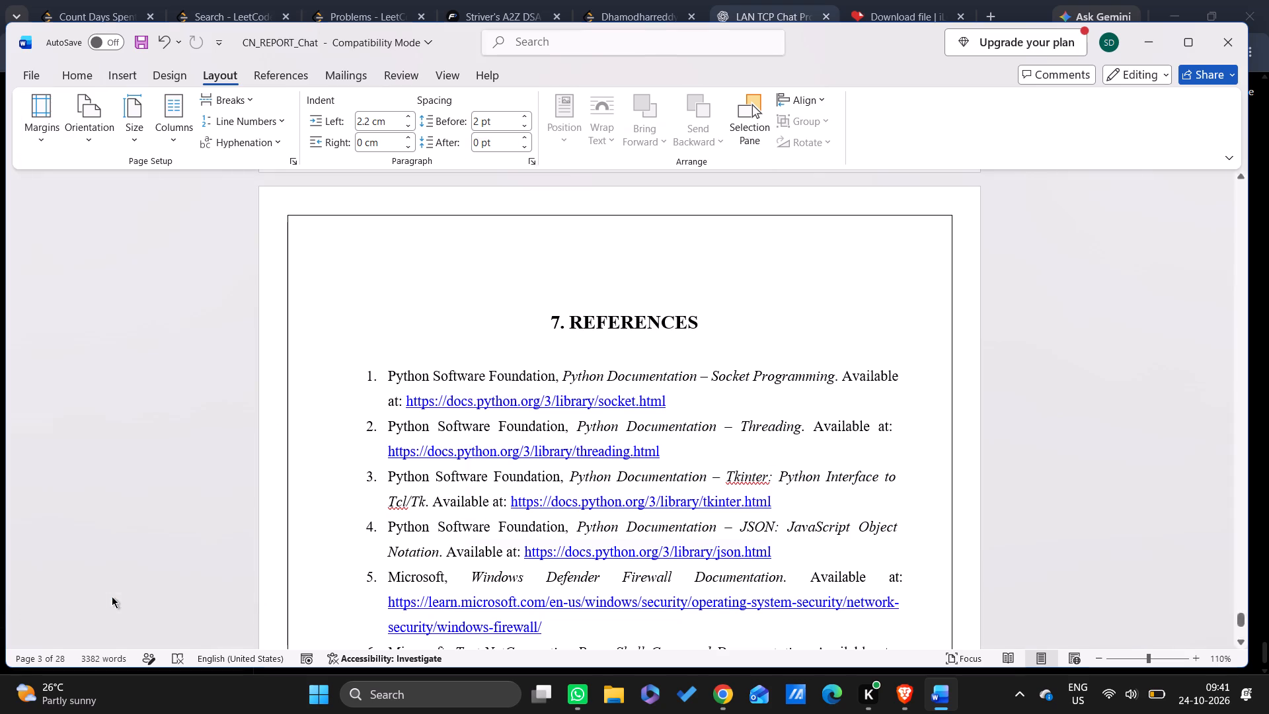
pyautogui.click(876, 285)
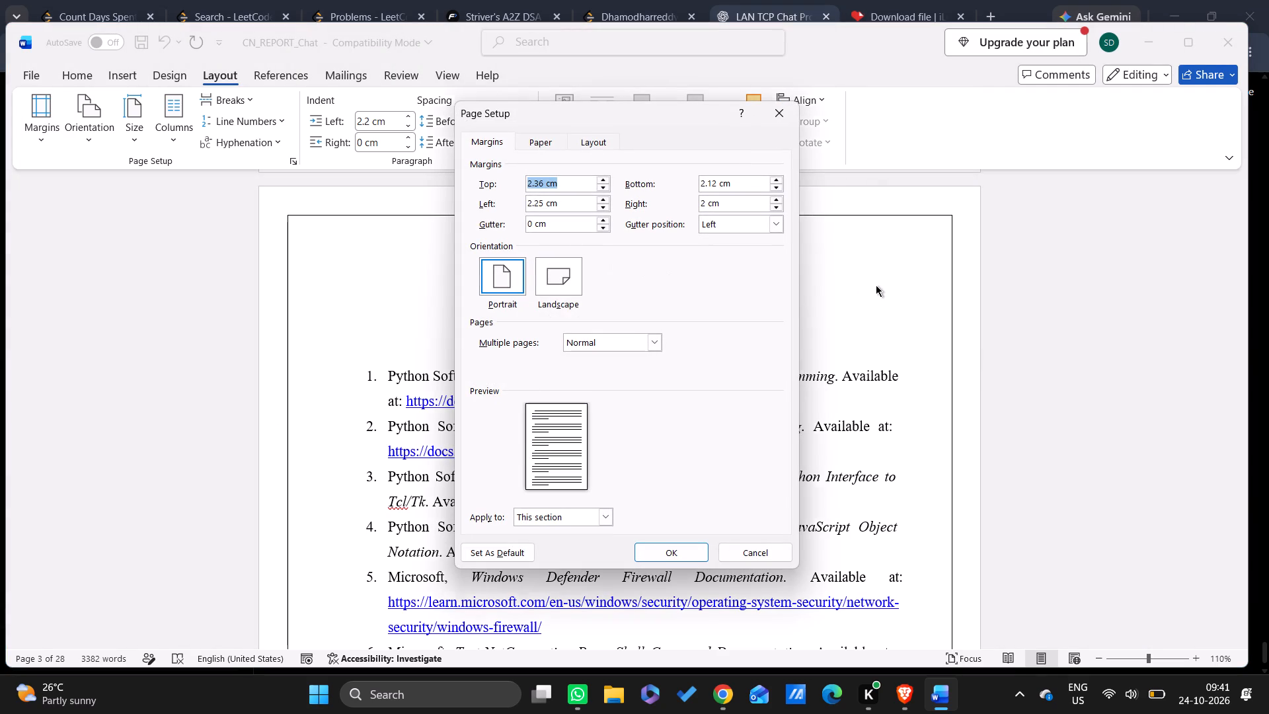
pyautogui.click(787, 112)
# Review the report's pages backwards from References, through the client GUI instructions, to the server terminal screenshot on page 23.
pyautogui.scroll(1, 638, 382)
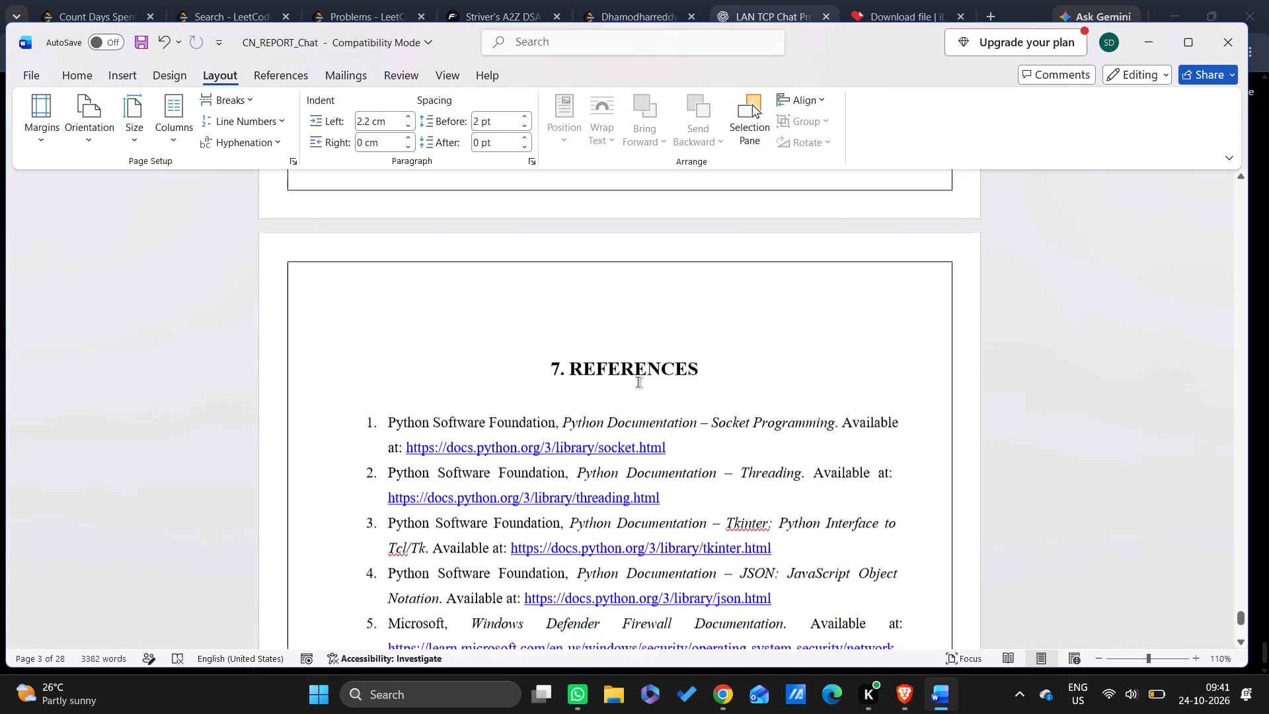
pyautogui.scroll(2, 638, 382)
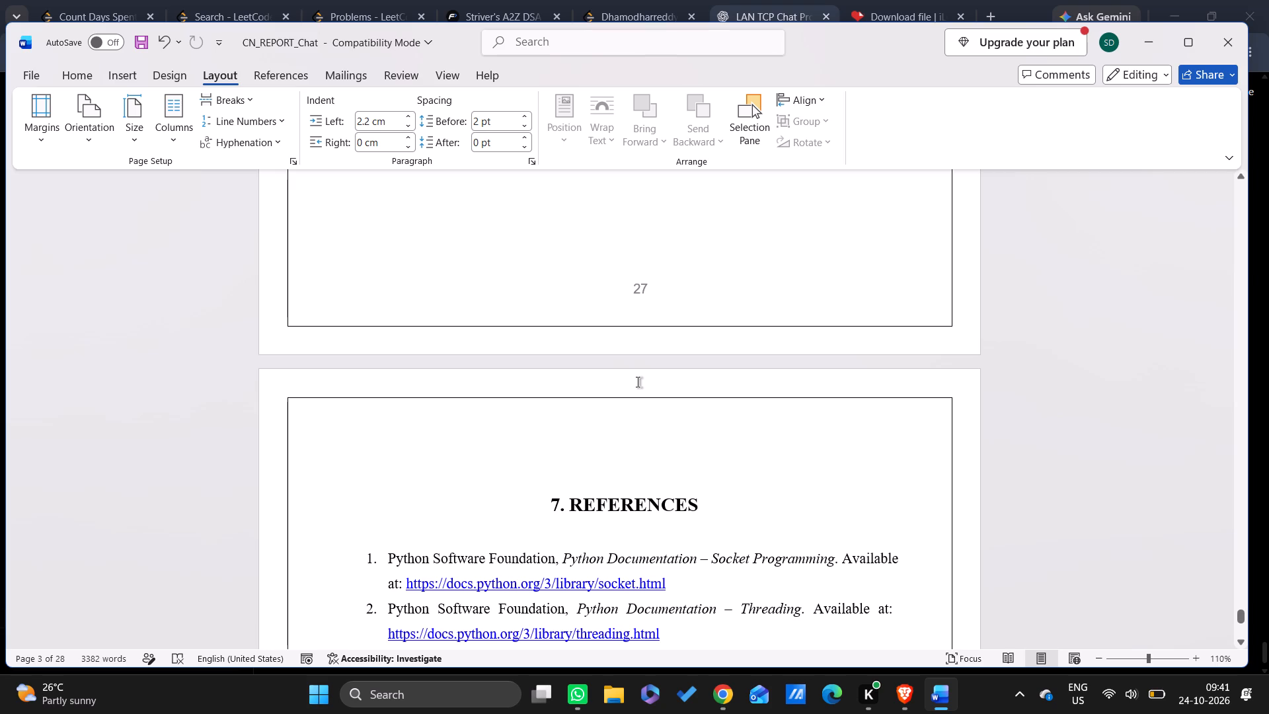
pyautogui.scroll(7, 731, 436)
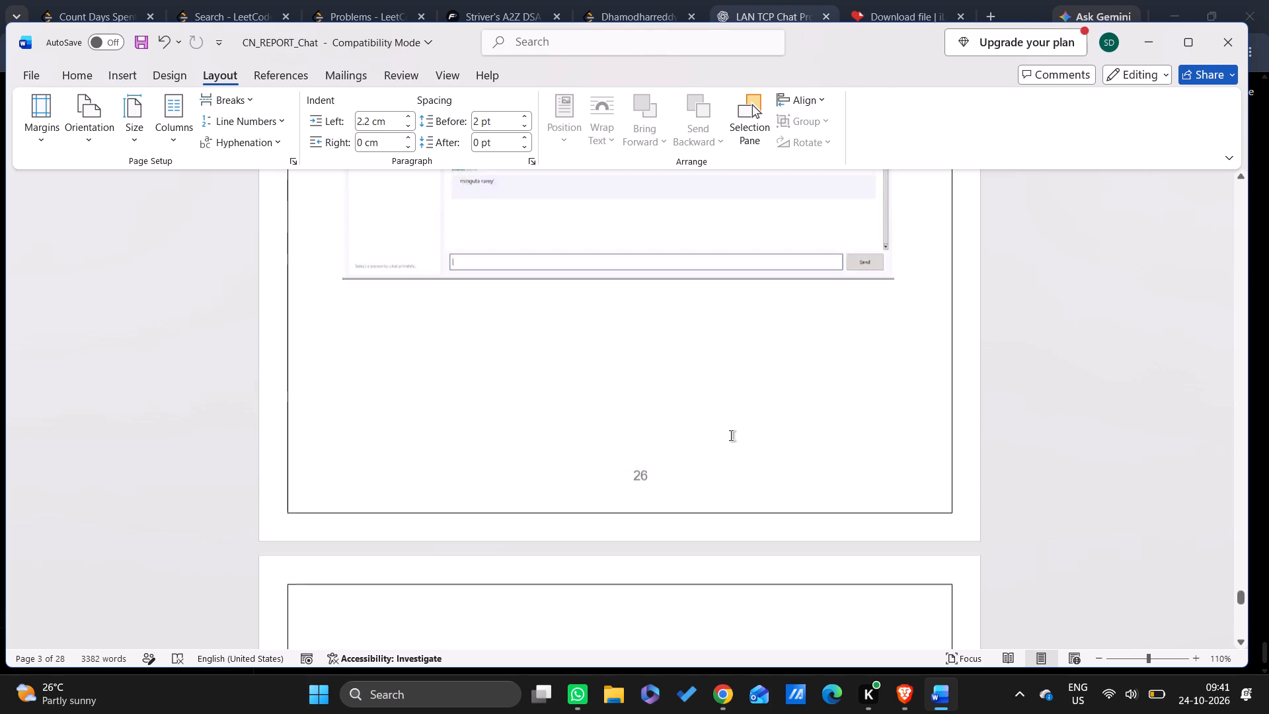
pyautogui.scroll(3, 731, 436)
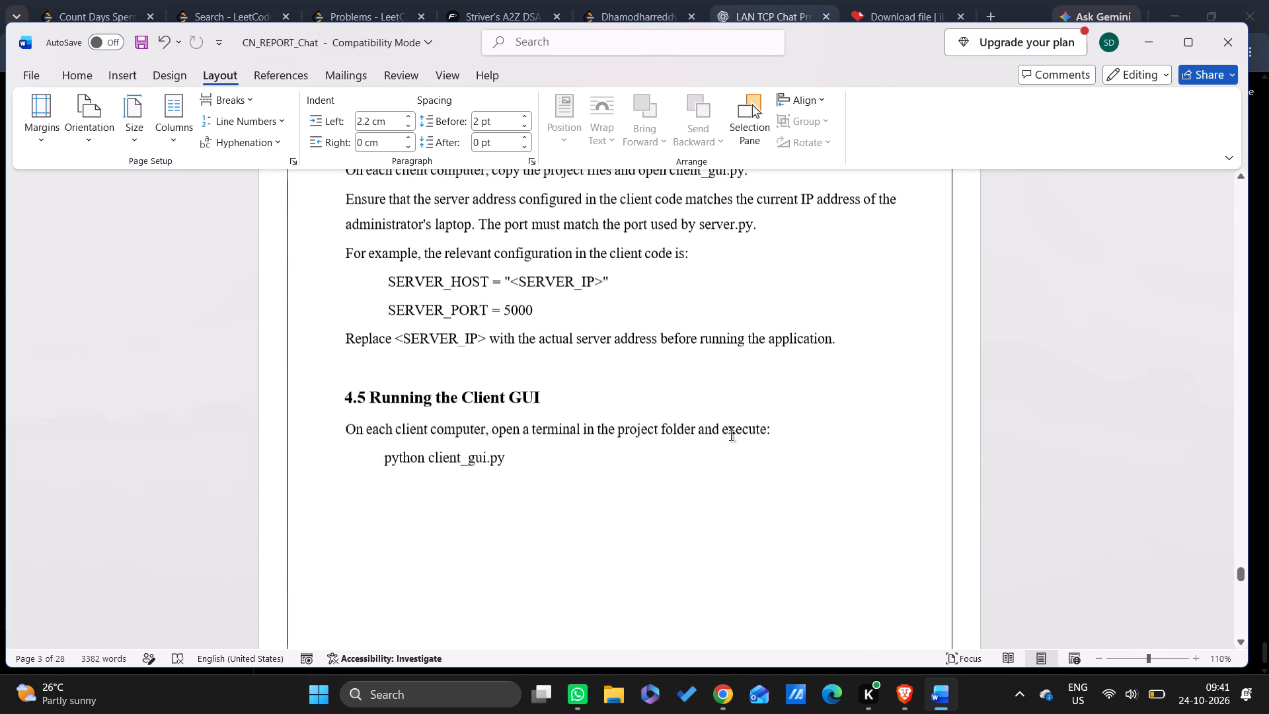
pyautogui.scroll(6, 731, 436)
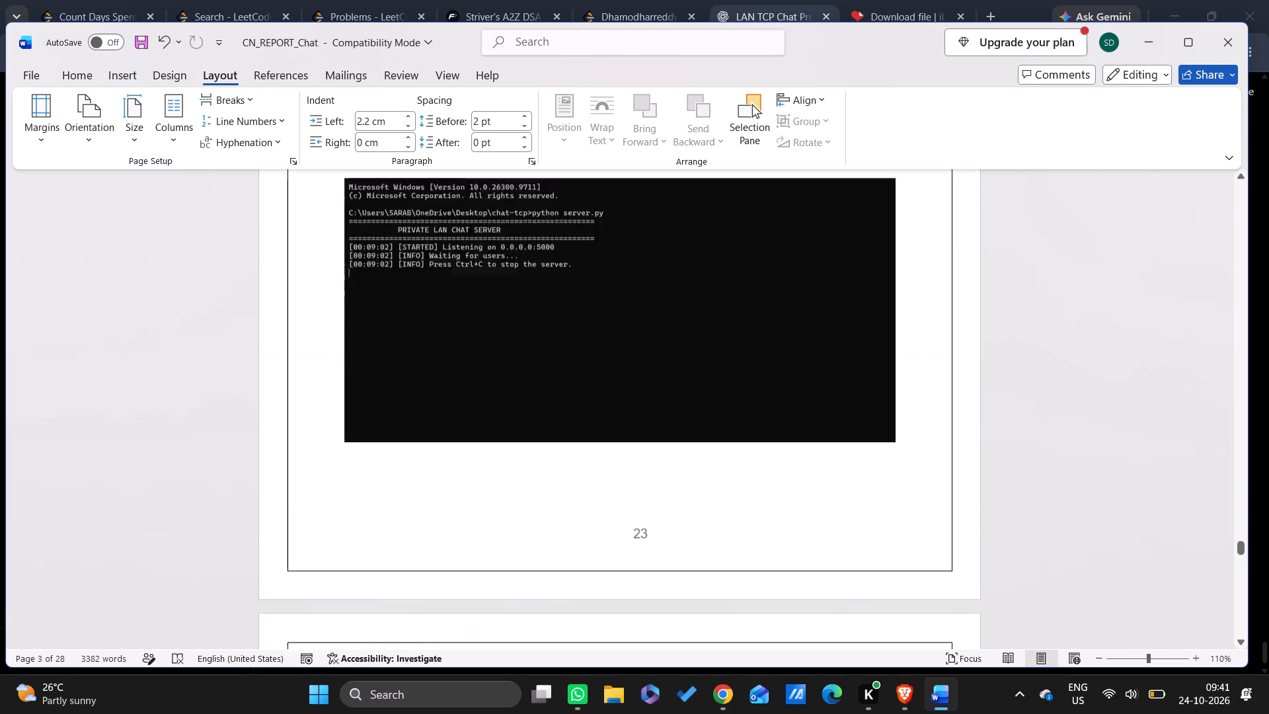
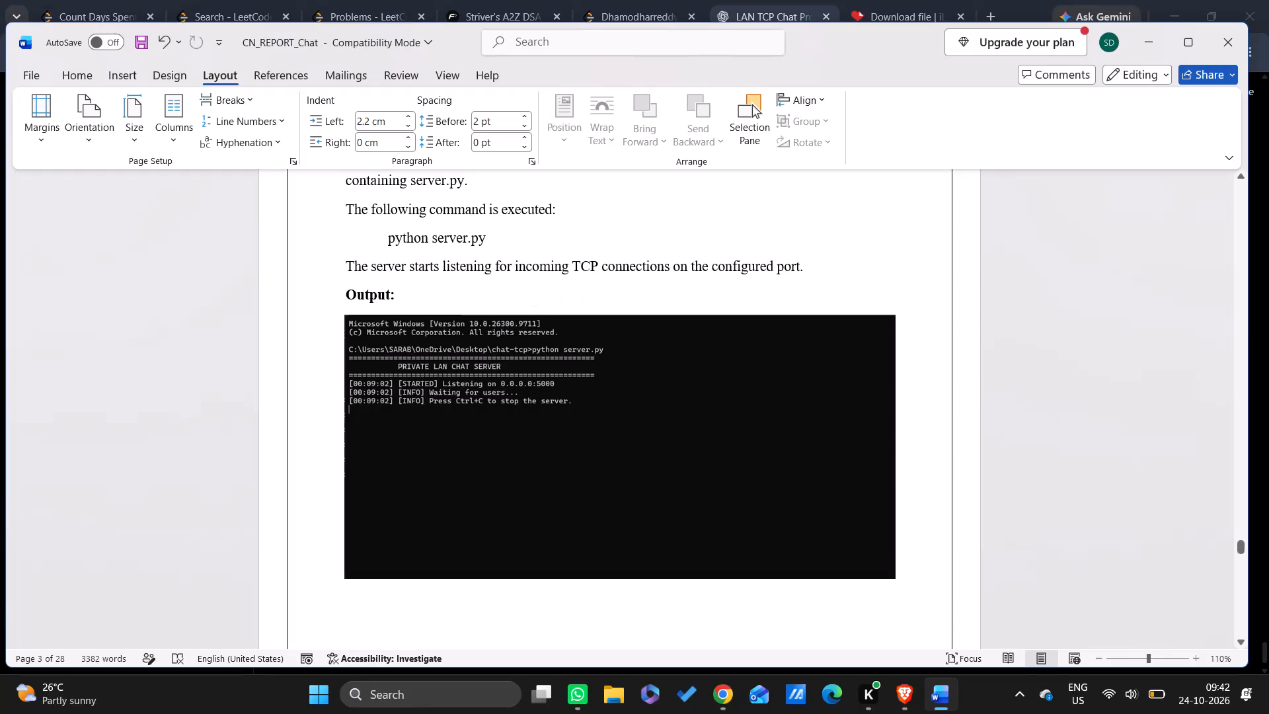
# Review the report's closing pages, from References back through the Conclusion to the LAN Chat screenshots under 5. OUTPUT.
pyautogui.scroll(-3, 834, 529)
pyautogui.scroll(-20, 834, 529)
pyautogui.scroll(-16, 834, 529)
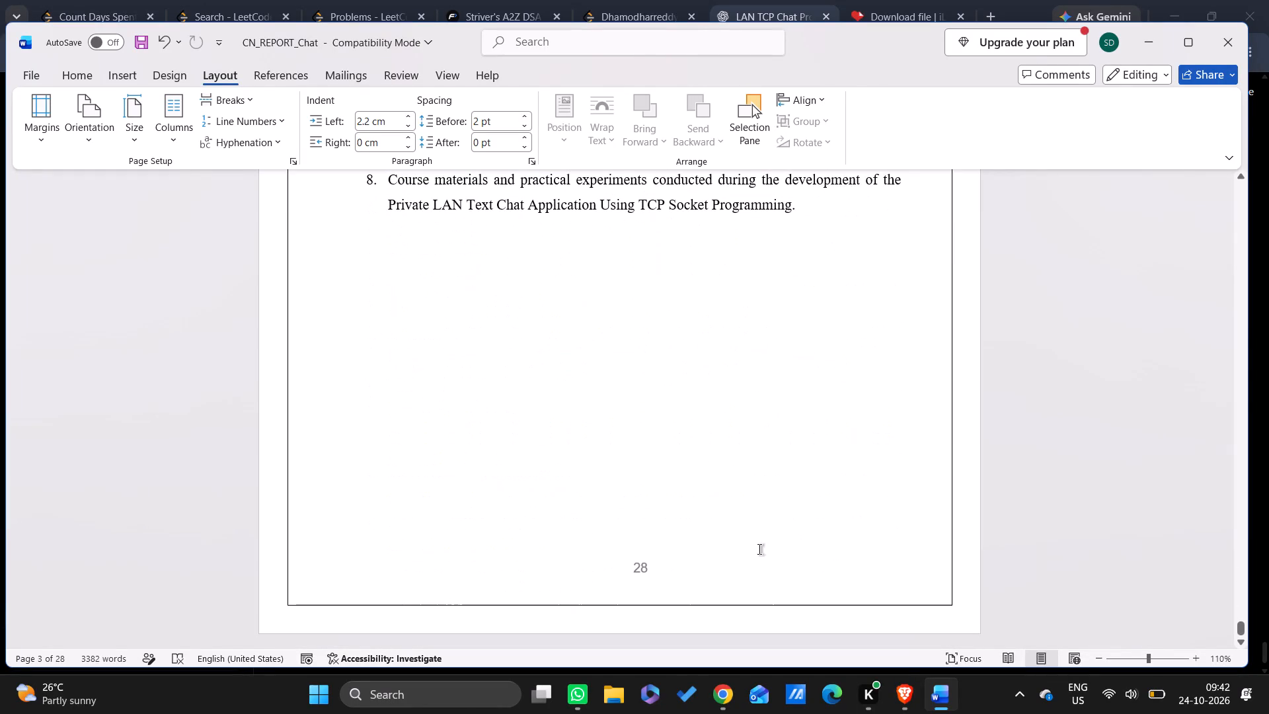
pyautogui.scroll(4, 730, 530)
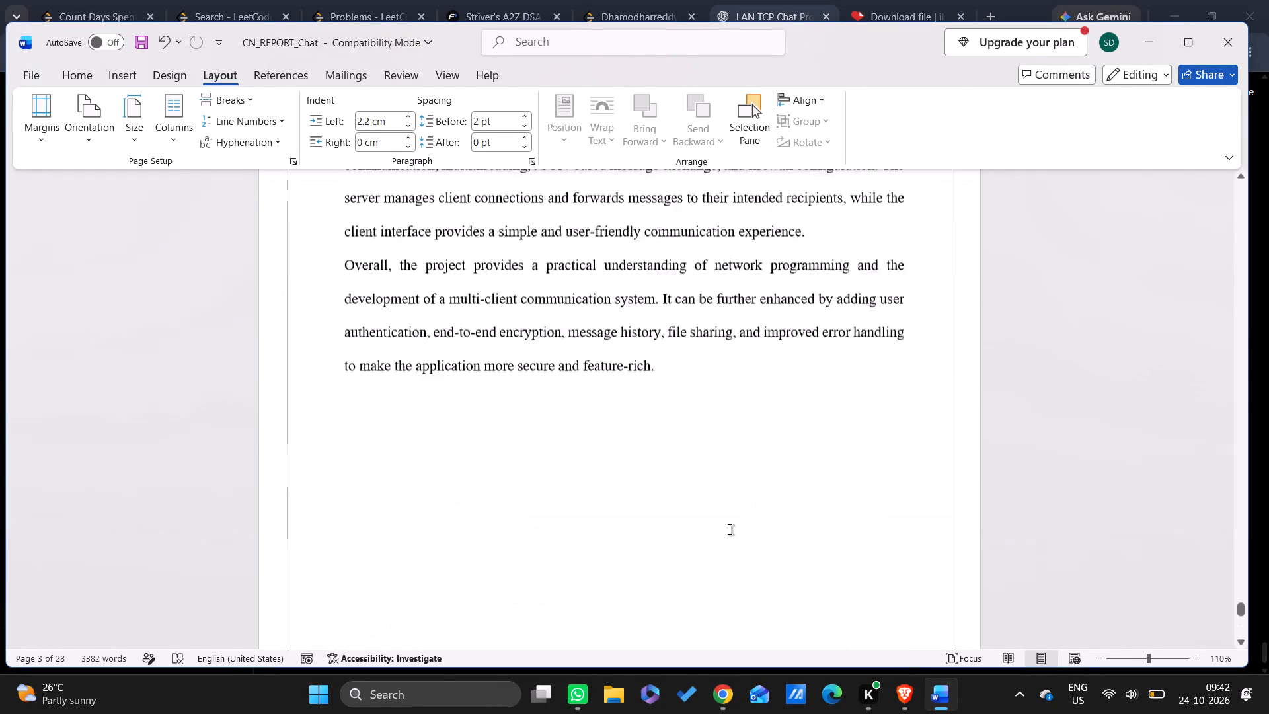
pyautogui.scroll(2, 730, 530)
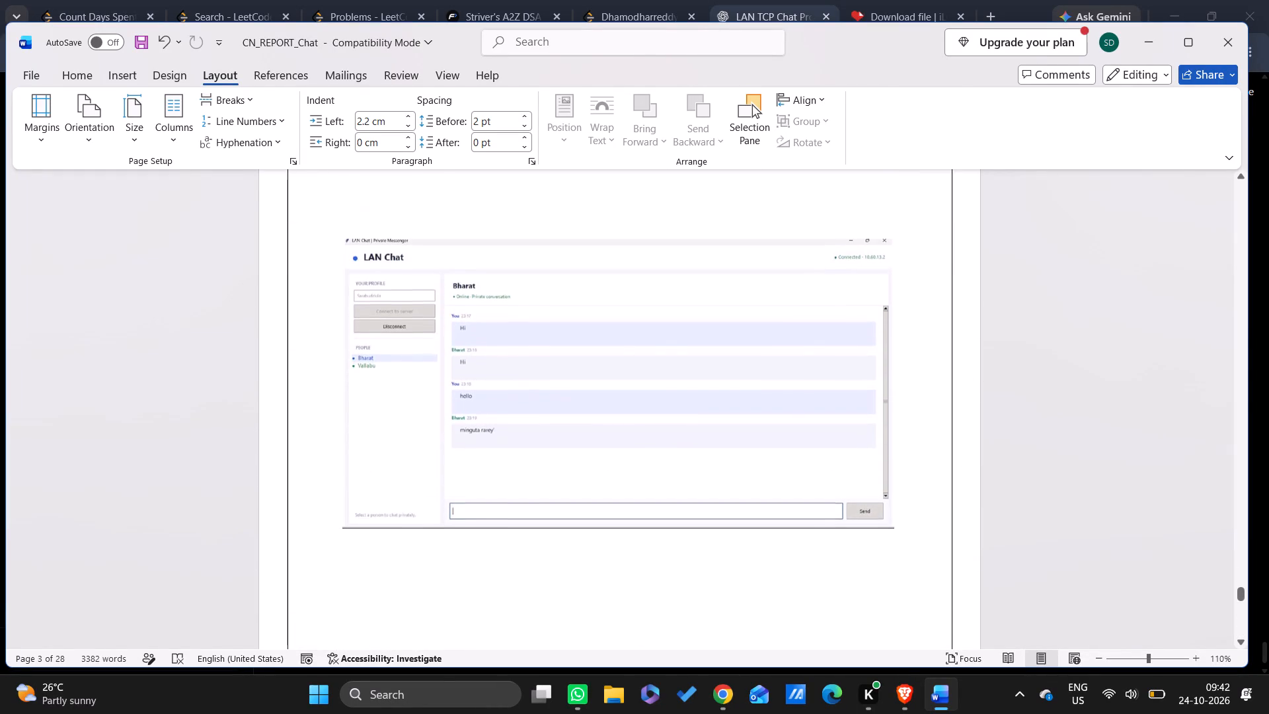
pyautogui.scroll(2, 730, 530)
pyautogui.scroll(-6, 730, 530)
pyautogui.scroll(2, 730, 530)
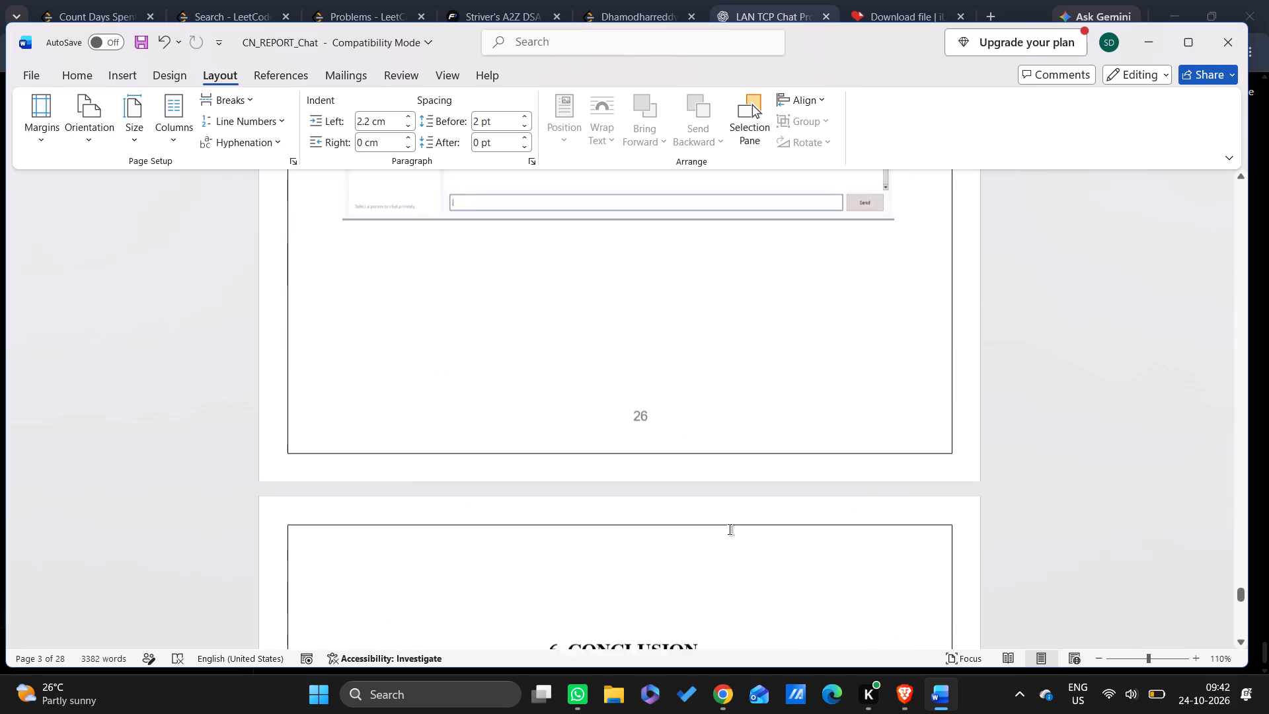
pyautogui.scroll(2, 730, 530)
pyautogui.scroll(-1, 730, 530)
pyautogui.scroll(-1, 574, 470)
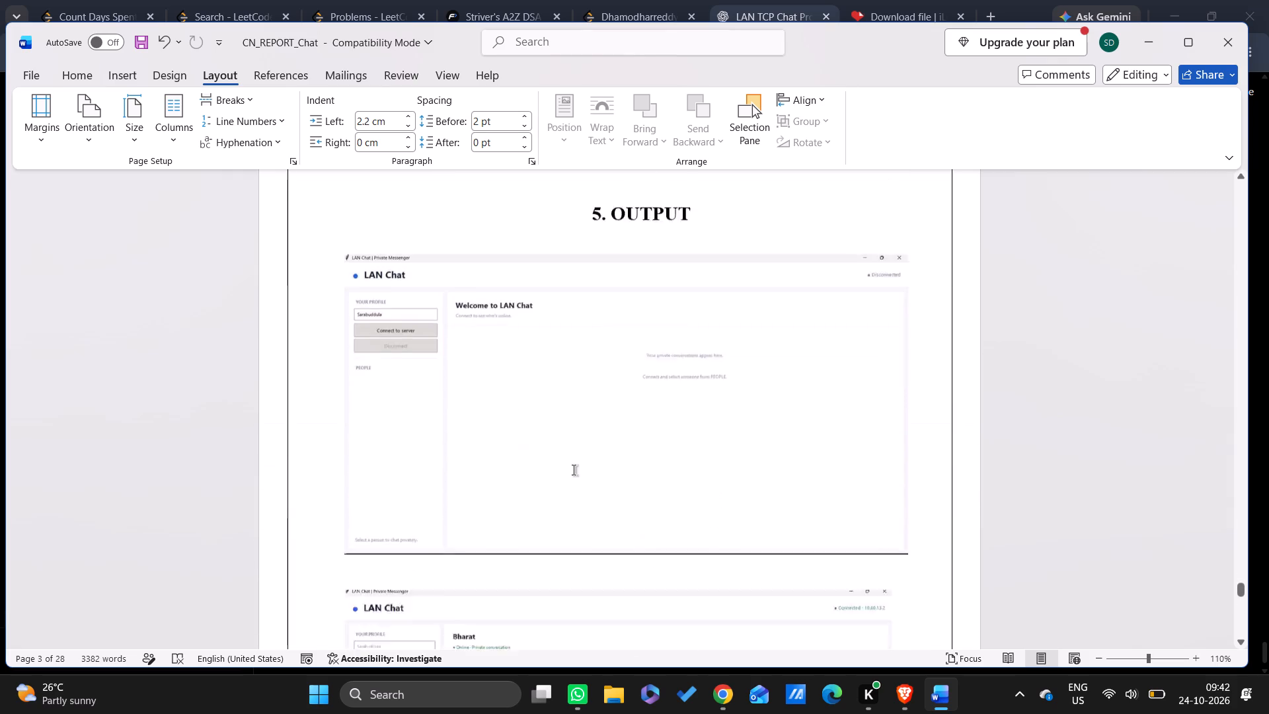
pyautogui.scroll(-1, 955, 500)
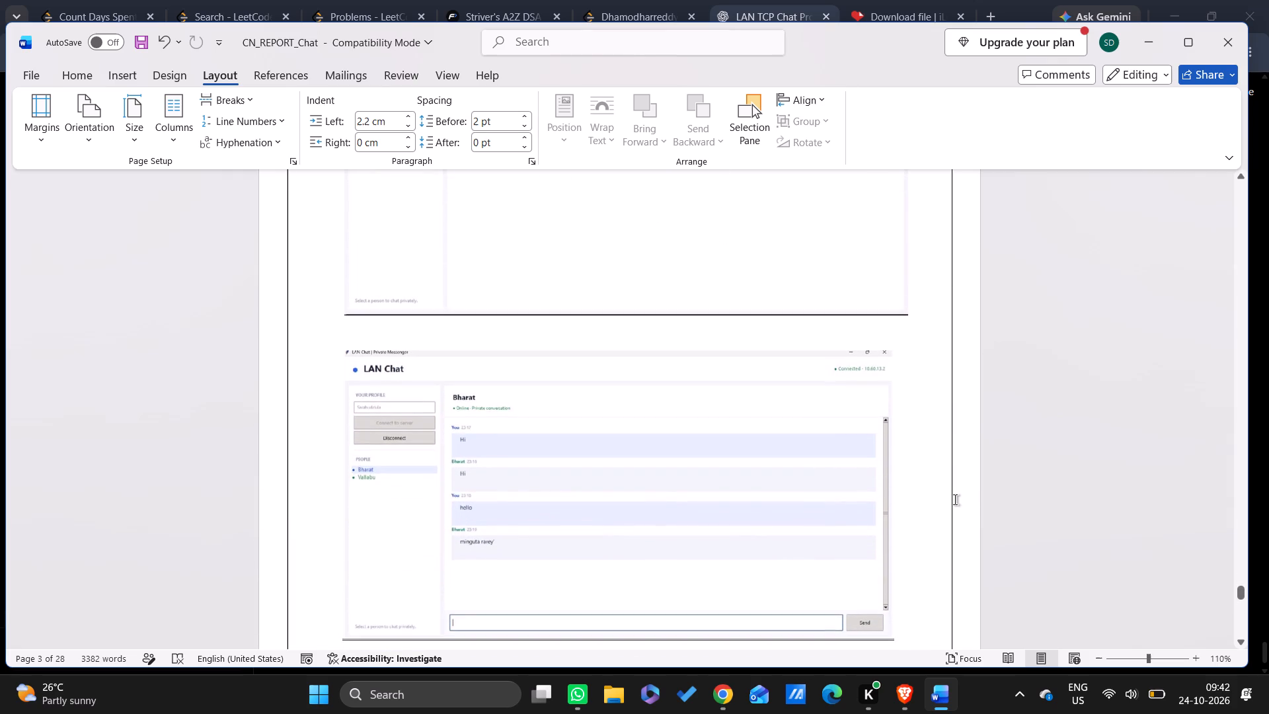
# Review the layout of sections 4.3 and 4.4, covering the Windows Firewall setup and the client application configuration.
pyautogui.scroll(7, 955, 500)
pyautogui.scroll(1, 742, 452)
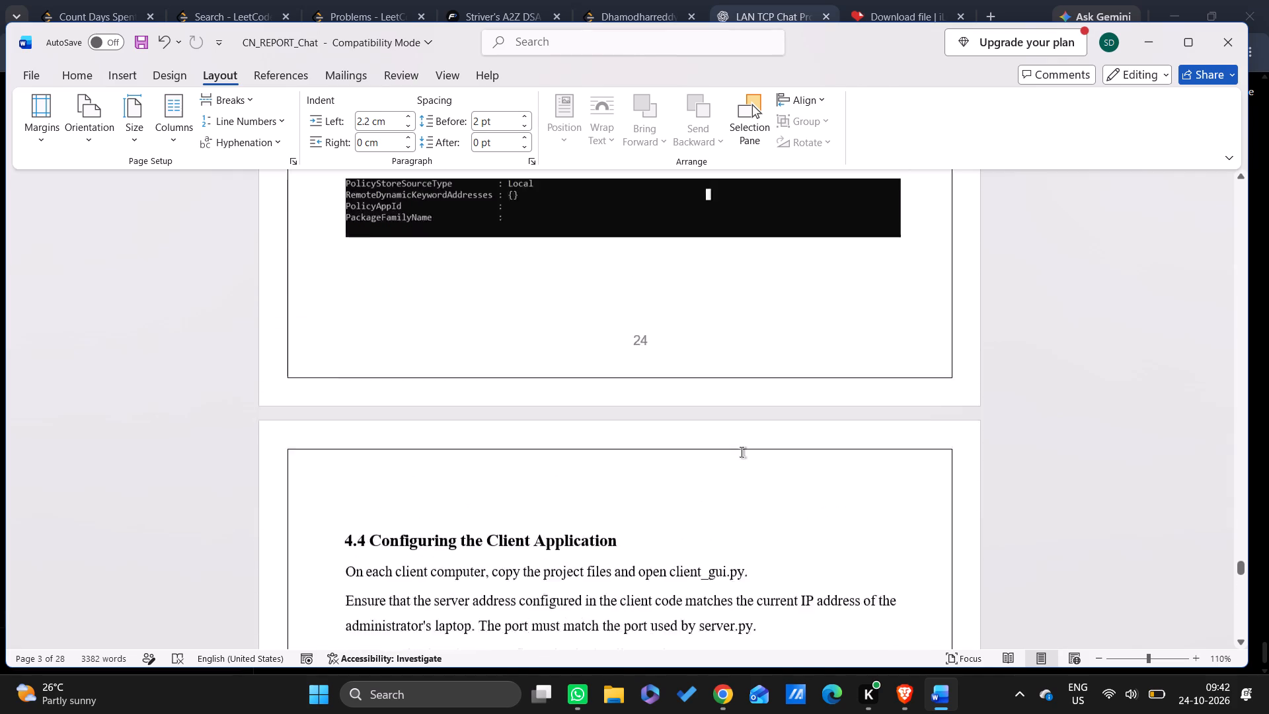
pyautogui.scroll(4, 742, 452)
pyautogui.scroll(-6, 742, 452)
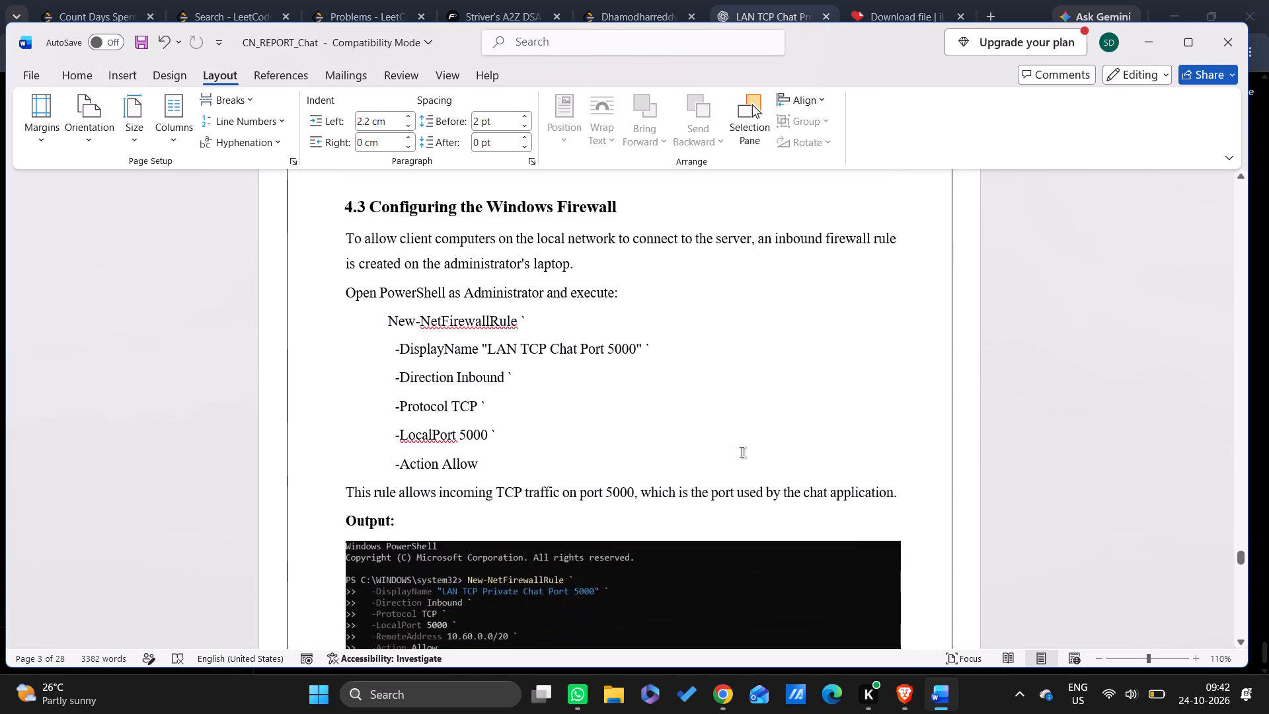
pyautogui.scroll(3, 742, 452)
pyautogui.scroll(-5, 742, 452)
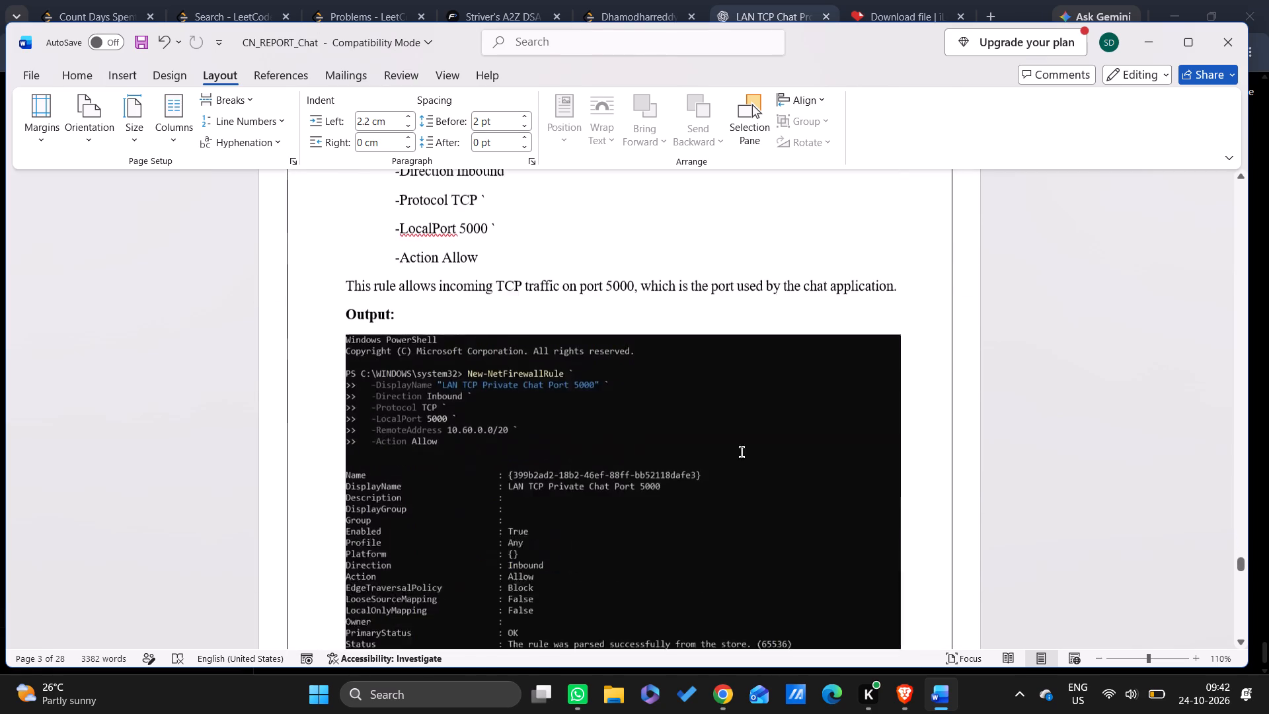
pyautogui.scroll(-5, 742, 452)
# Compare the sizes and edges of the two LAN Chat screenshots on the Output page, and recheck the Section 4 pages.
pyautogui.scroll(3, 742, 452)
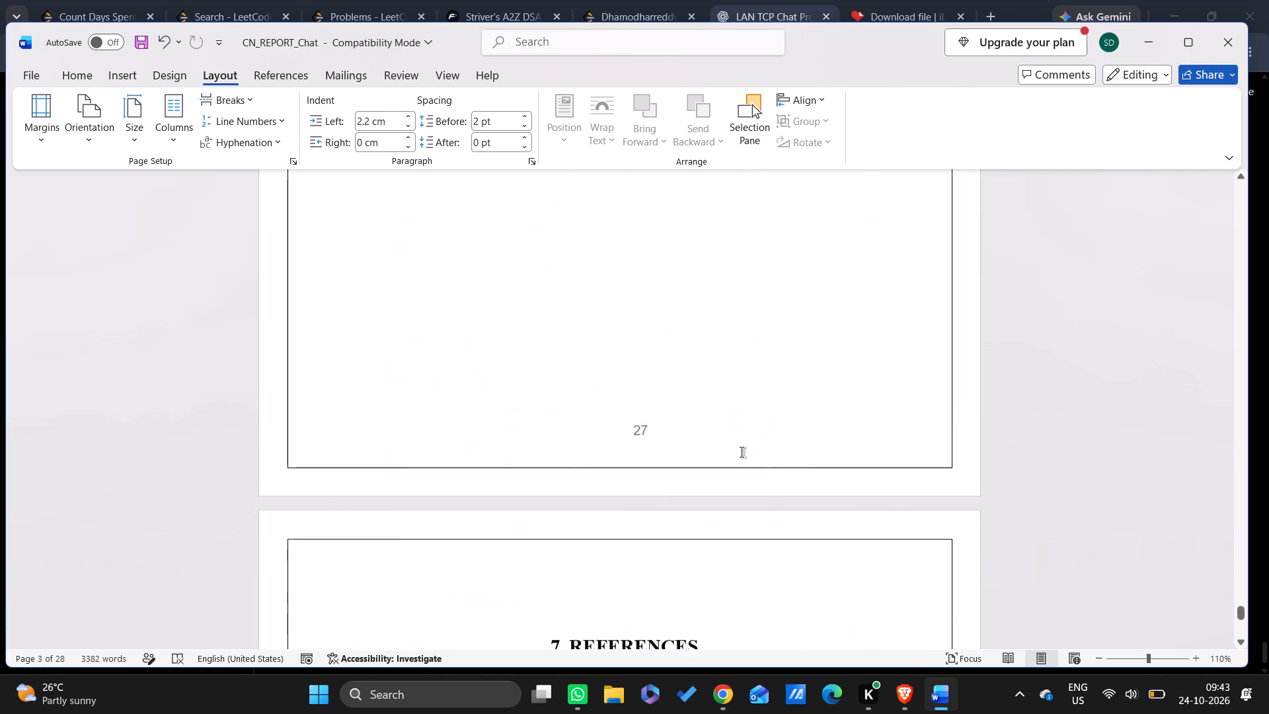
pyautogui.scroll(3, 742, 452)
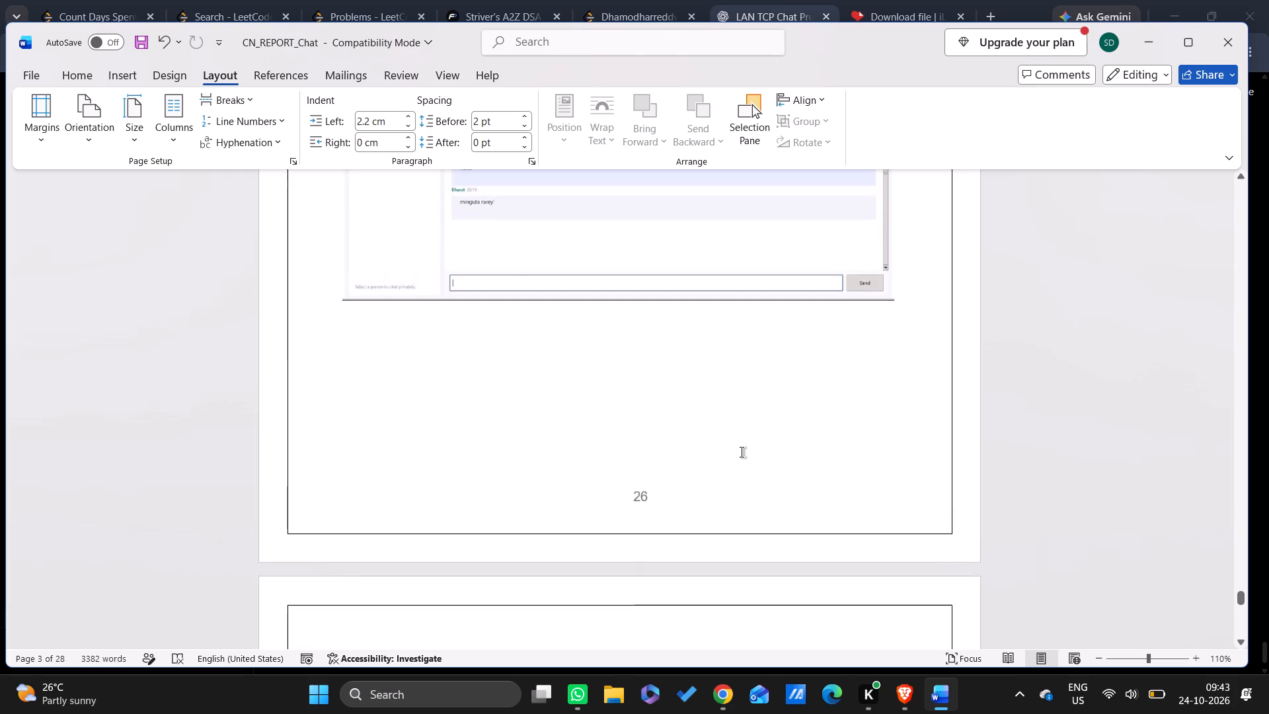
pyautogui.scroll(1, 742, 452)
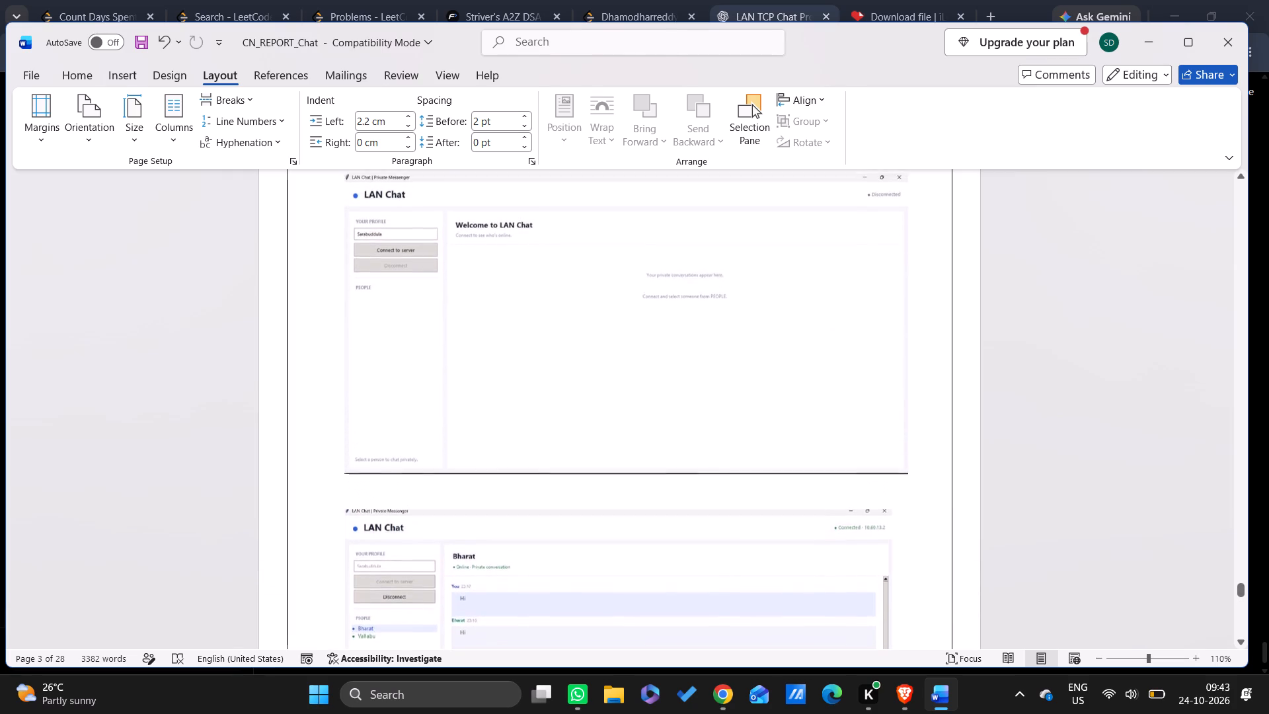
pyautogui.scroll(1, 742, 452)
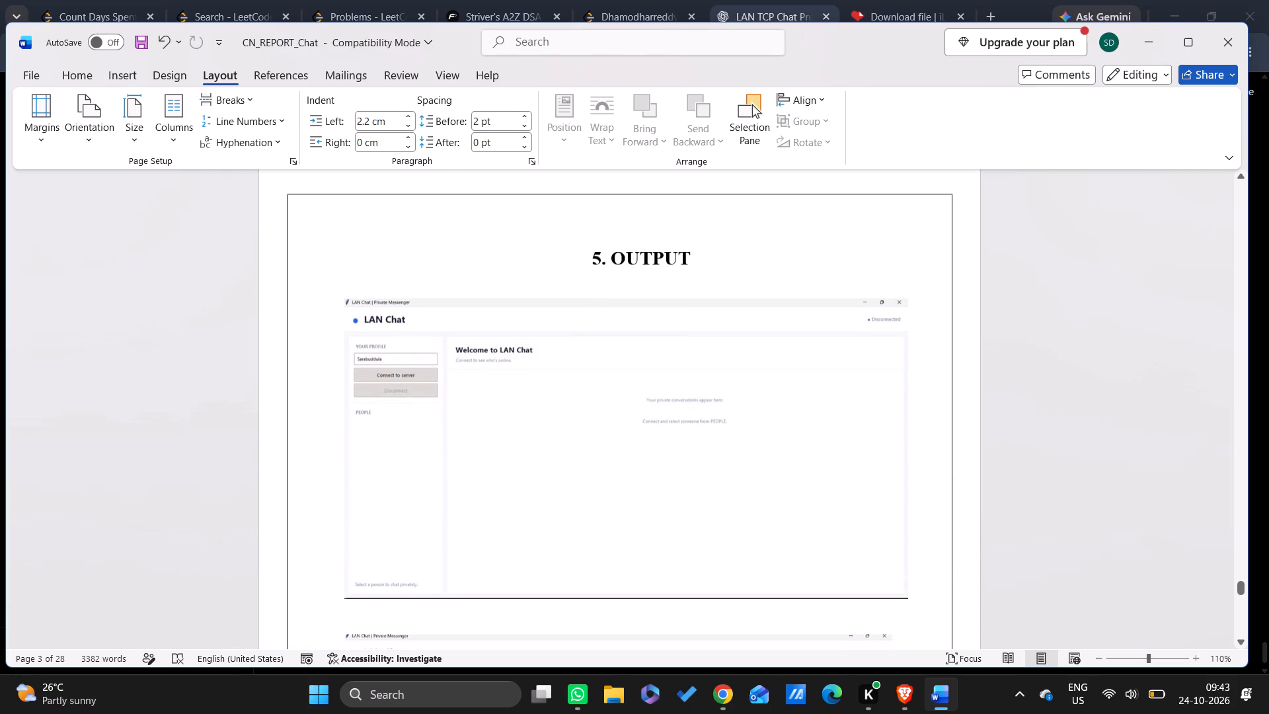
pyautogui.click(742, 452)
pyautogui.scroll(-2, 742, 452)
pyautogui.click(673, 495)
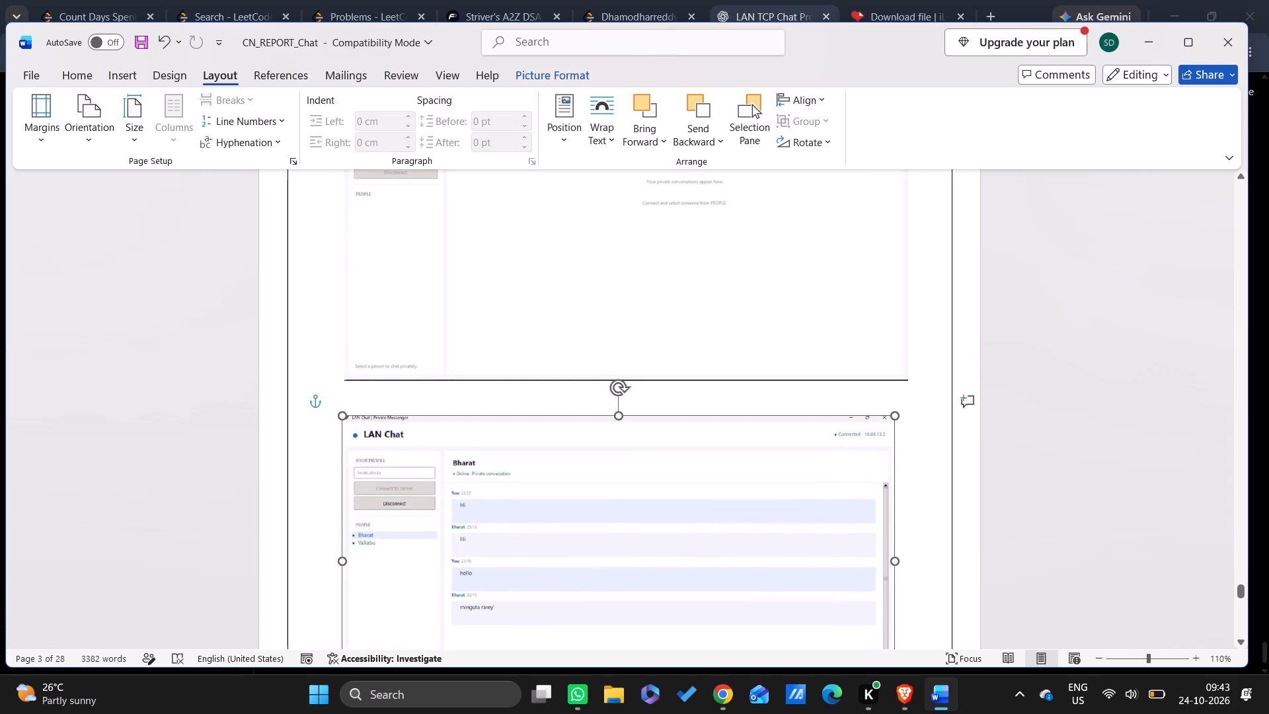
pyautogui.scroll(1, 673, 495)
pyautogui.click(592, 442)
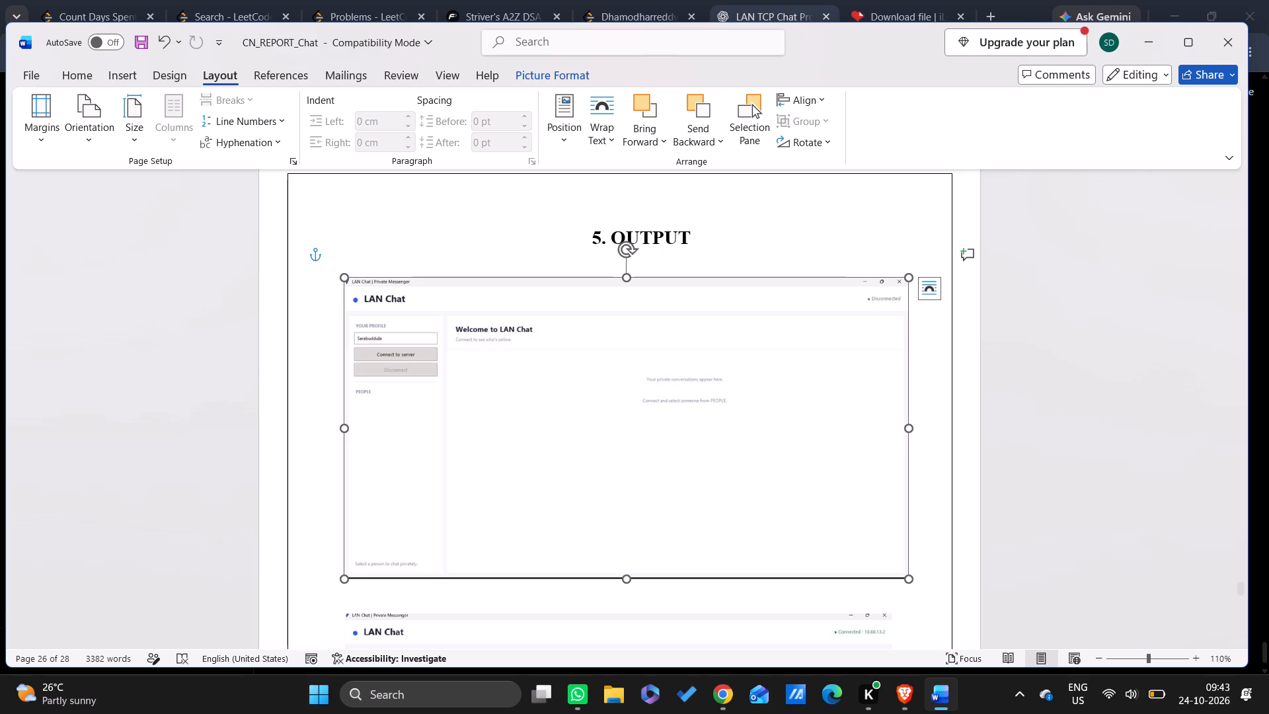
pyautogui.scroll(8, 592, 442)
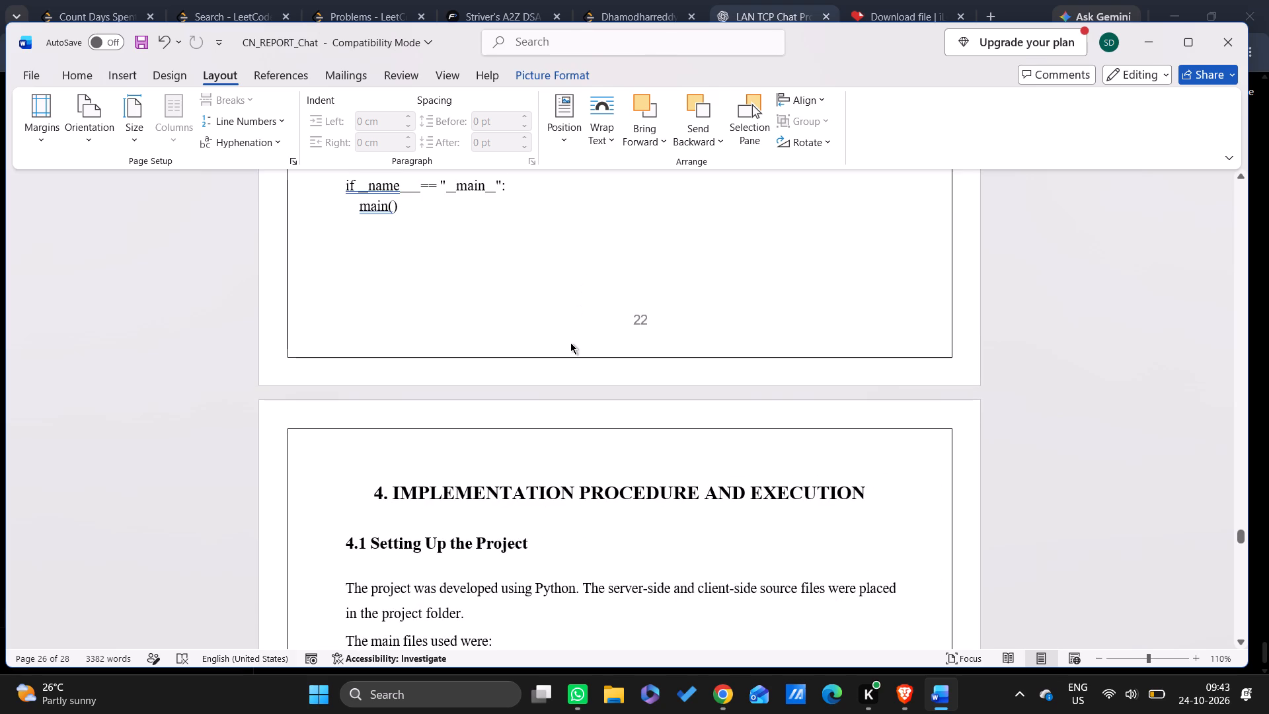
pyautogui.scroll(-7, 570, 342)
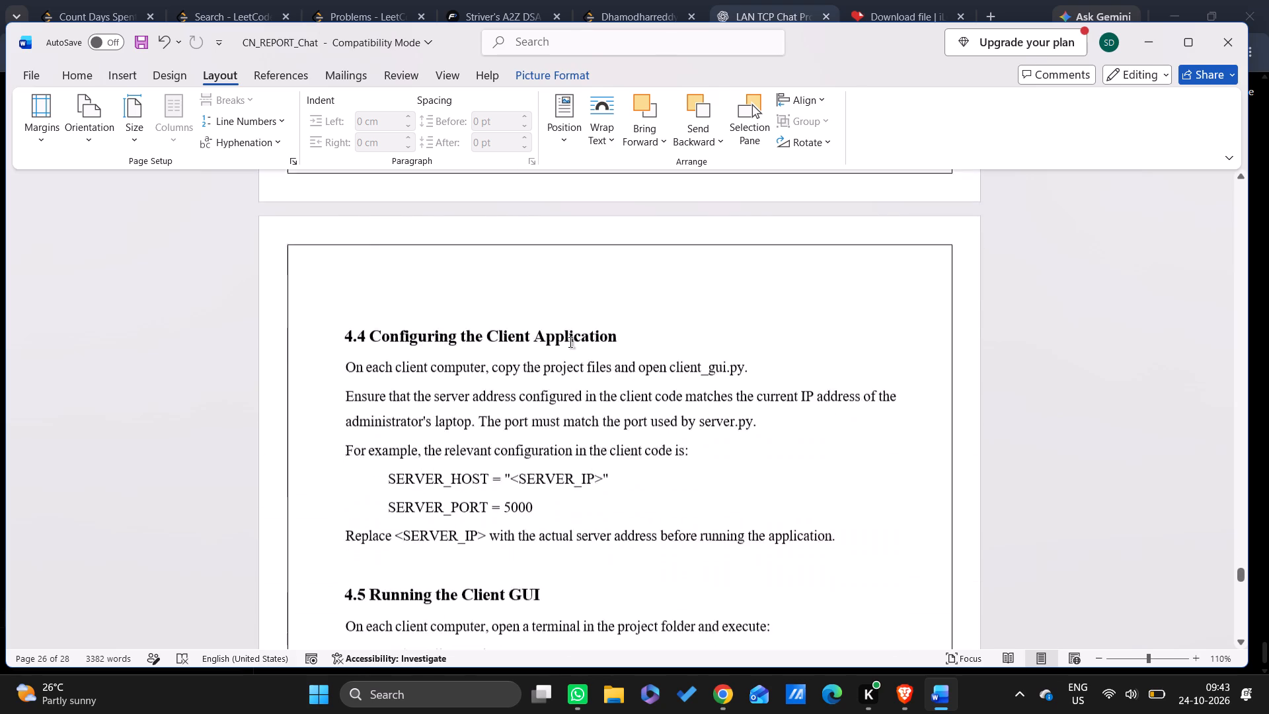
pyautogui.scroll(-4, 570, 342)
pyautogui.scroll(-1, 947, 389)
pyautogui.scroll(1, 947, 389)
# Narrow the first LAN Chat screenshot on the Output page so its right edge lines up with the second screenshot's.
pyautogui.click(767, 448)
pyautogui.scroll(-1, 767, 448)
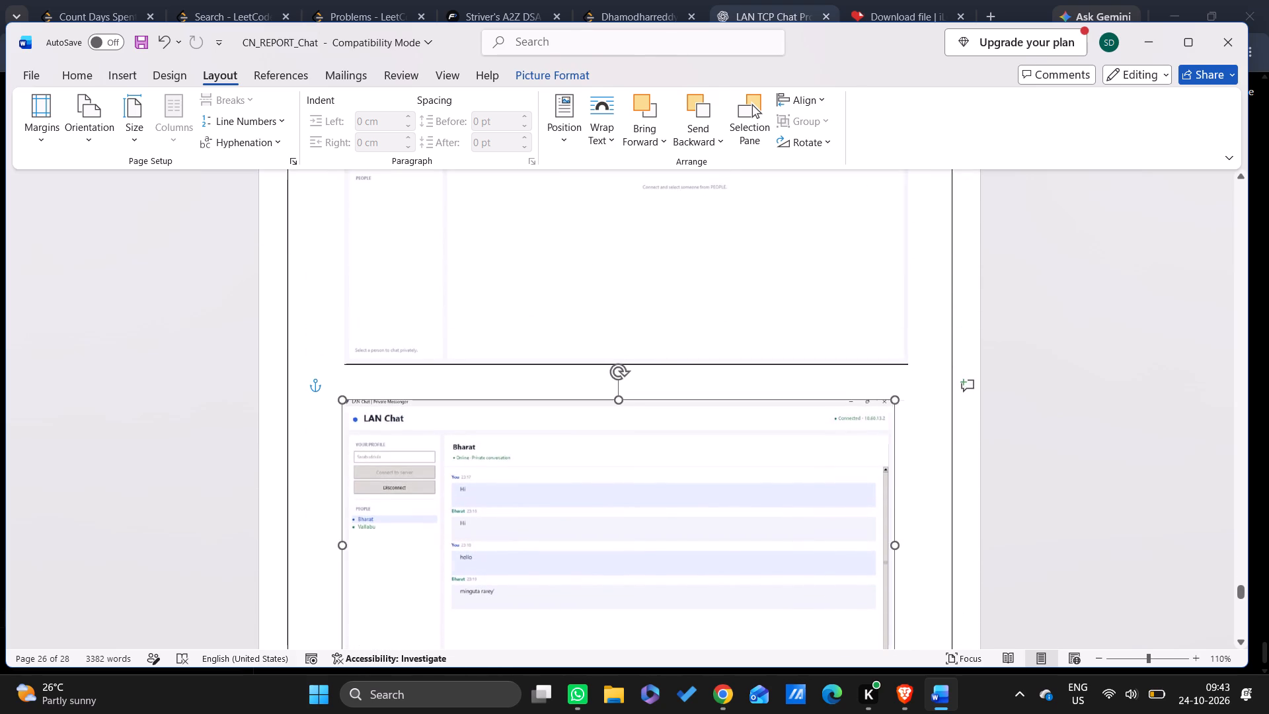
pyautogui.scroll(-1, 767, 448)
pyautogui.click(1058, 401)
pyautogui.scroll(1, 1058, 401)
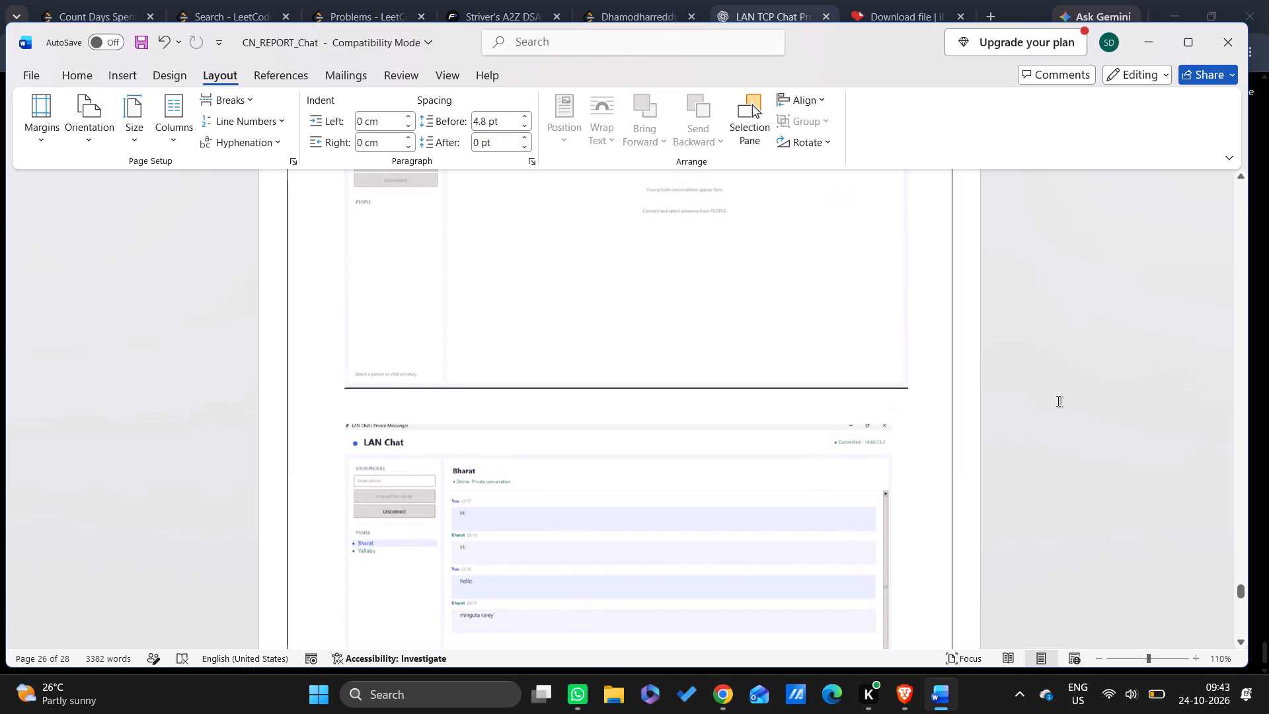
pyautogui.scroll(1, 1058, 401)
pyautogui.click(747, 409)
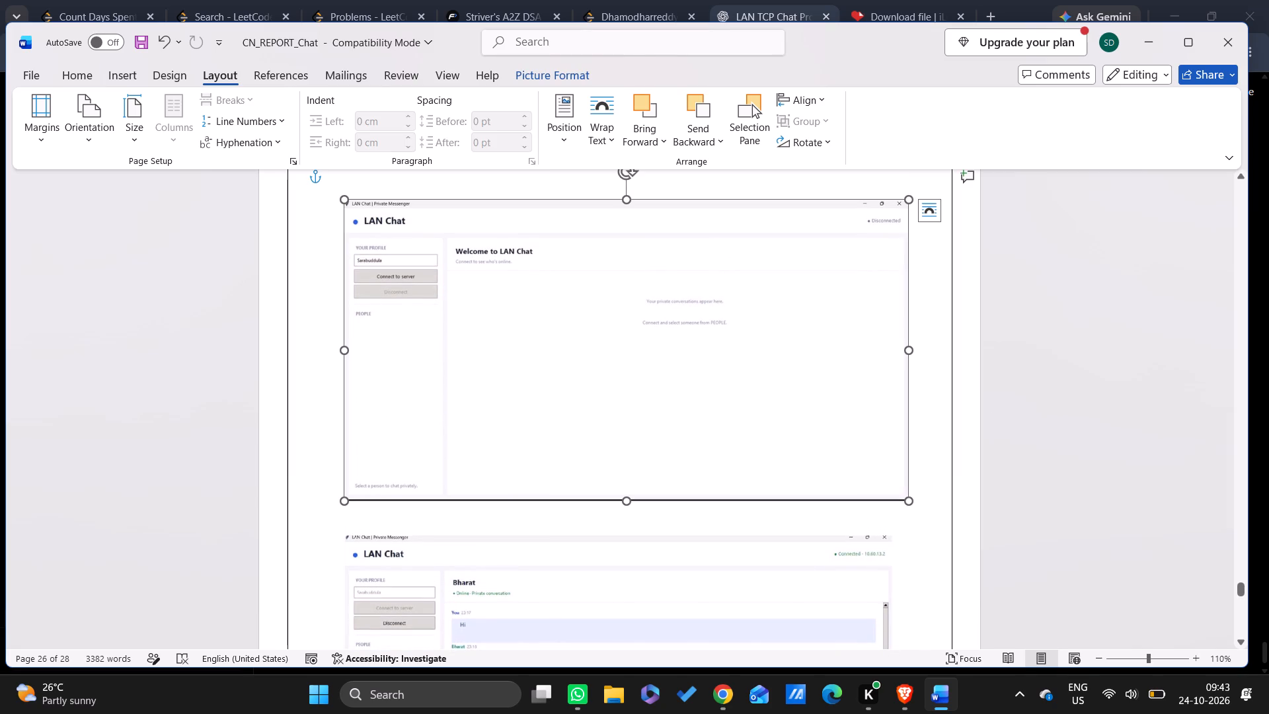
pyautogui.moveTo(909, 350); pyautogui.dragTo(894, 352)
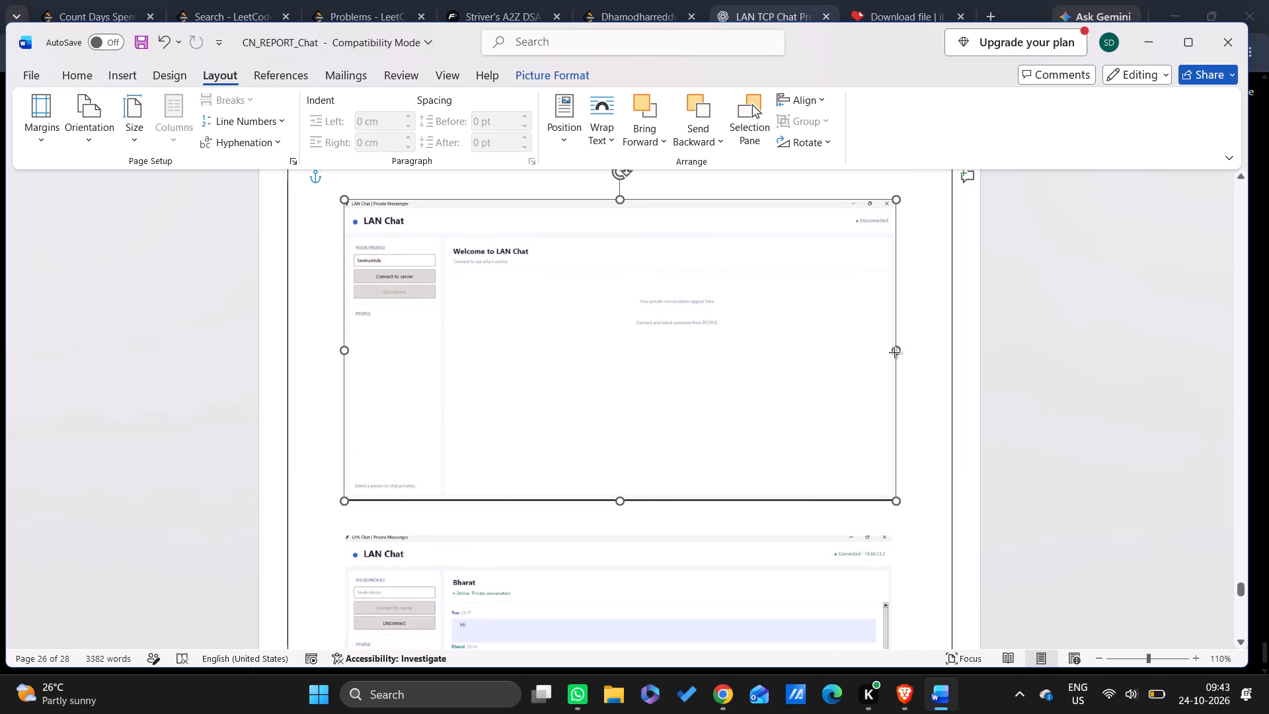
pyautogui.moveTo(894, 352); pyautogui.dragTo(894, 352)
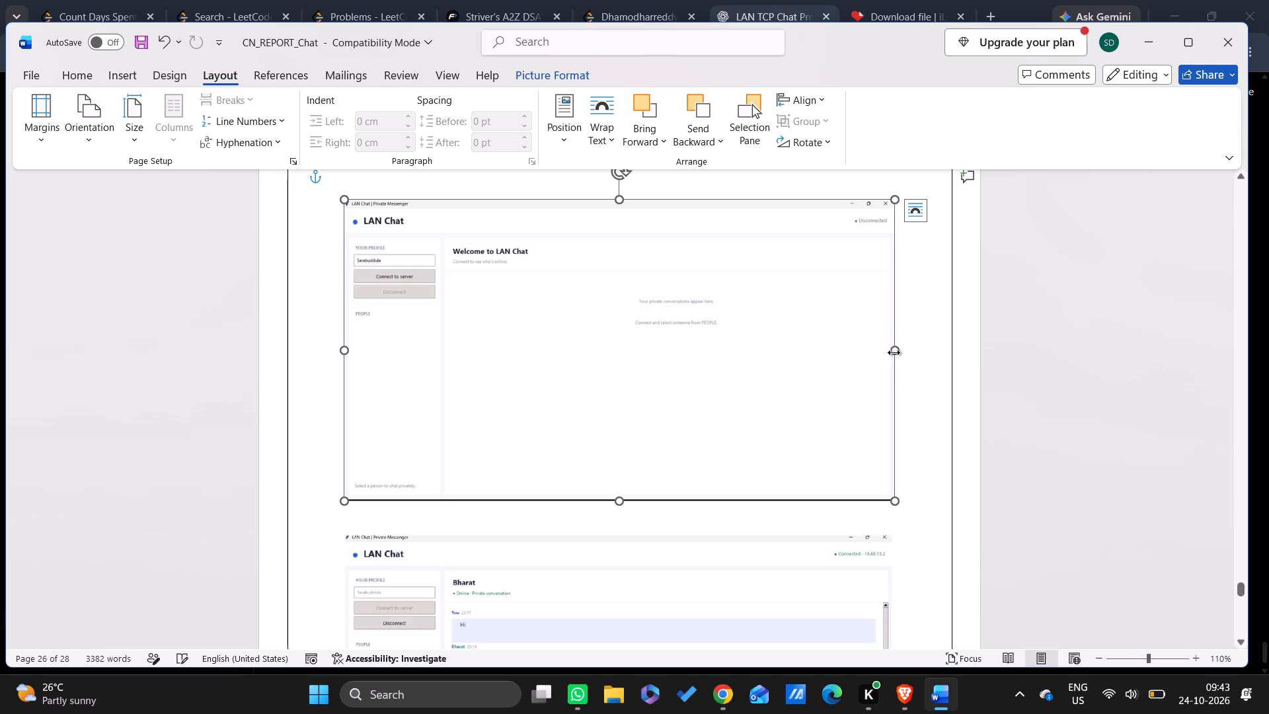
pyautogui.click(1065, 377)
# Capture a screen snip of the Output page showing its heading and both LAN Chat images, with the document at 70% zoom.
pyautogui.scroll(1, 798, 393)
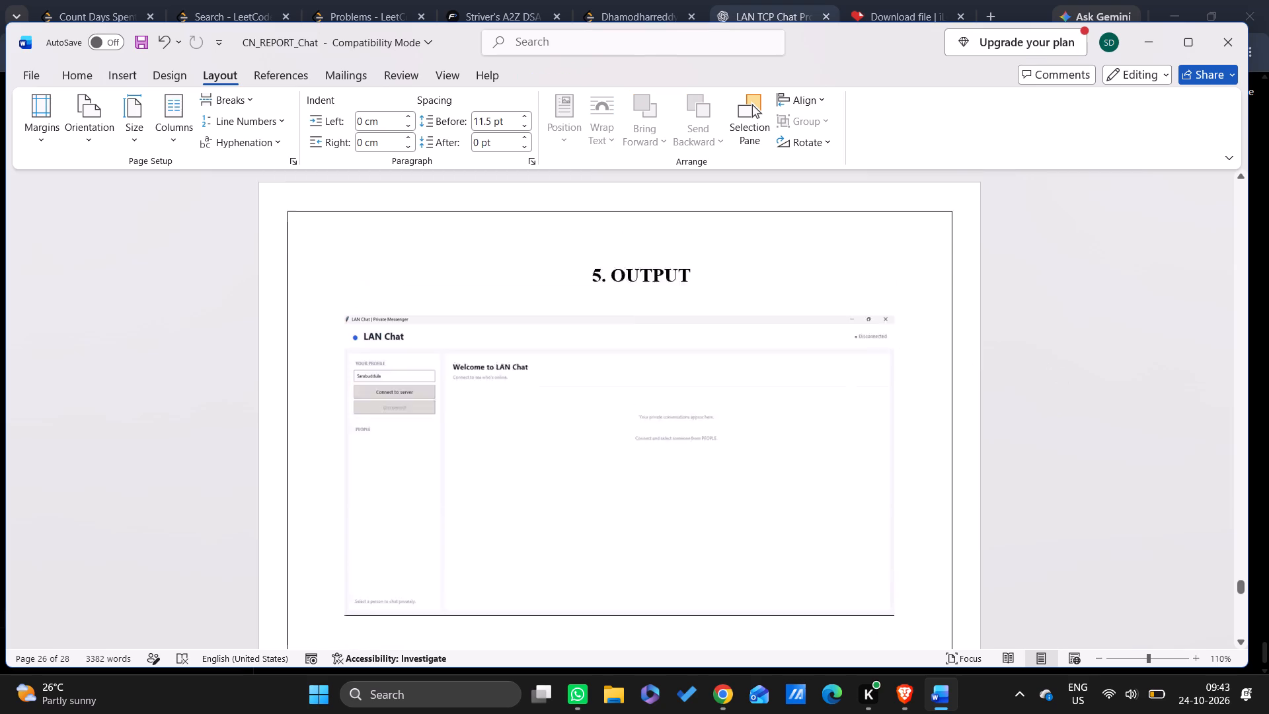
pyautogui.scroll(1, 798, 393)
pyautogui.scroll(-3, 798, 393)
pyautogui.scroll(1, 798, 393)
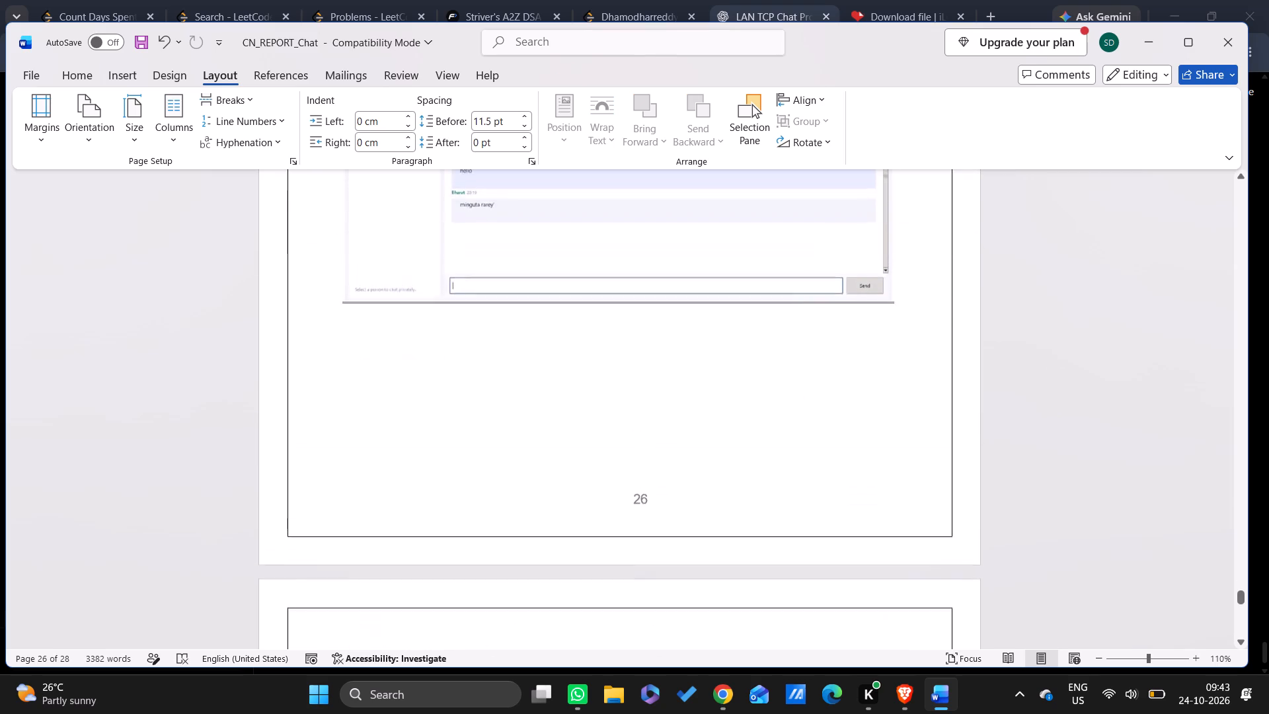
pyautogui.scroll(1, 798, 393)
pyautogui.keyDown('ctrl'); pyautogui.scroll(-4, 798, 393); pyautogui.keyUp('ctrl')
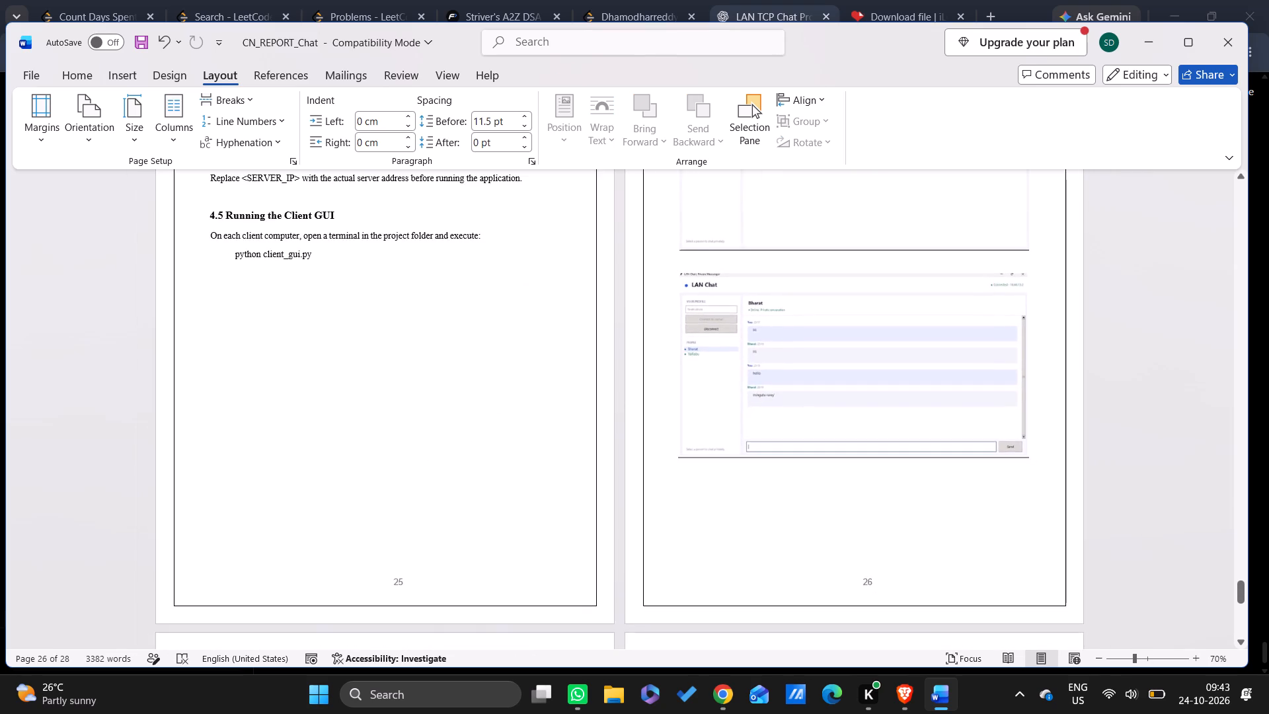
pyautogui.scroll(3, 857, 371)
pyautogui.scroll(-1, 857, 371)
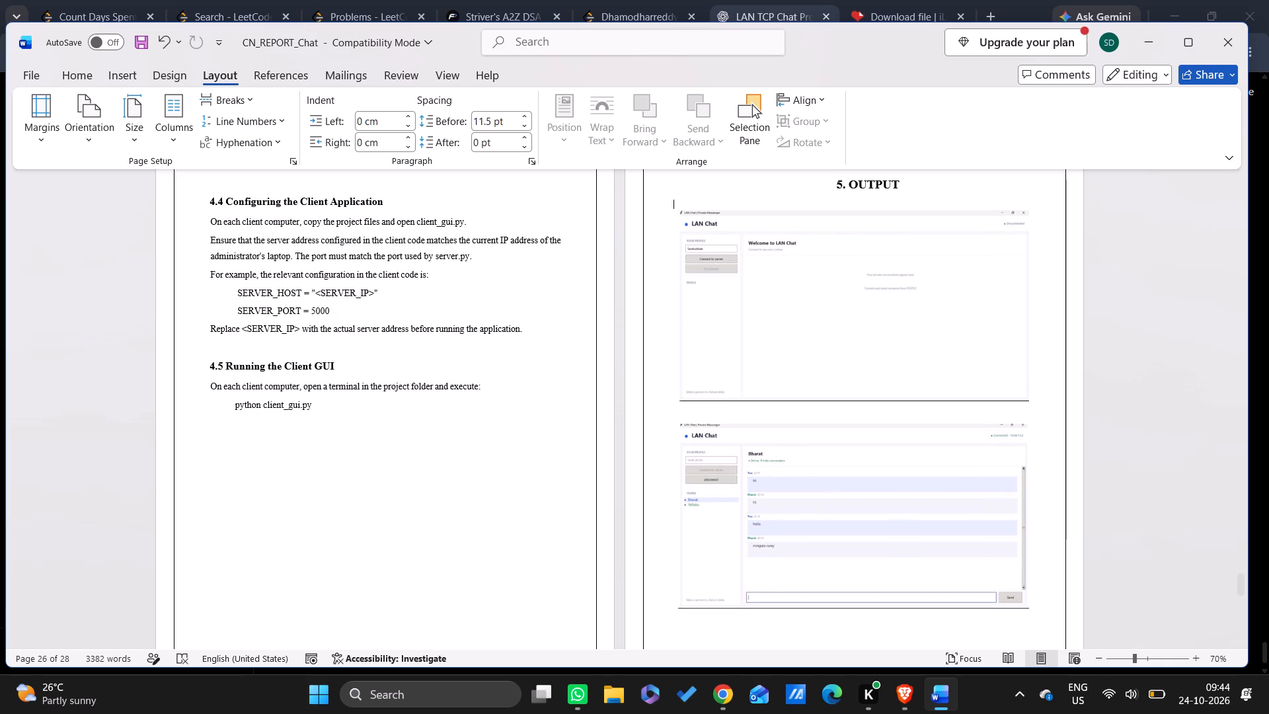
pyautogui.press('Print')
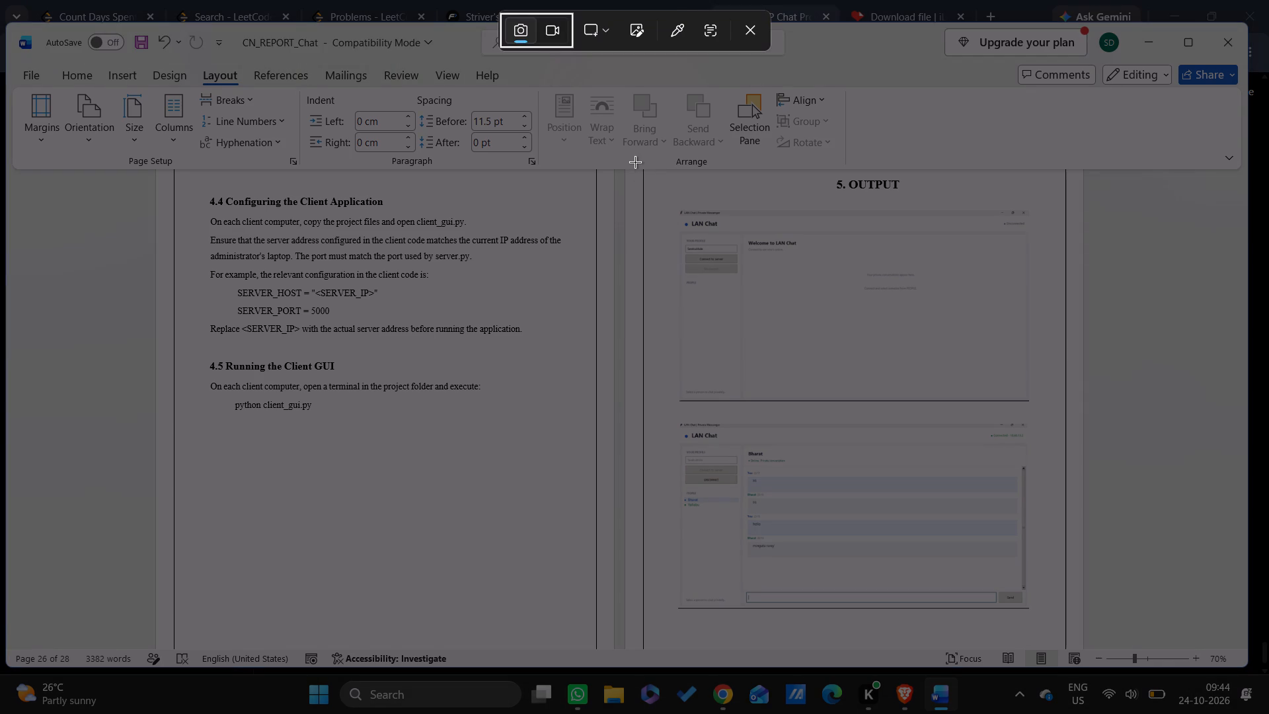
pyautogui.moveTo(635, 161); pyautogui.dragTo(1102, 651)
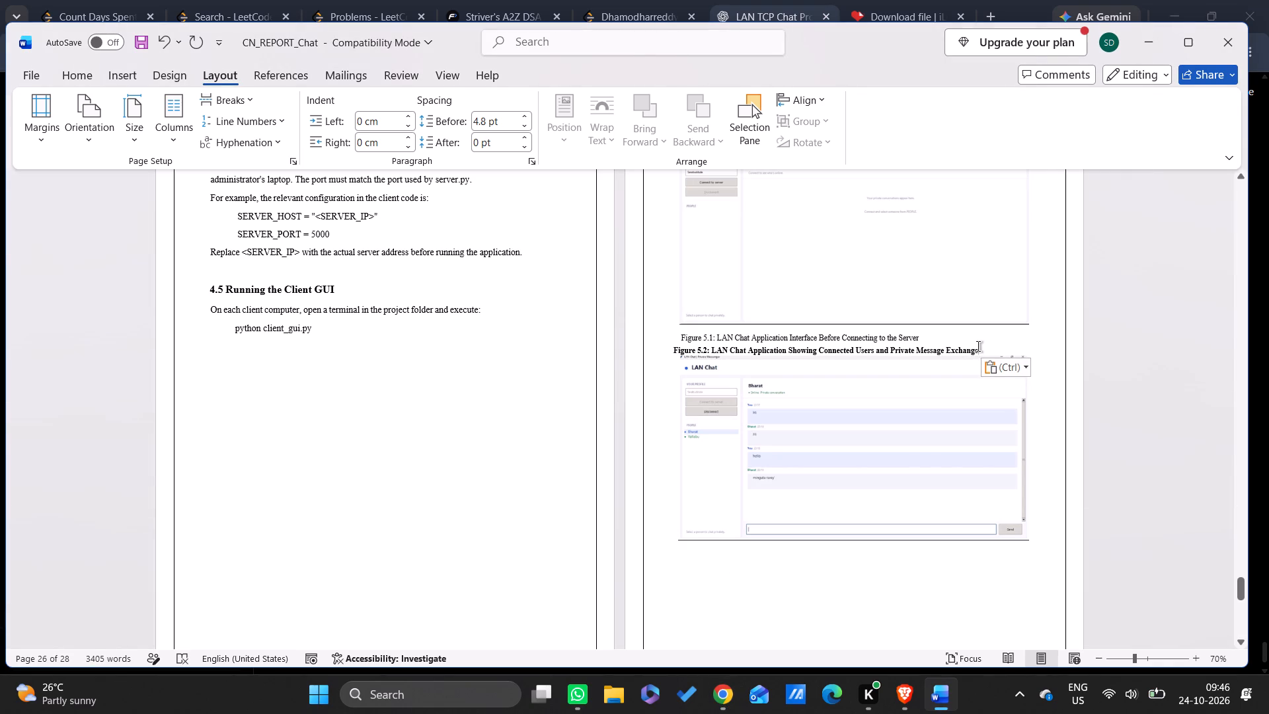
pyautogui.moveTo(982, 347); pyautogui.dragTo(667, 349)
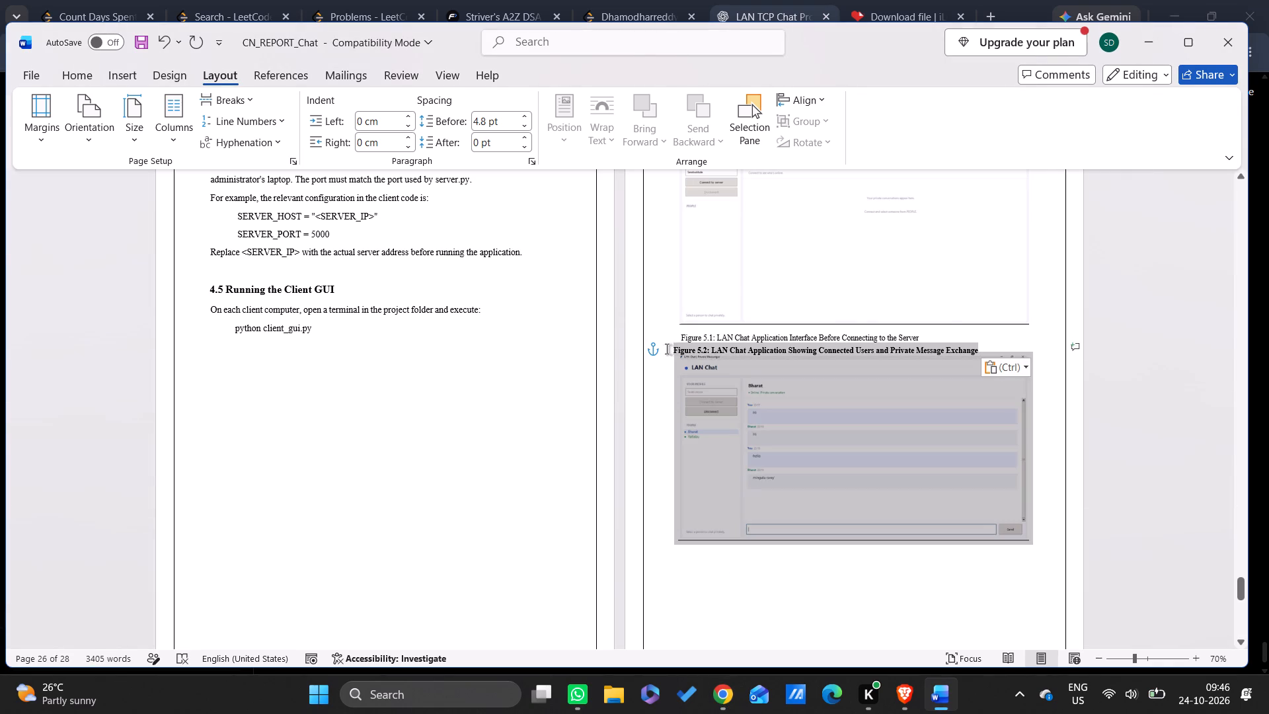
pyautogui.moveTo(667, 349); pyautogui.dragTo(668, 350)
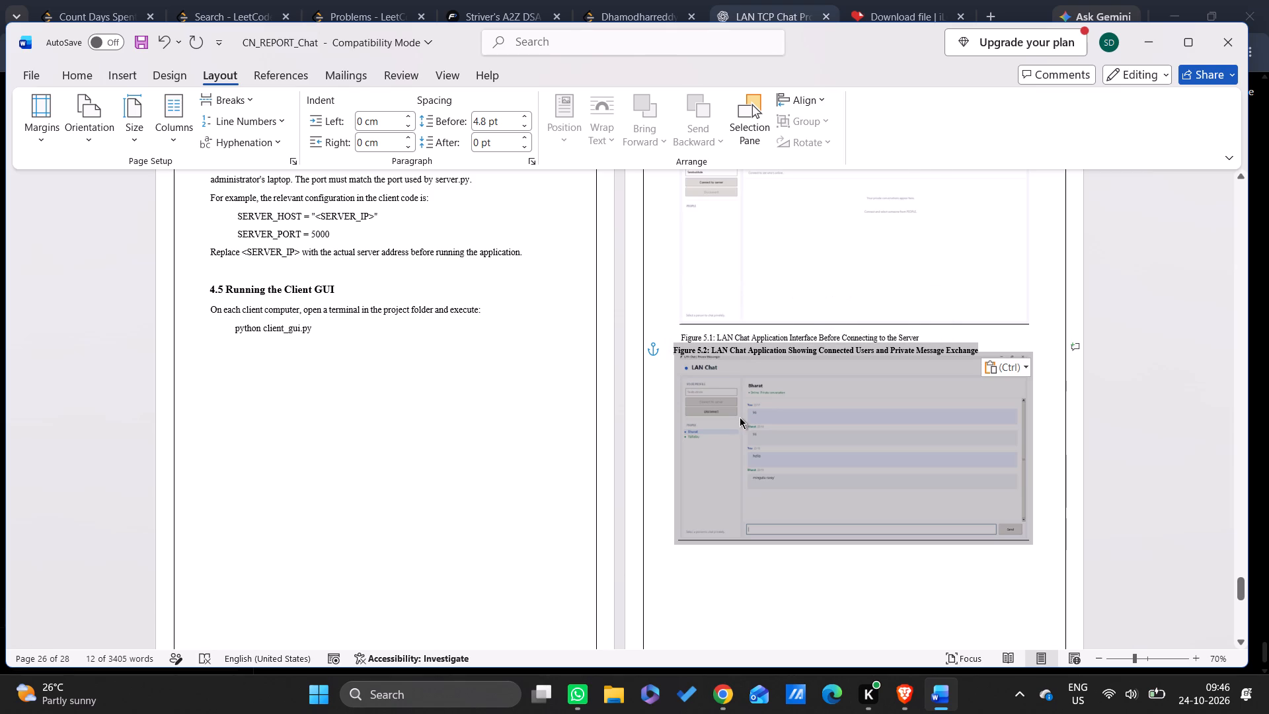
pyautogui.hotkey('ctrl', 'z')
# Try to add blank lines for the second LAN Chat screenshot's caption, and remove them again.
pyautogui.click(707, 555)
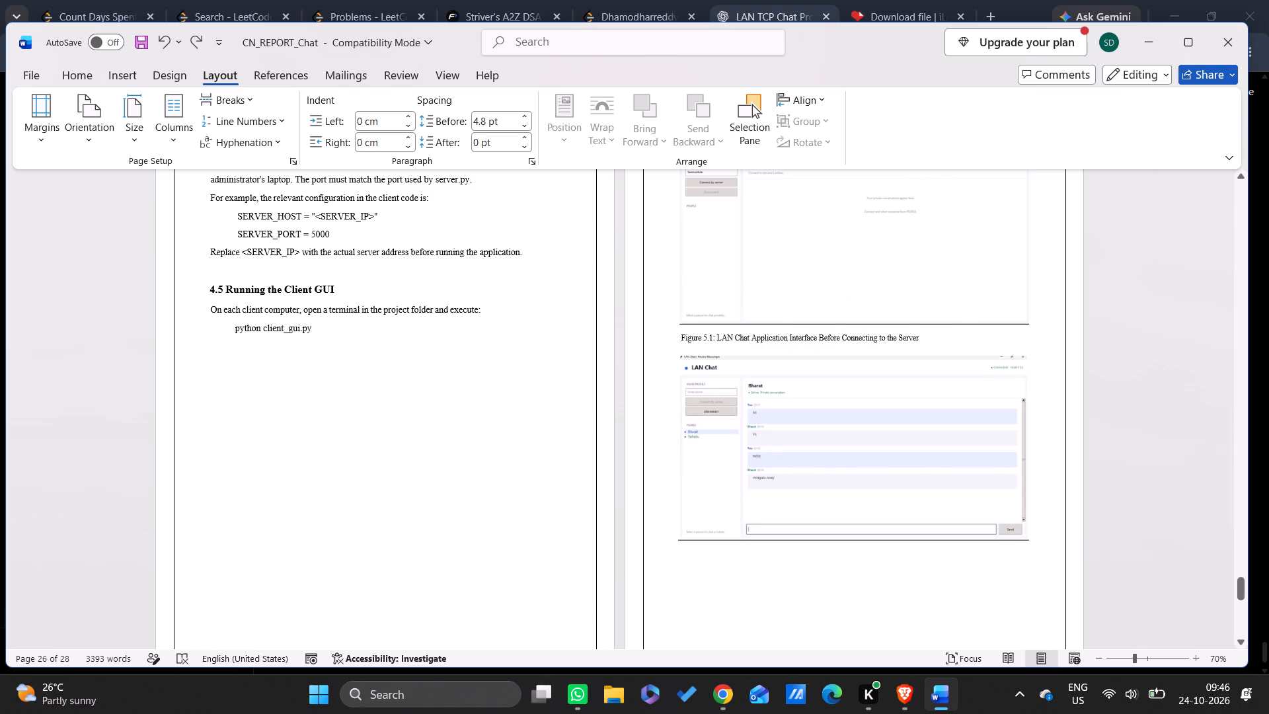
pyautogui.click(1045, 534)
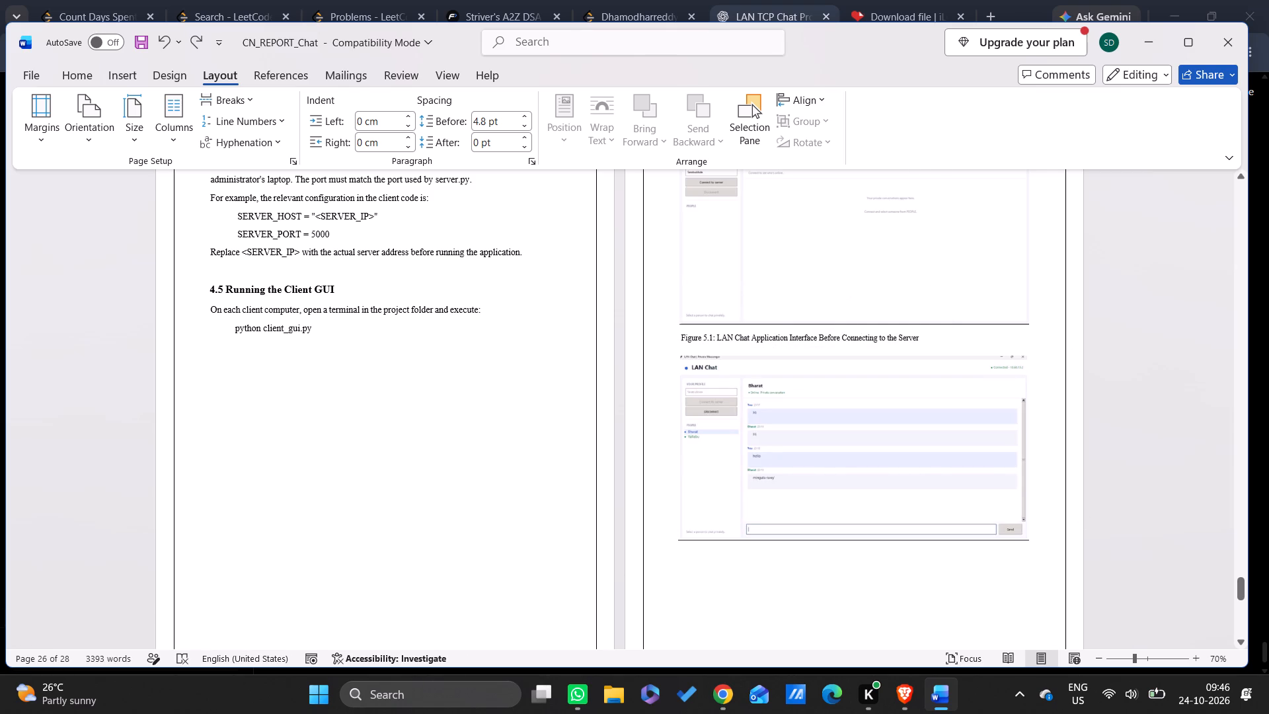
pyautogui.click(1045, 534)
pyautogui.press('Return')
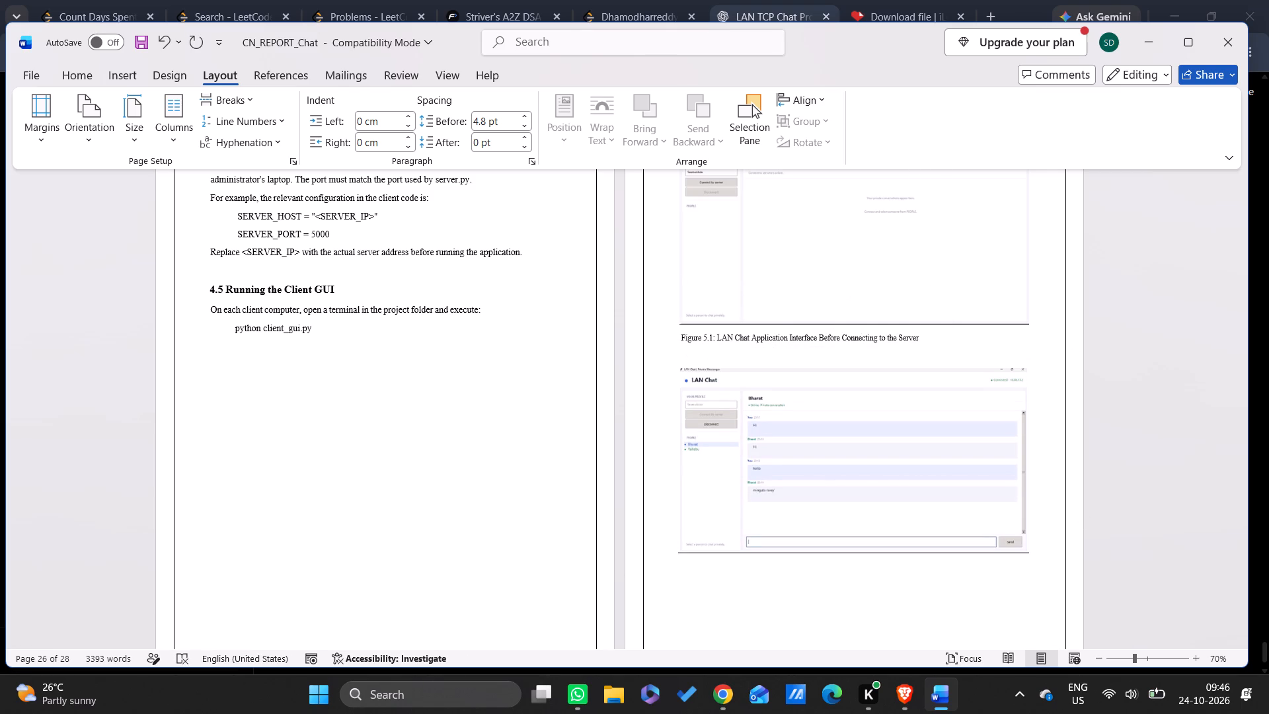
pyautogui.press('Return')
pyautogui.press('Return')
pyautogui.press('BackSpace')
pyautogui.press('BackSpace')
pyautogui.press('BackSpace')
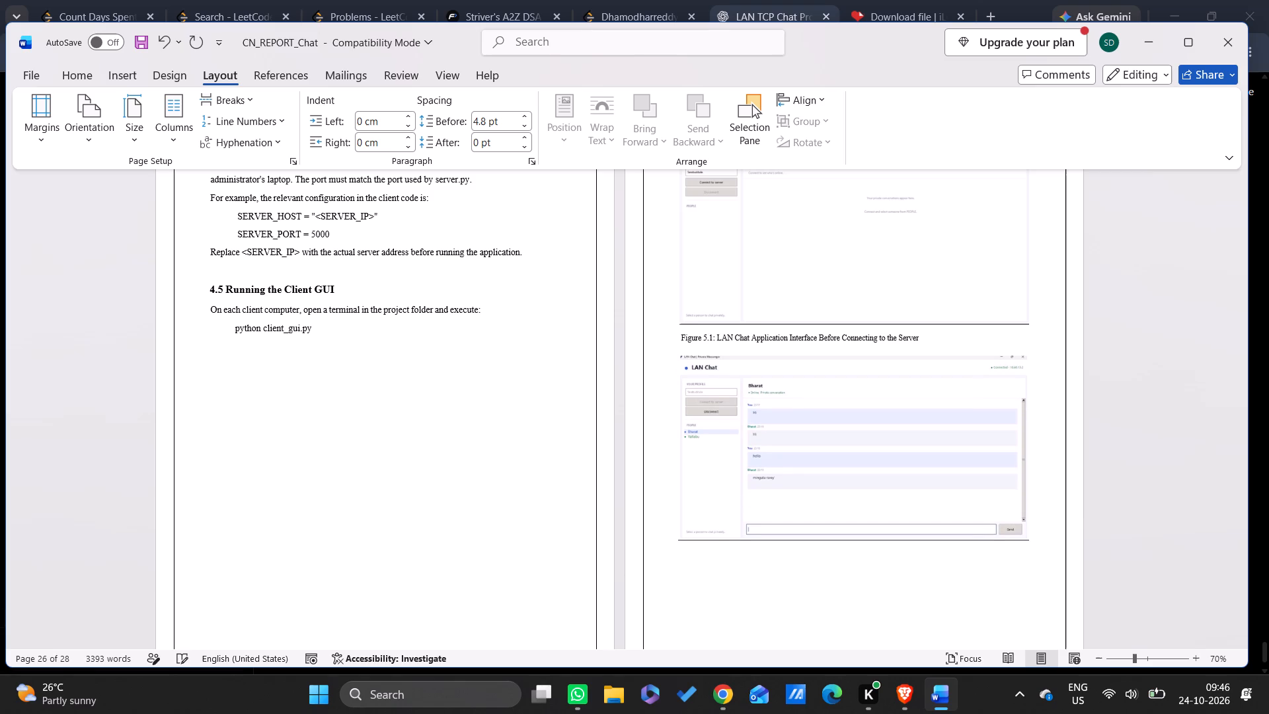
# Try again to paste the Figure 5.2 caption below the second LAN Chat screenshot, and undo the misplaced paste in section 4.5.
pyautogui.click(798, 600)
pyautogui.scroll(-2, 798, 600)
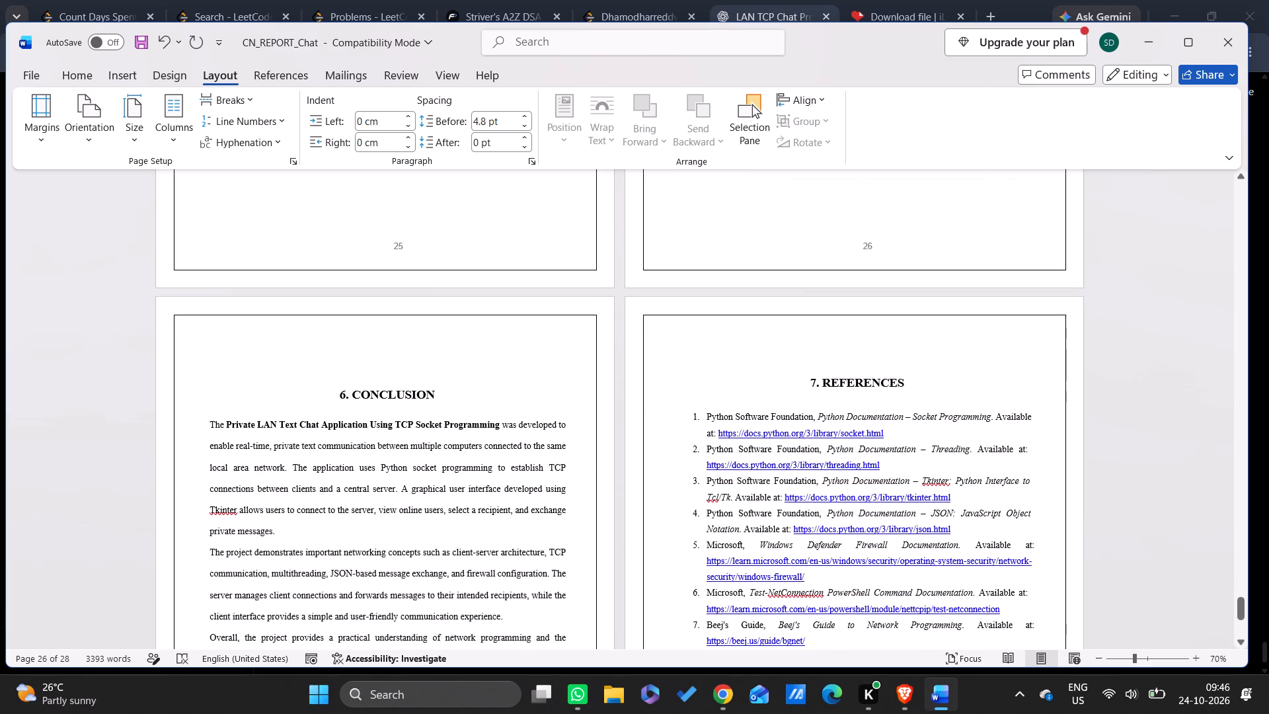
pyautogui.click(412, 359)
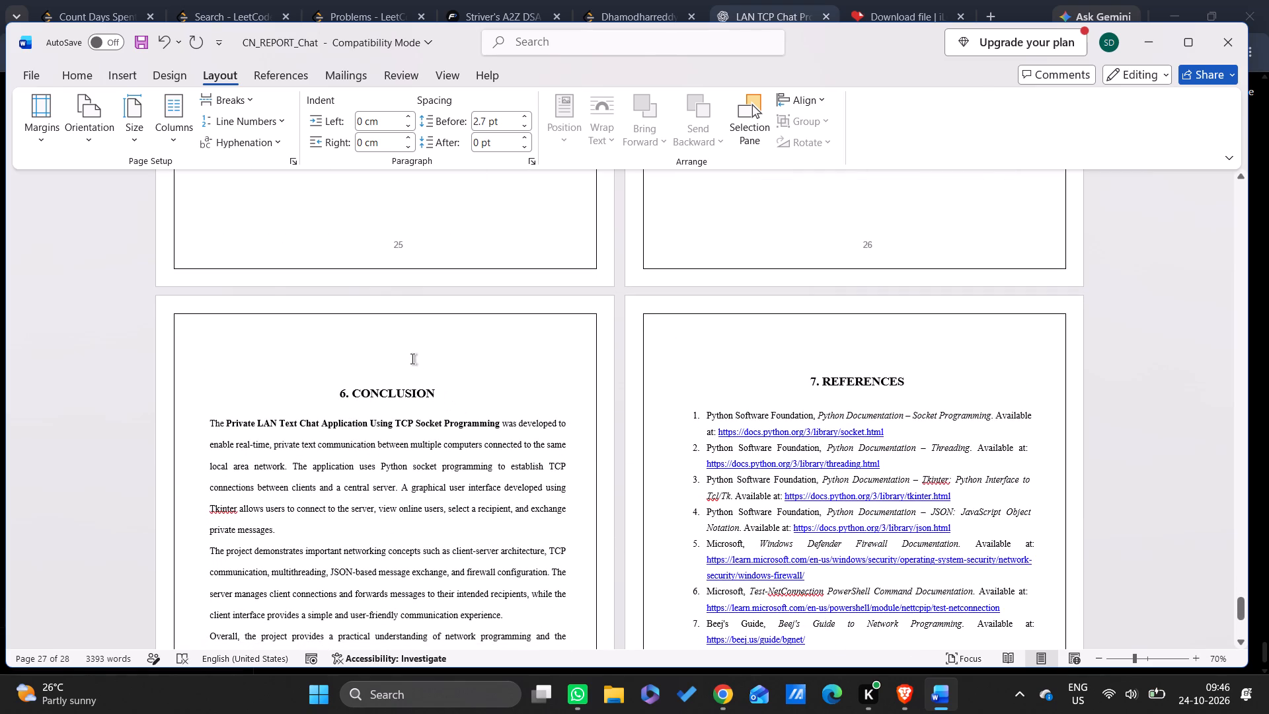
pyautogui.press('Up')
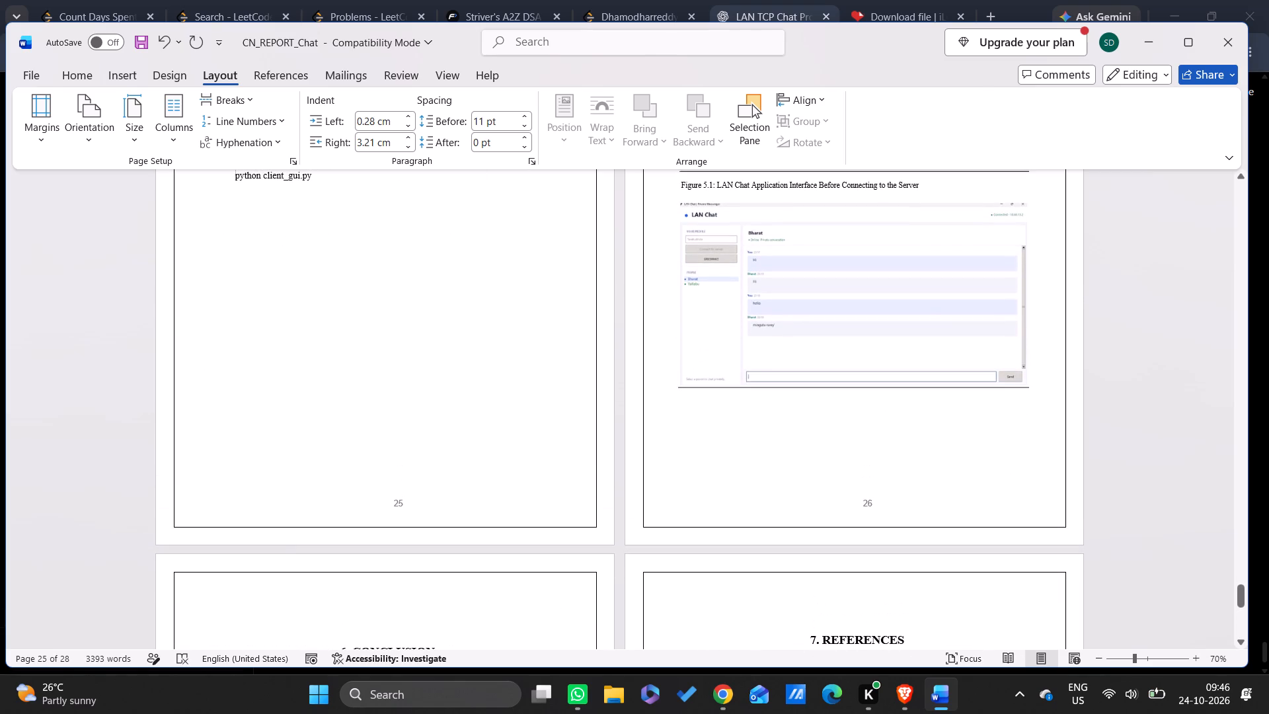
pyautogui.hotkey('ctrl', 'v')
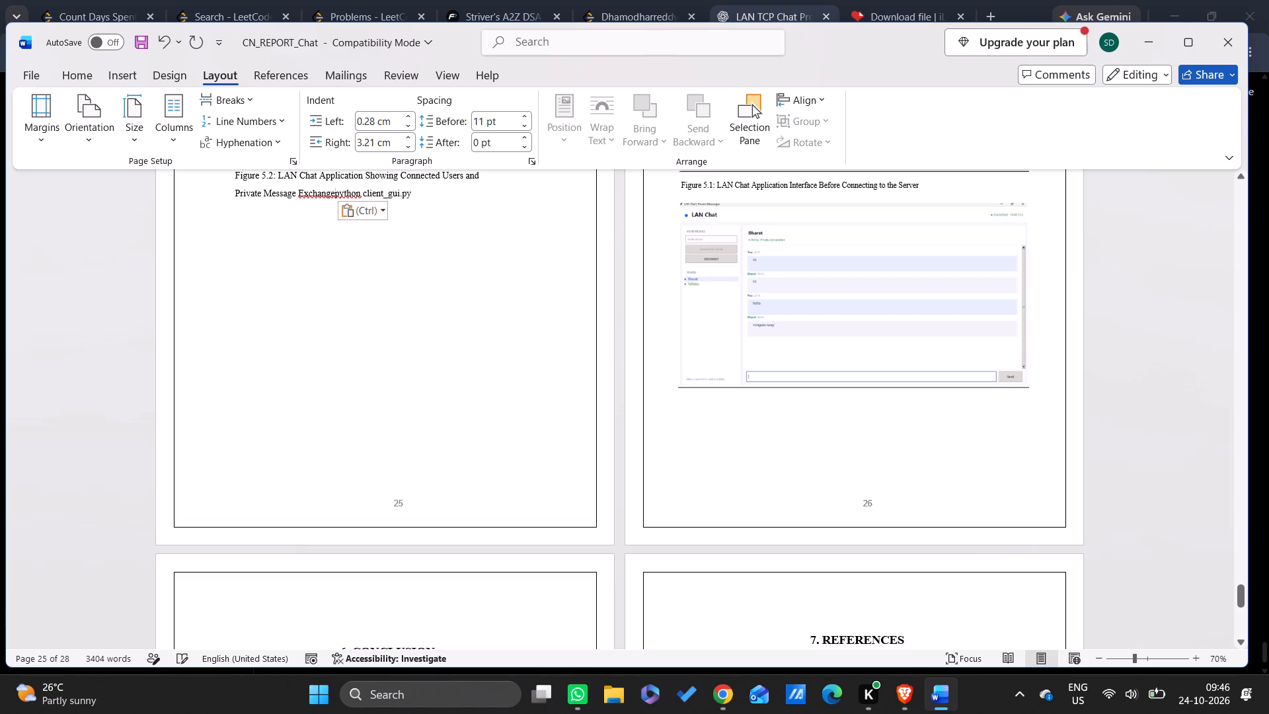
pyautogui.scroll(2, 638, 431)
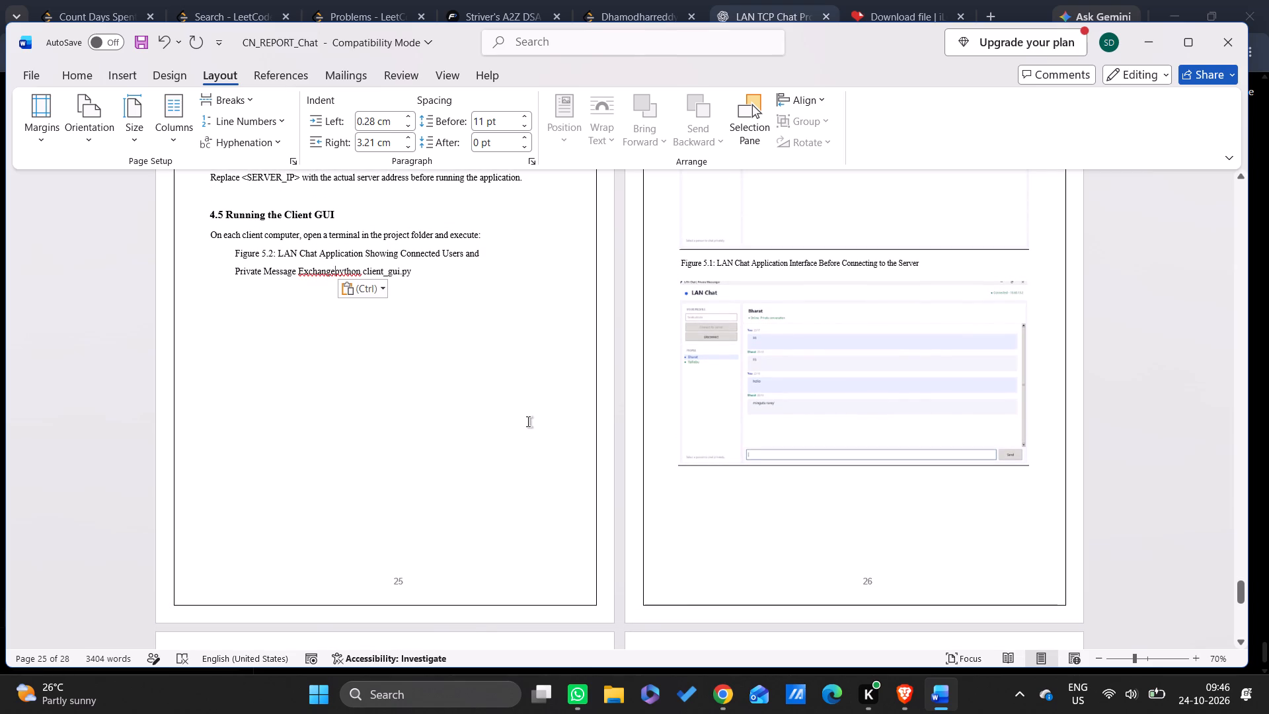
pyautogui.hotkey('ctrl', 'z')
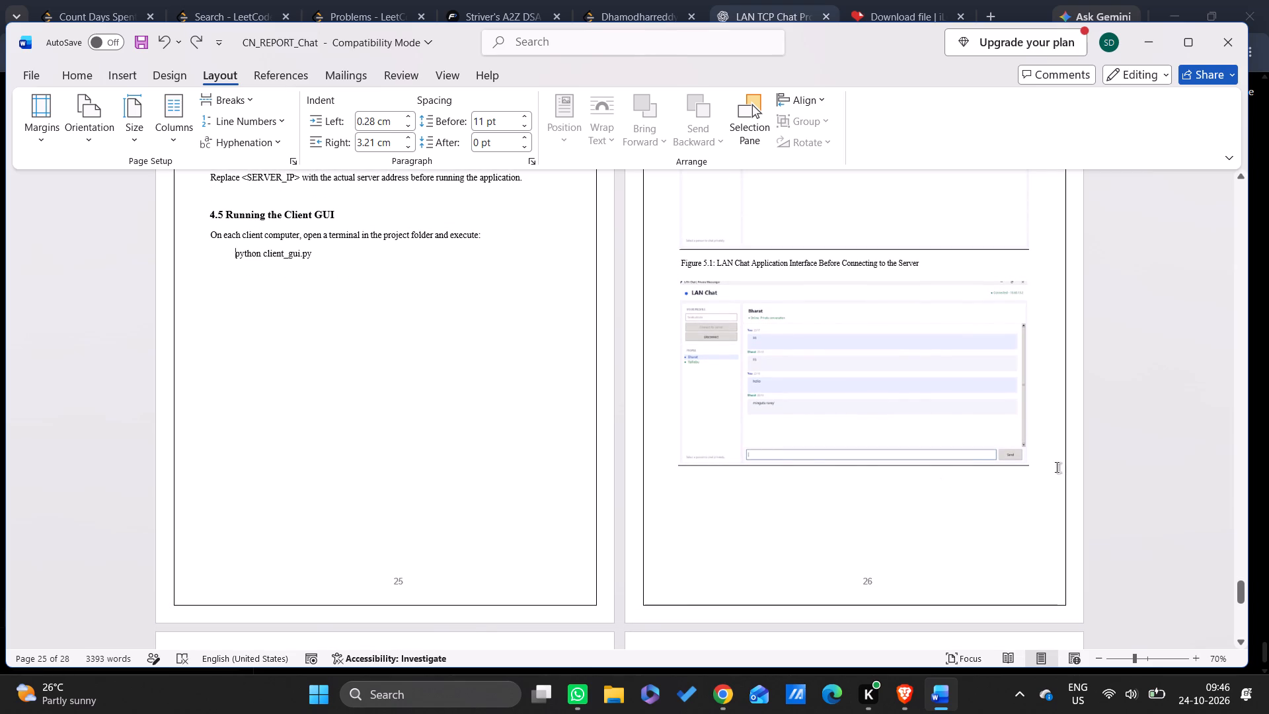
# Paste the Figure 5.2 caption after the Figure 5.1 caption on page 26 and split it onto its own line.
pyautogui.click(1044, 464)
pyautogui.keyDown('ctrl'); pyautogui.scroll(4, 1044, 464); pyautogui.keyUp('ctrl')
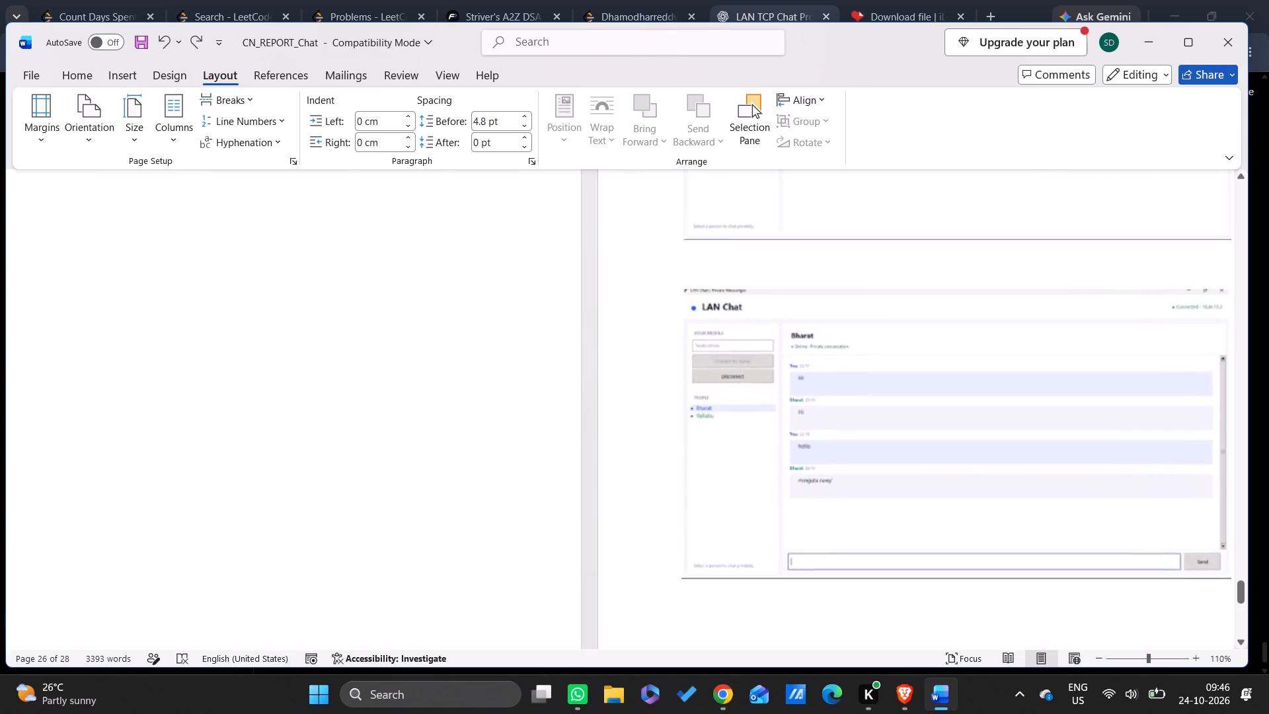
pyautogui.scroll(-4, 1044, 464)
pyautogui.scroll(3, 895, 379)
pyautogui.click(535, 548)
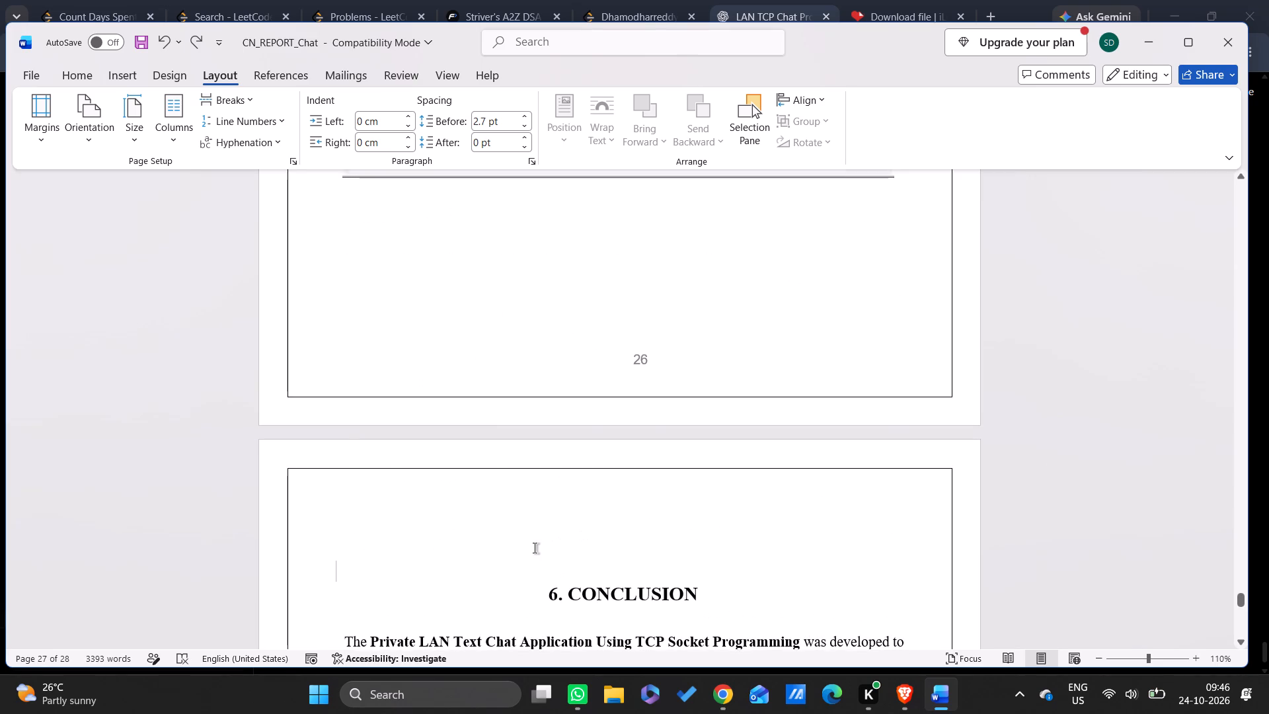
pyautogui.press('BackSpace')
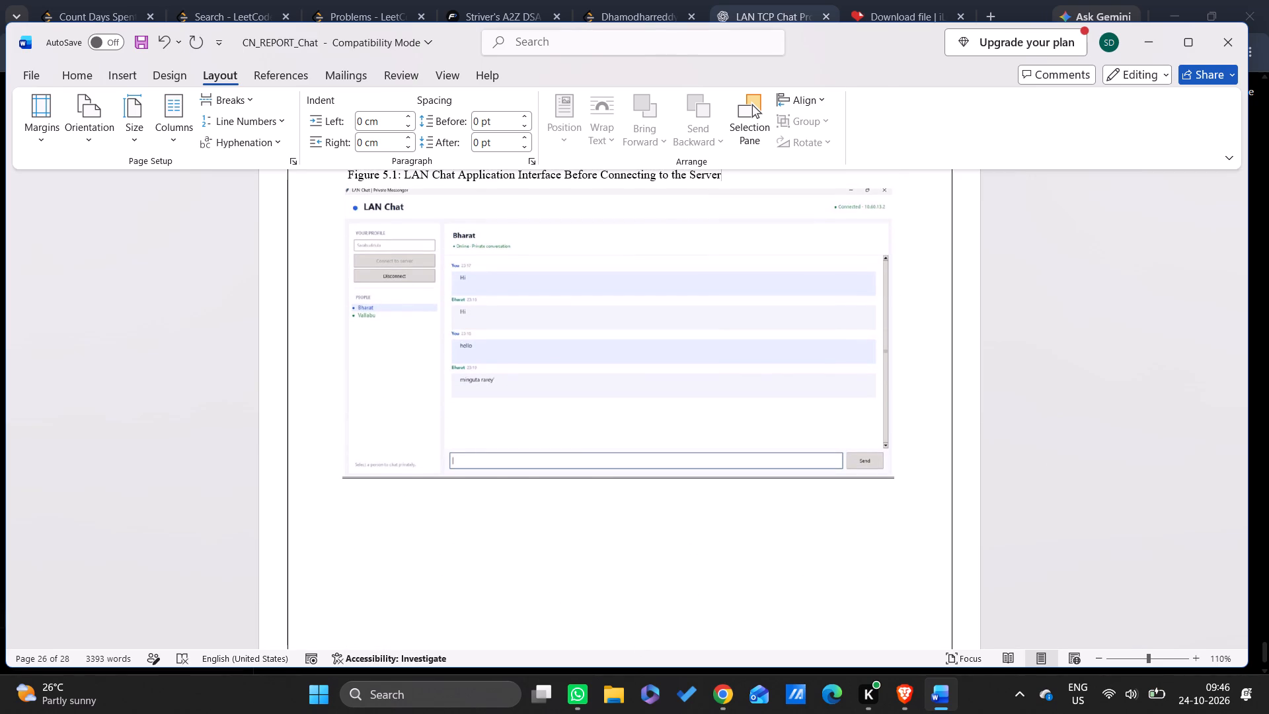
pyautogui.hotkey('ctrl', 'v')
pyautogui.scroll(1, 672, 547)
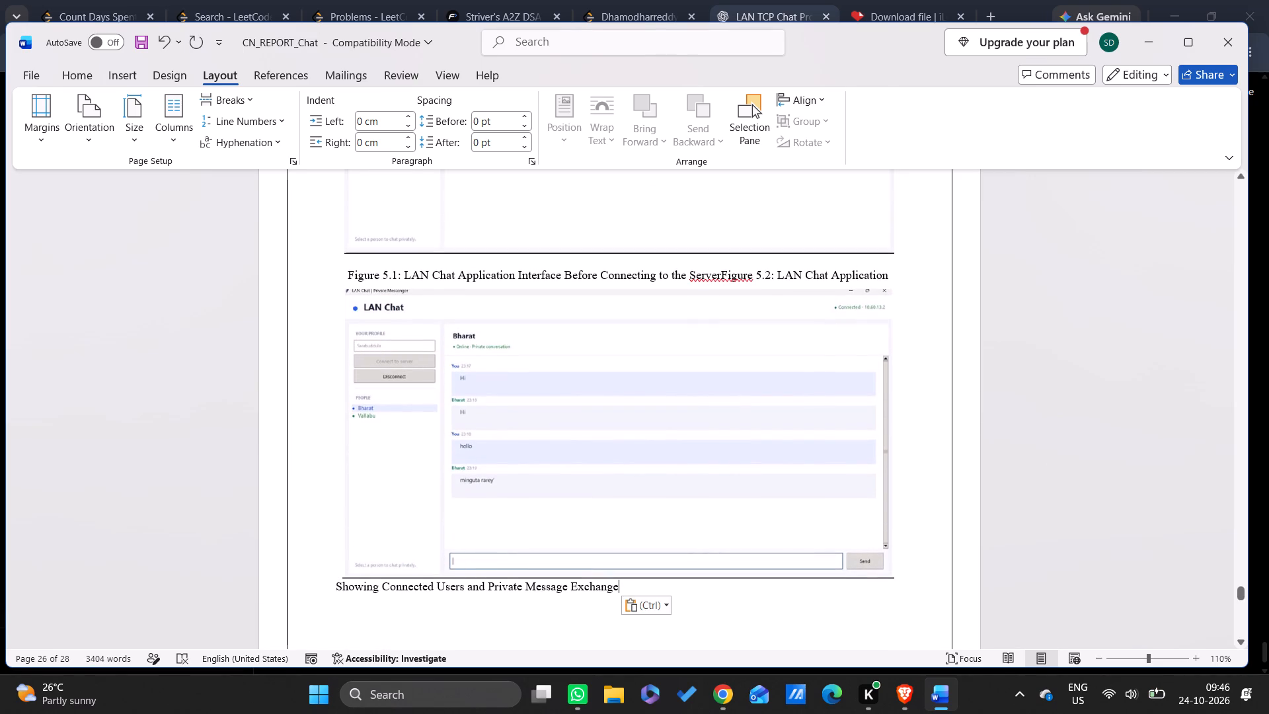
pyautogui.click(721, 270)
pyautogui.press('Return')
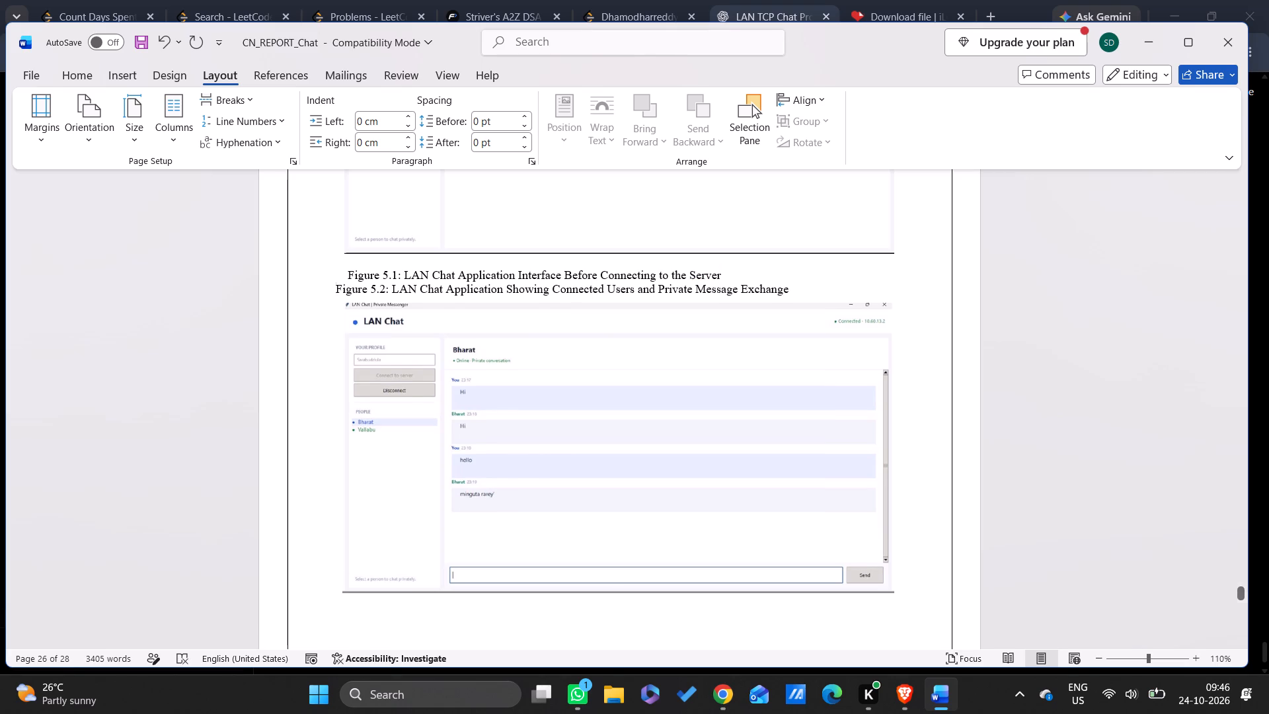
# Insert ten blank lines between the Figure 5.1 and Figure 5.2 captions.
pyautogui.press('Return')
pyautogui.press('Return')
pyautogui.press('Return')
pyautogui.press('Return')
pyautogui.press('Return')
pyautogui.press('Return')
pyautogui.press('Return')
pyautogui.press('Return')
pyautogui.press('Return')
pyautogui.press('Return')
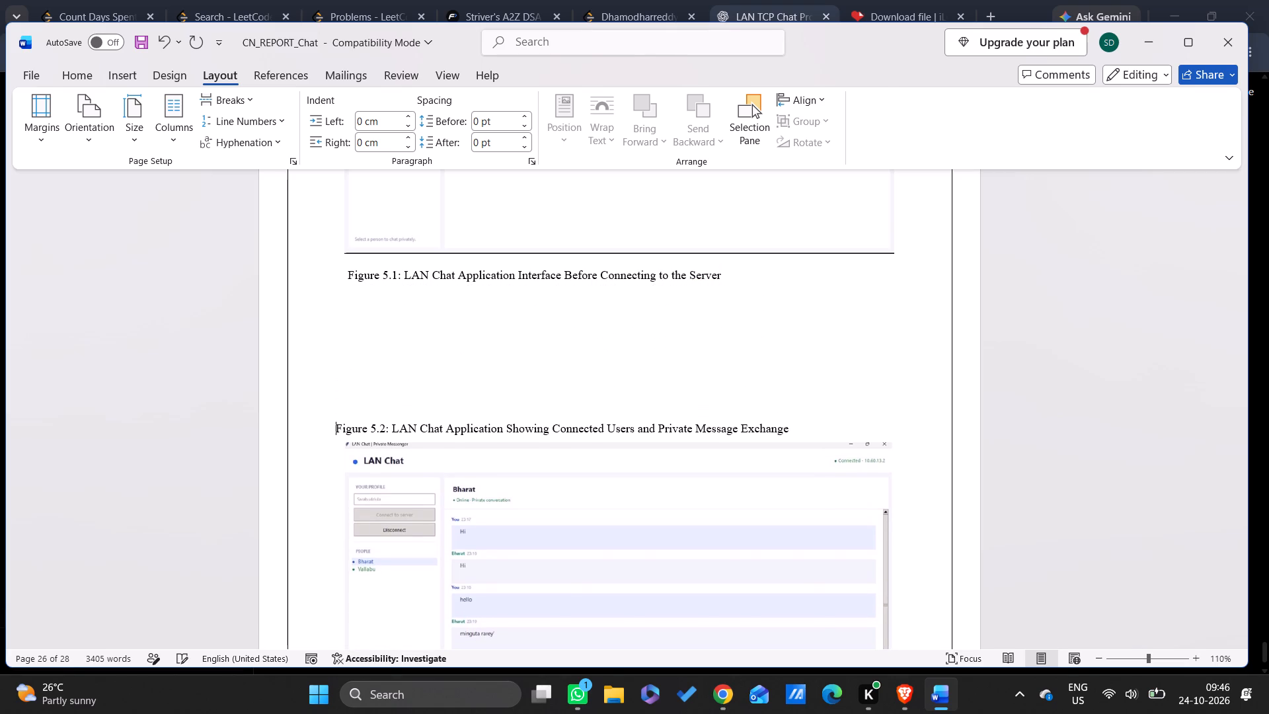
pyautogui.scroll(-1, 801, 367)
pyautogui.scroll(1, 737, 299)
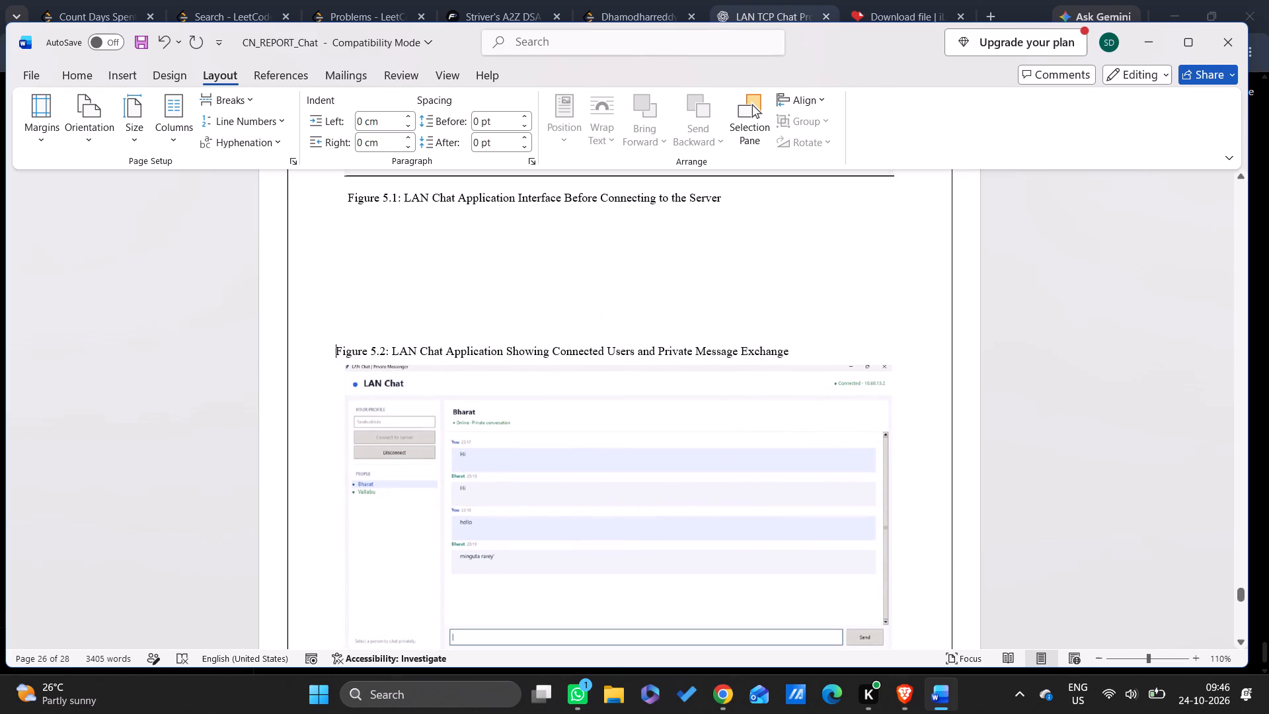
# Cut the second LAN Chat screenshot and paste it into the blank space above the Figure 5.2 caption.
pyautogui.click(658, 485)
pyautogui.hotkey('ctrl', 'x')
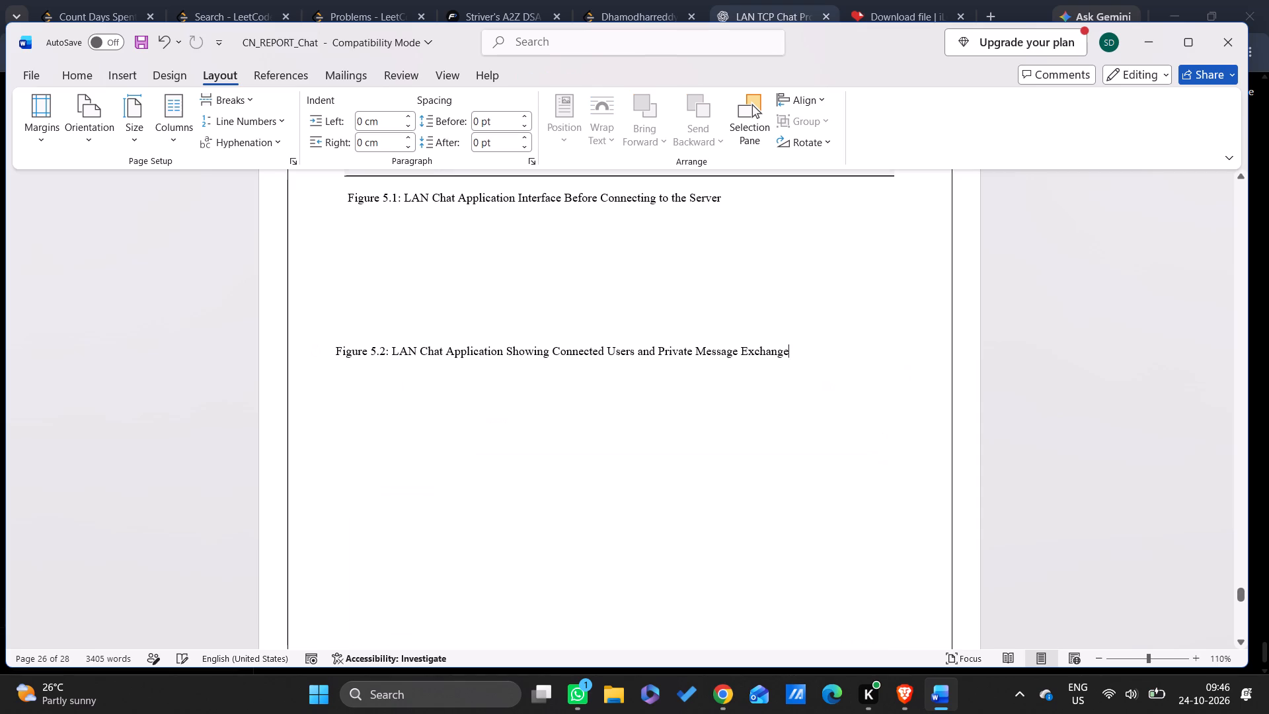
pyautogui.click(413, 299)
pyautogui.hotkey('ctrl', 'v')
pyautogui.scroll(1, 598, 344)
pyautogui.scroll(-1, 598, 344)
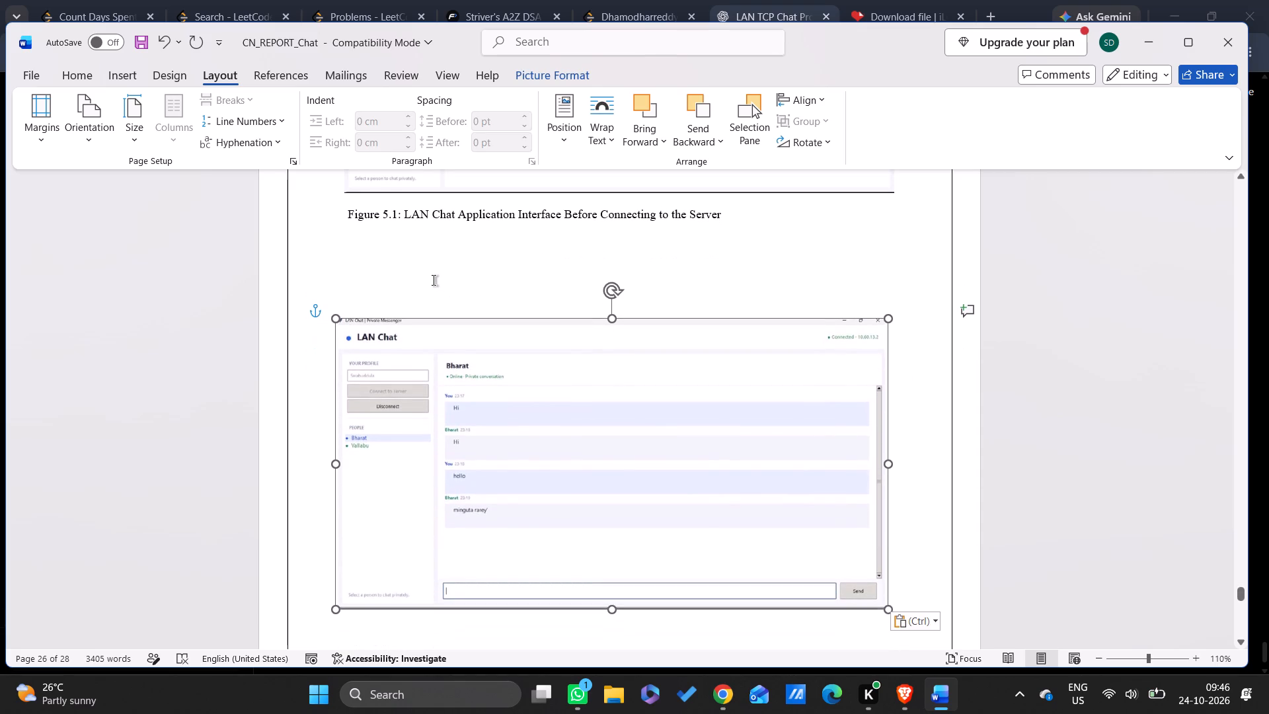
# Delete five surplus blank lines between the Figure 5.1 caption and the second LAN Chat screenshot.
pyautogui.click(434, 280)
pyautogui.press('BackSpace')
pyautogui.press('BackSpace')
pyautogui.press('BackSpace')
pyautogui.press('BackSpace')
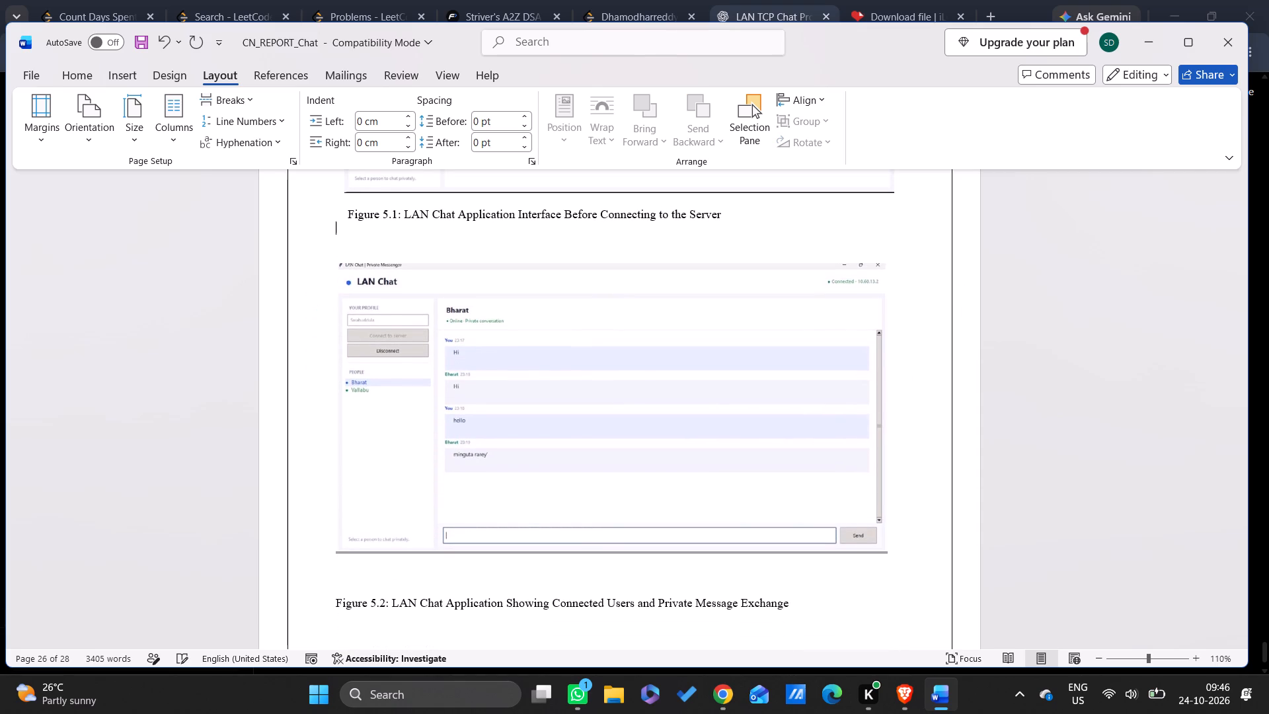
pyautogui.press('BackSpace')
pyautogui.rightClick(434, 280)
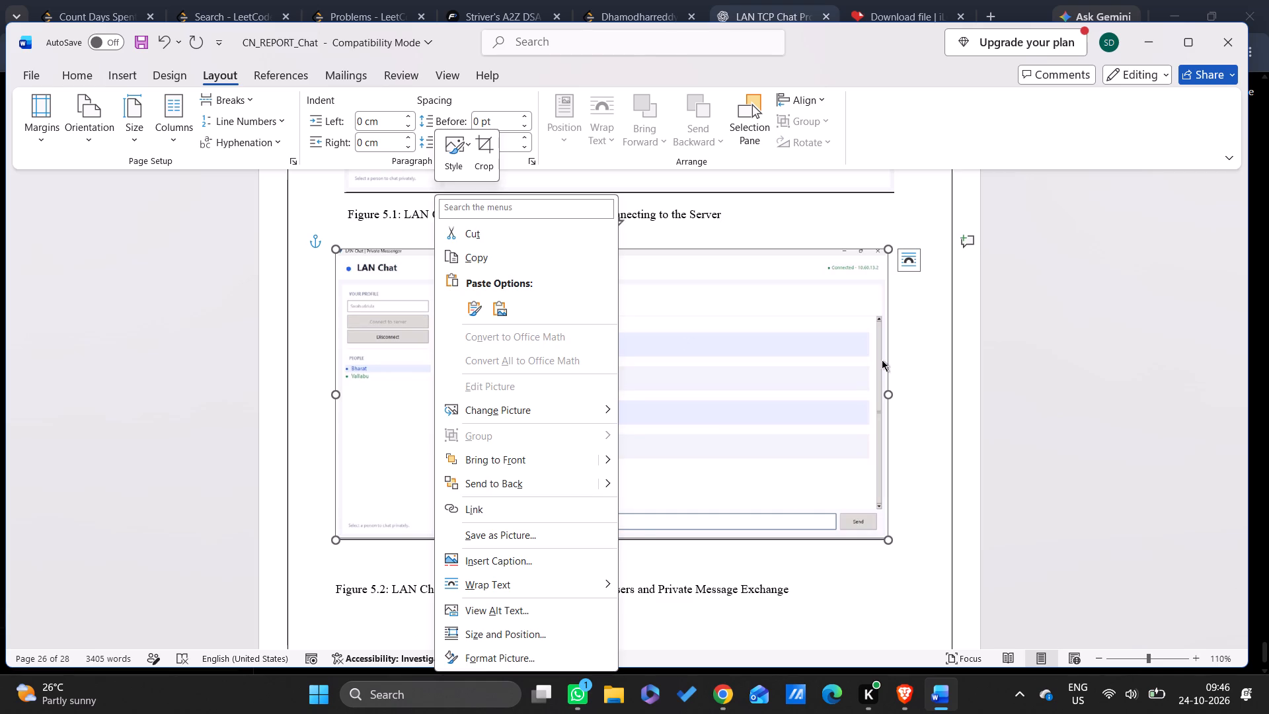
pyautogui.click(1110, 375)
# Delete two blank lines above the Figure 5.2 caption so it sits directly under the second screenshot.
pyautogui.scroll(1, 1110, 375)
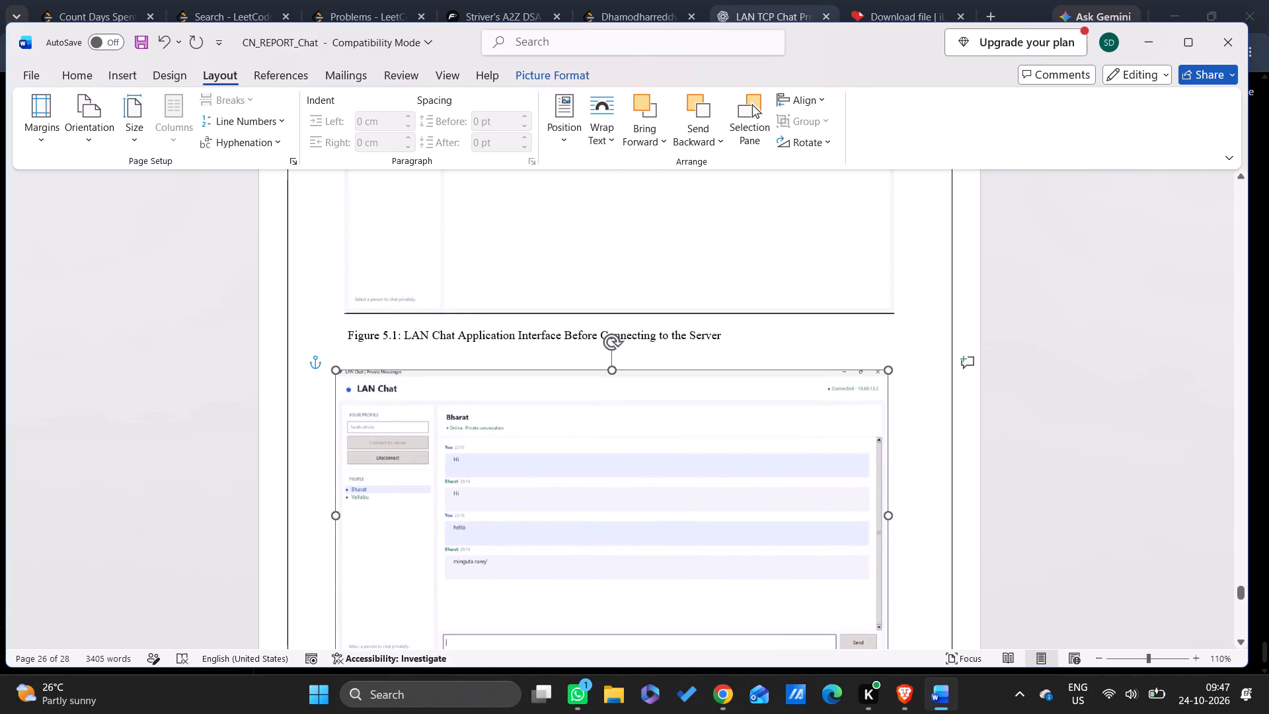
pyautogui.scroll(1, 618, 460)
pyautogui.scroll(1, 330, 447)
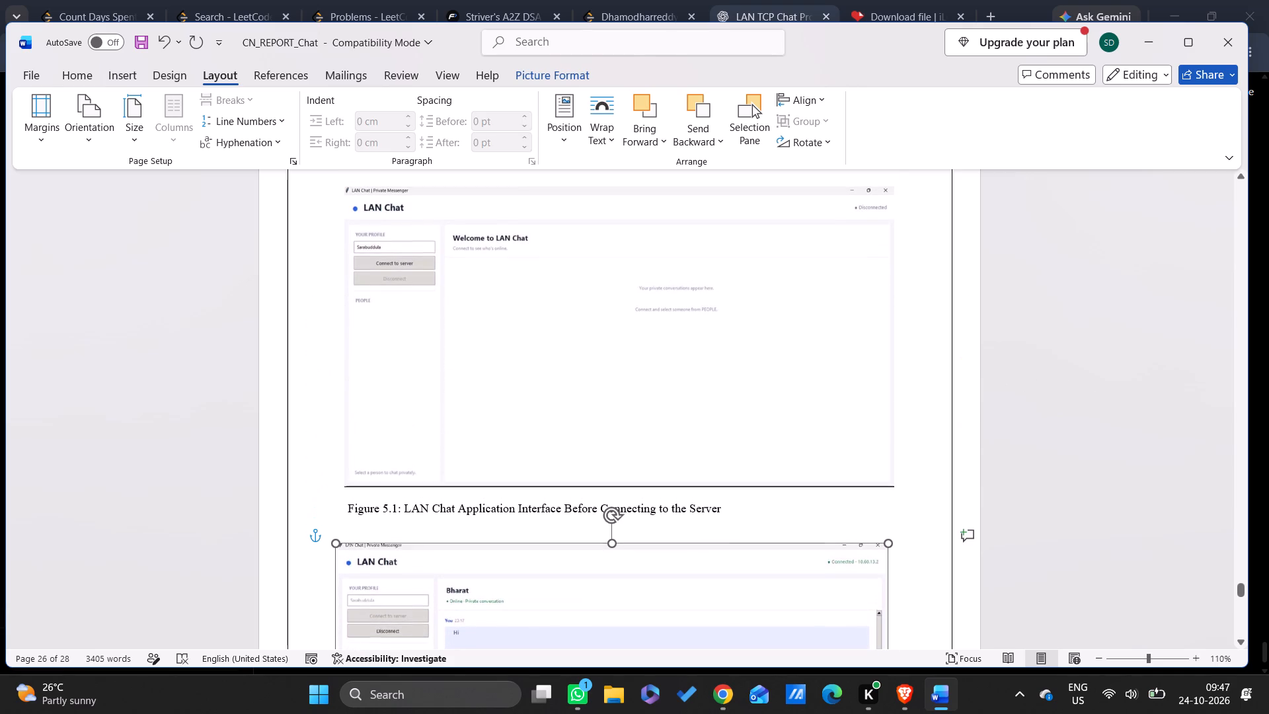
pyautogui.click(570, 350)
pyautogui.scroll(1, 570, 350)
pyautogui.scroll(-2, 570, 350)
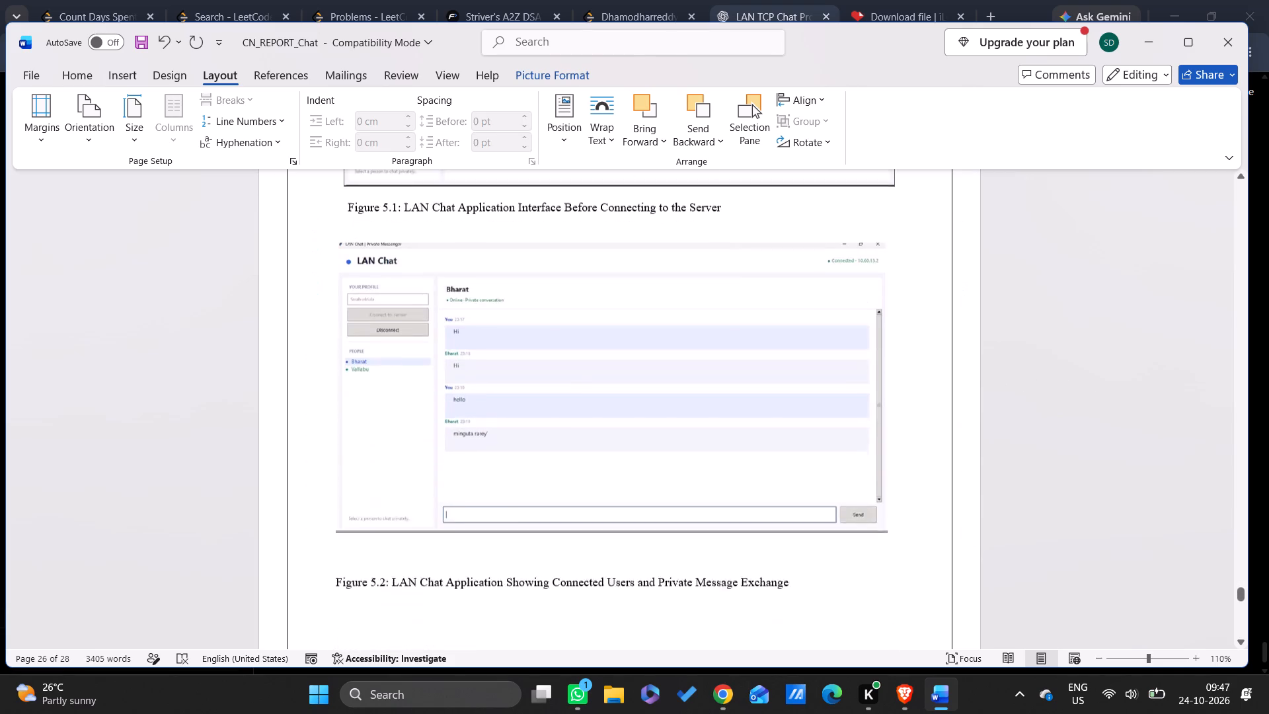
pyautogui.click(332, 555)
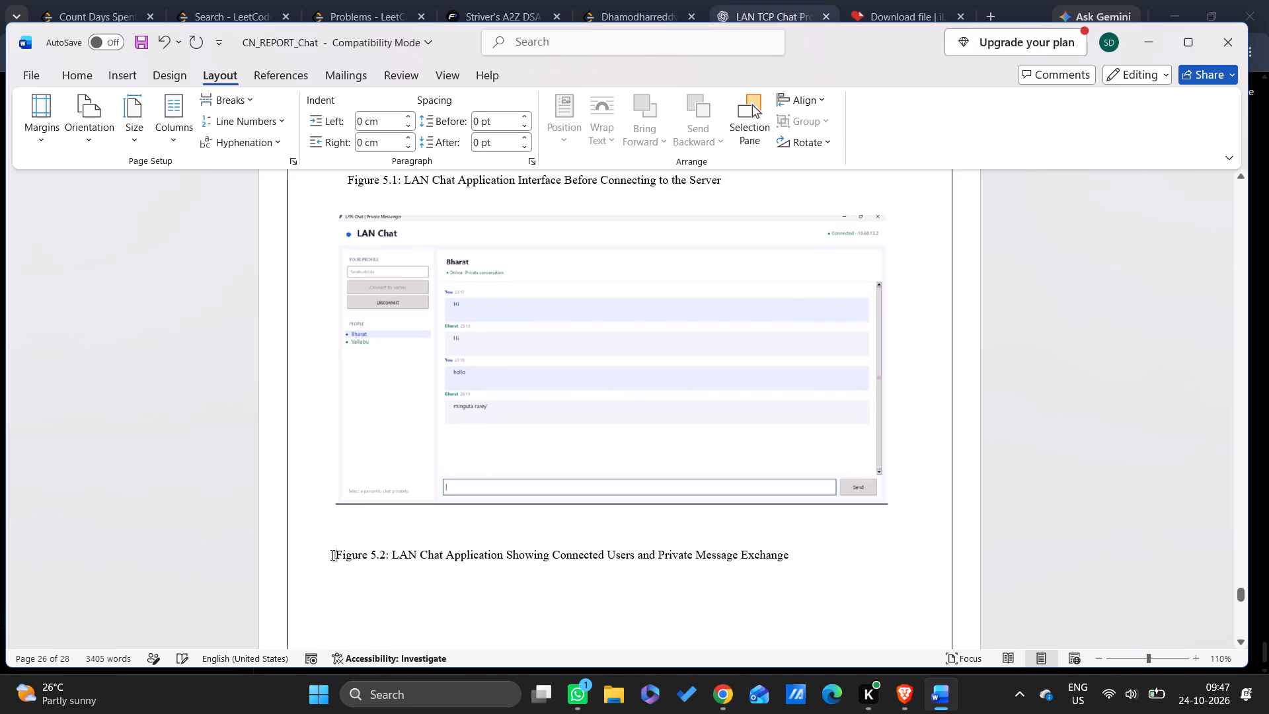
pyautogui.press('Up')
pyautogui.press('BackSpace')
pyautogui.press('BackSpace')
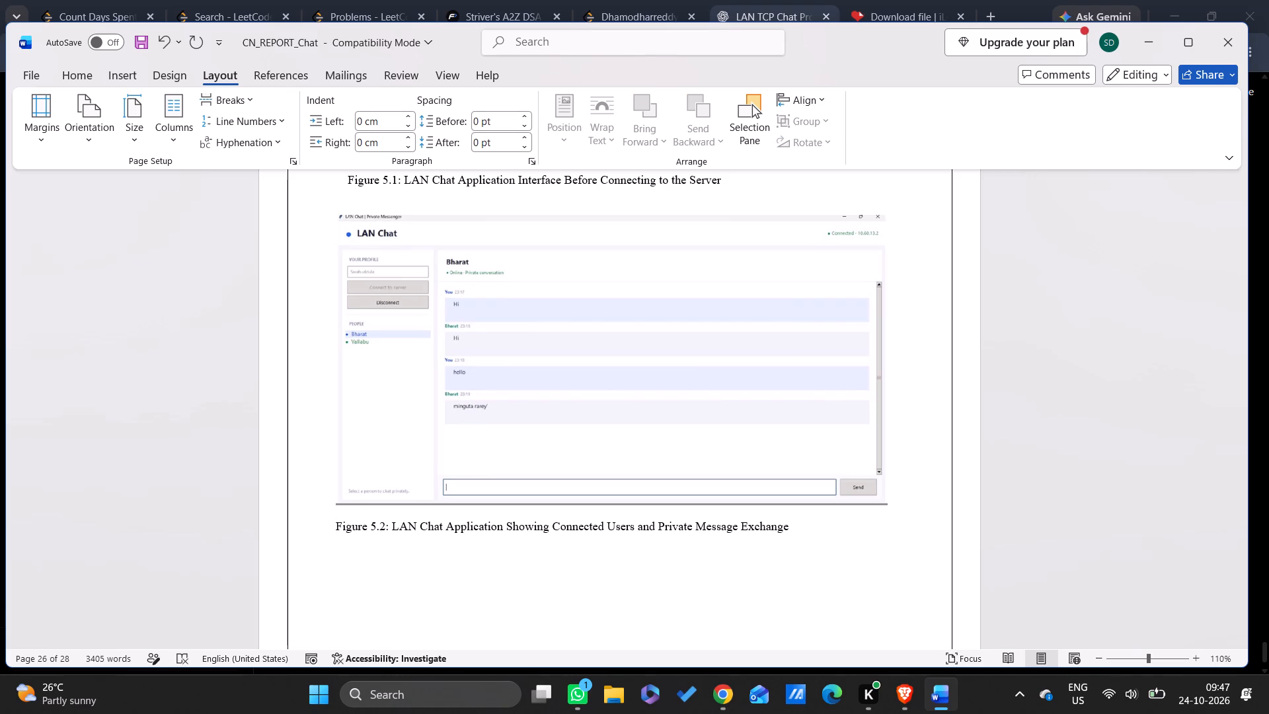
# Indent the Figure 5.2 caption with two leading spaces.
pyautogui.press('Down')
pyautogui.press('Left')
pyautogui.press('Down')
pyautogui.scroll(1, 471, 539)
pyautogui.scroll(1, 508, 473)
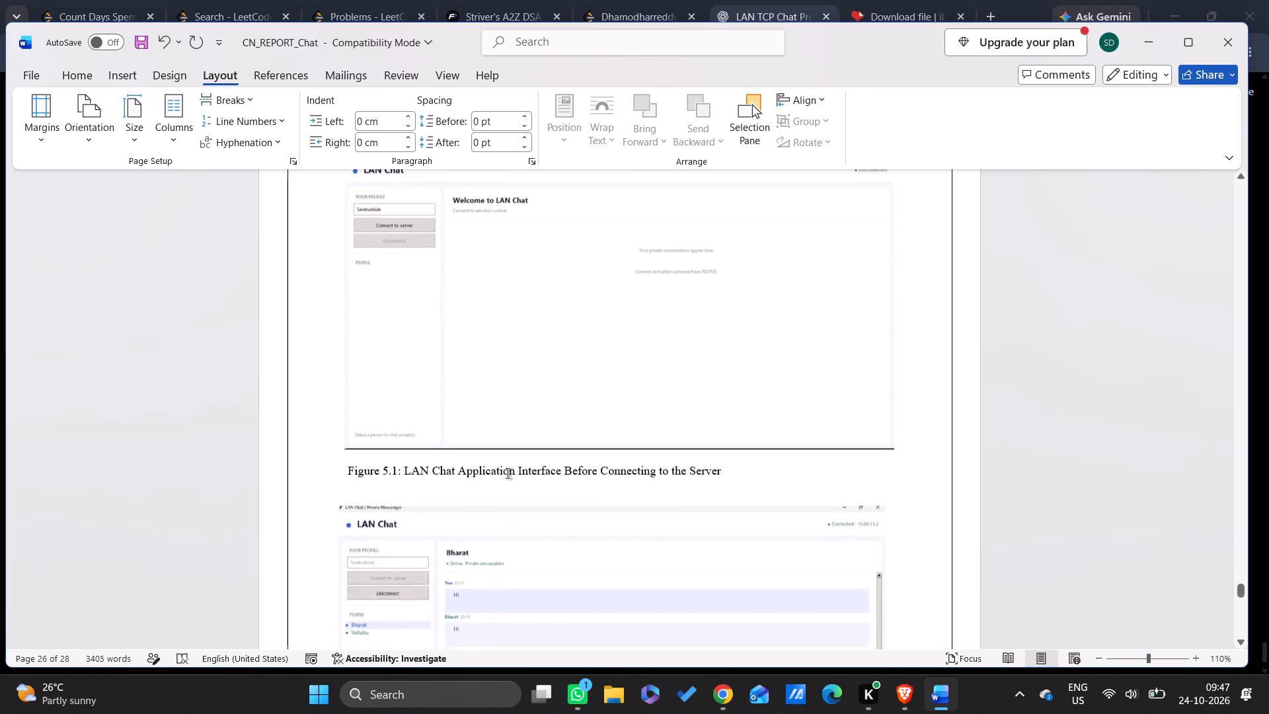
pyautogui.scroll(1, 469, 451)
pyautogui.scroll(-1, 469, 451)
pyautogui.scroll(-3, 950, 364)
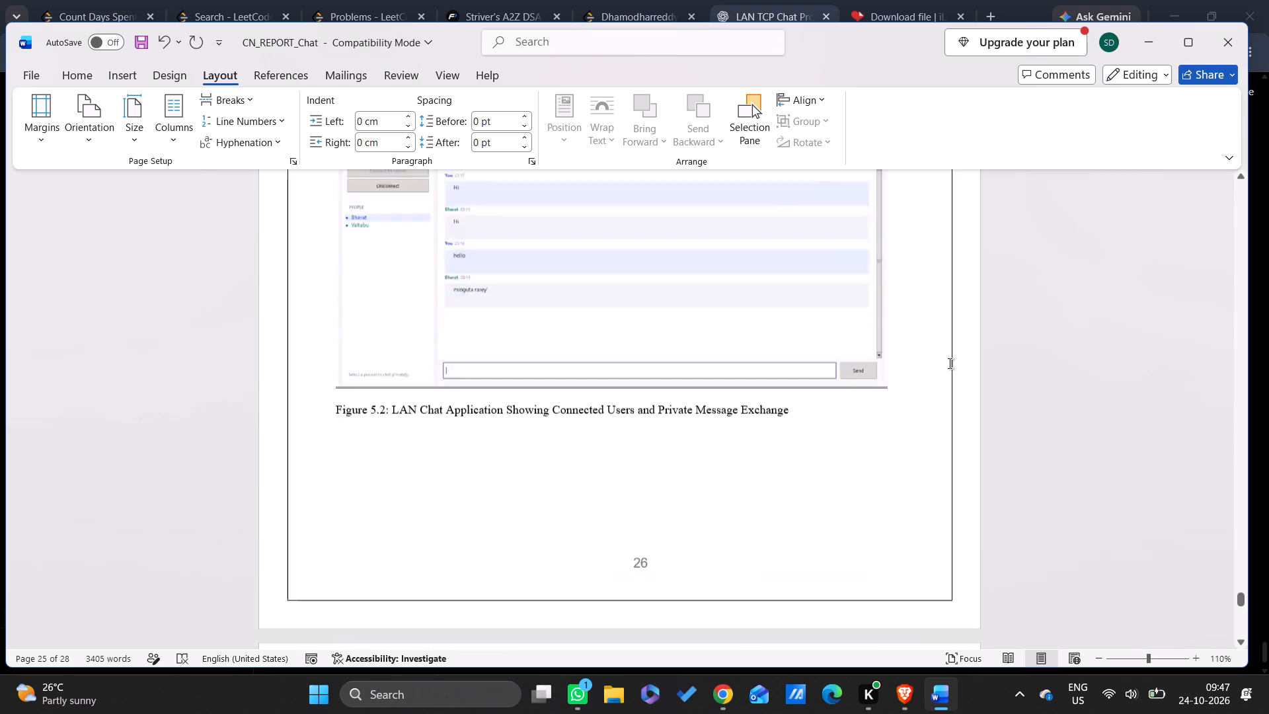
pyautogui.scroll(-3, 950, 364)
pyautogui.scroll(3, 950, 364)
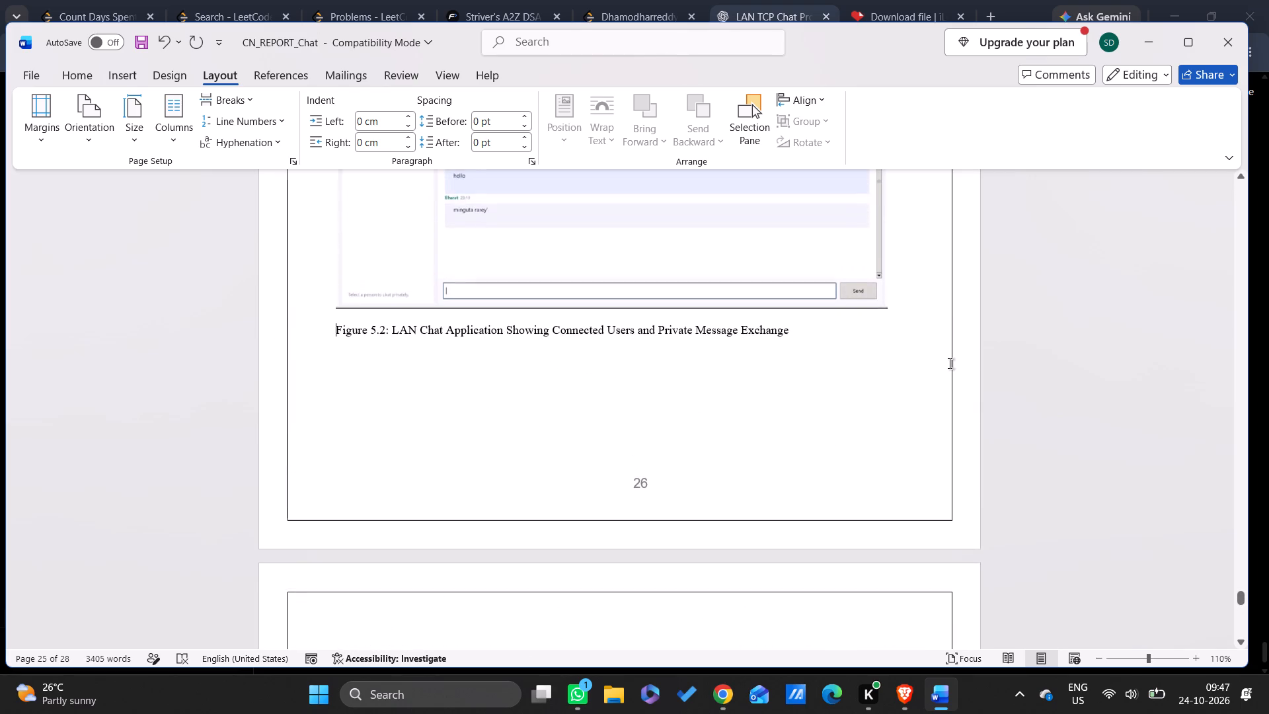
pyautogui.press('space')
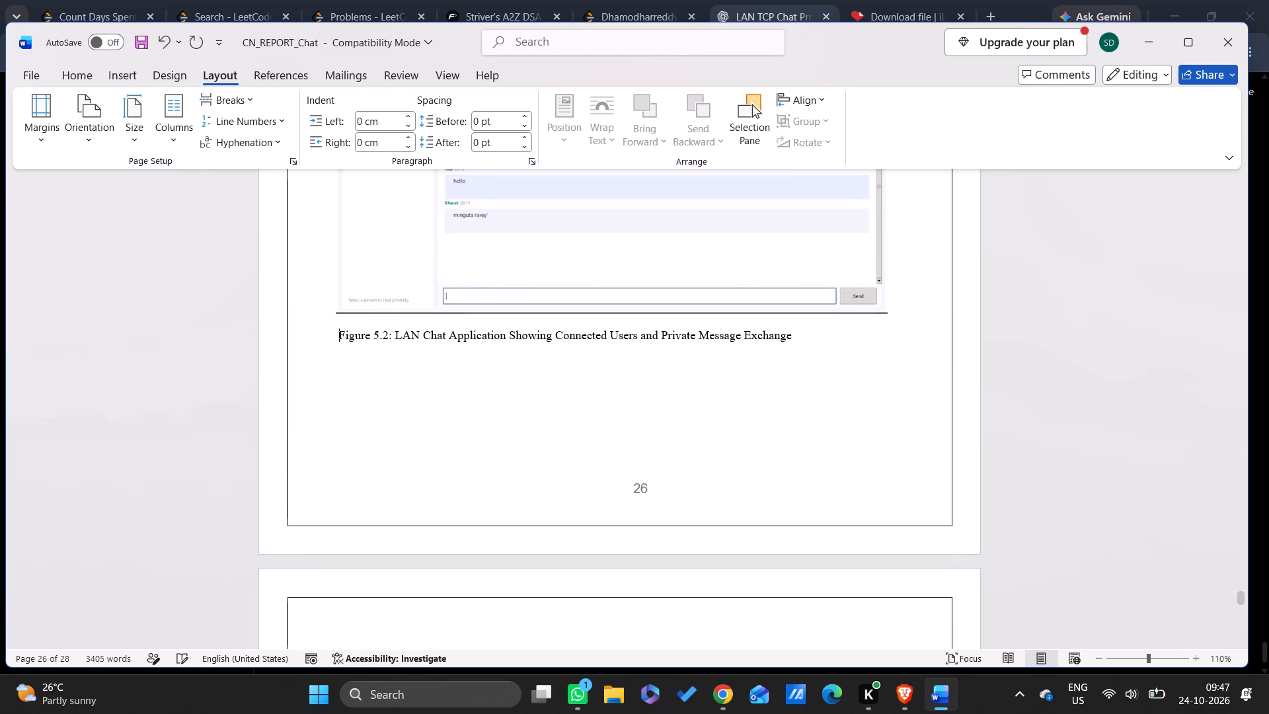
pyautogui.press('space')
# Review the layout of the Output page and the preceding sections 4.4 and 4.5.
pyautogui.scroll(1, 495, 365)
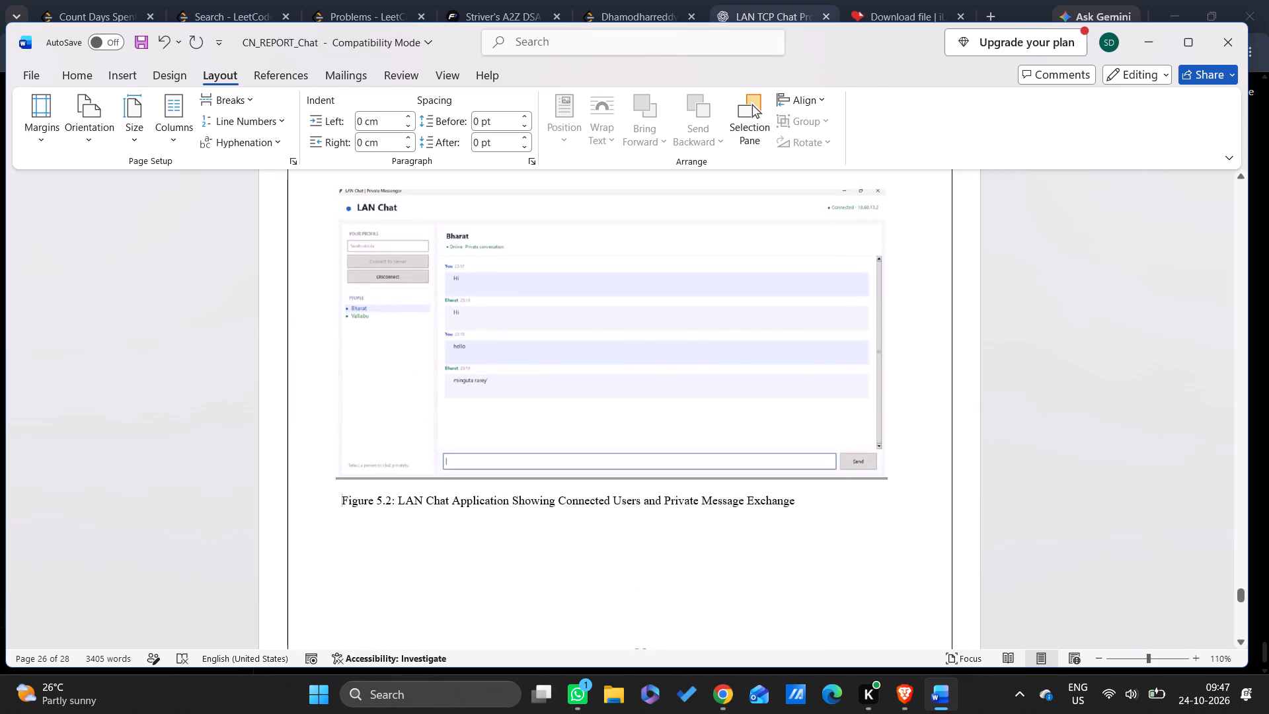
pyautogui.scroll(1, 734, 424)
pyautogui.scroll(1, 699, 466)
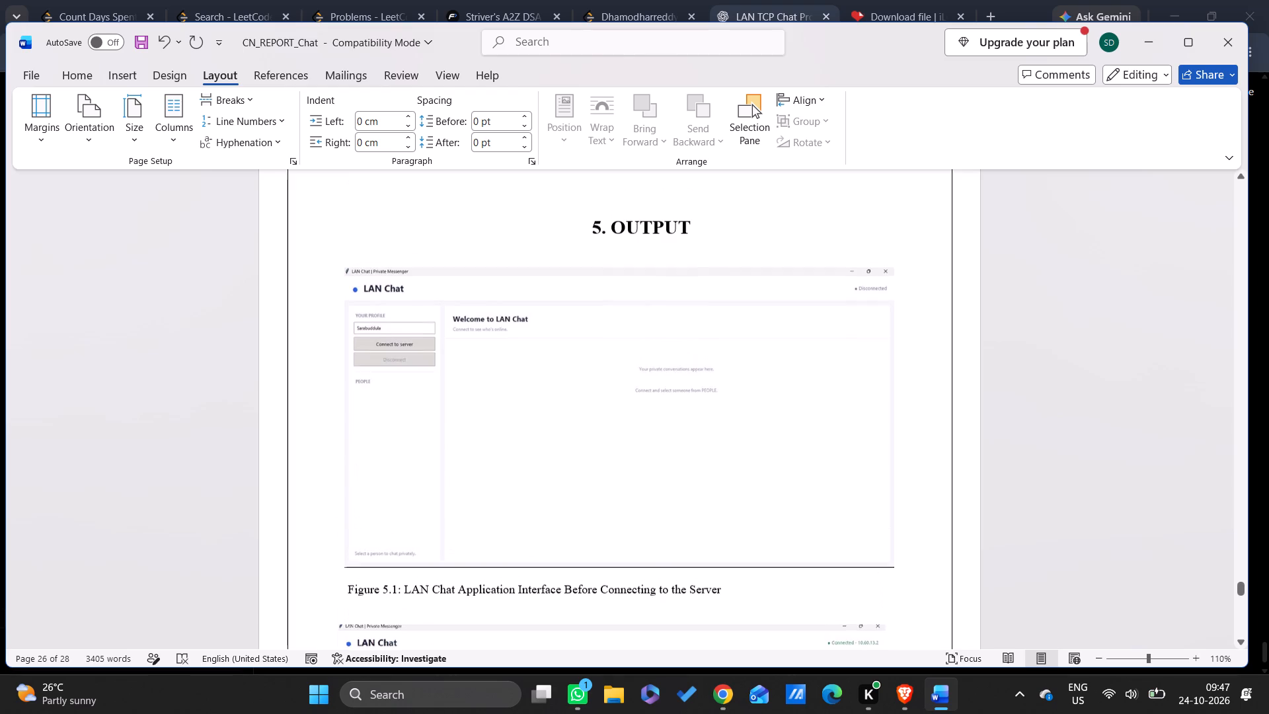
pyautogui.scroll(4, 699, 466)
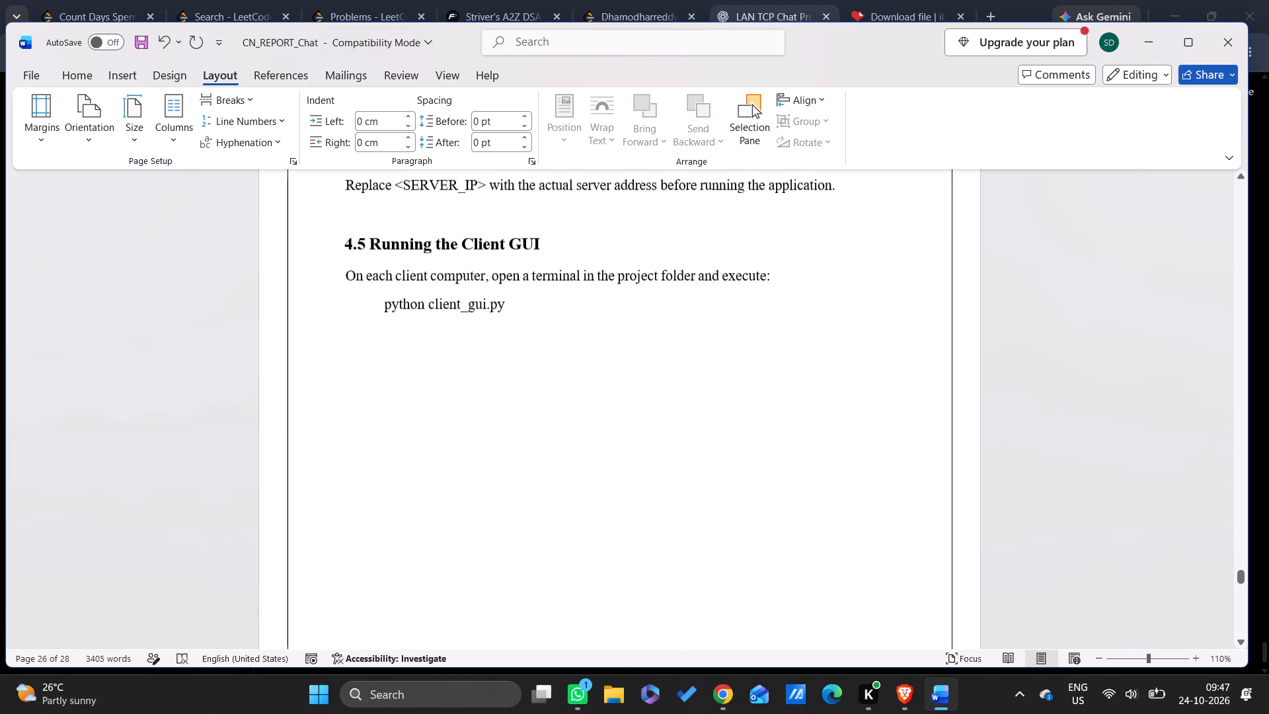
pyautogui.scroll(1, 699, 466)
pyautogui.scroll(-2, 699, 466)
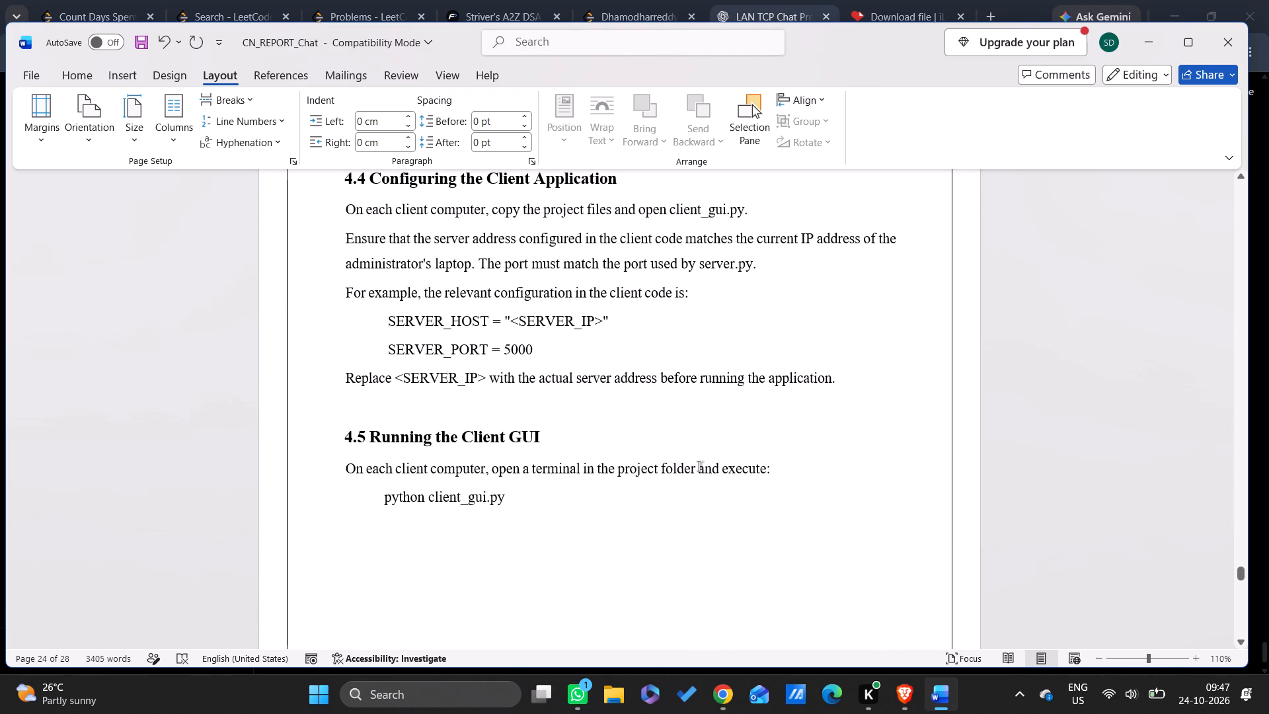
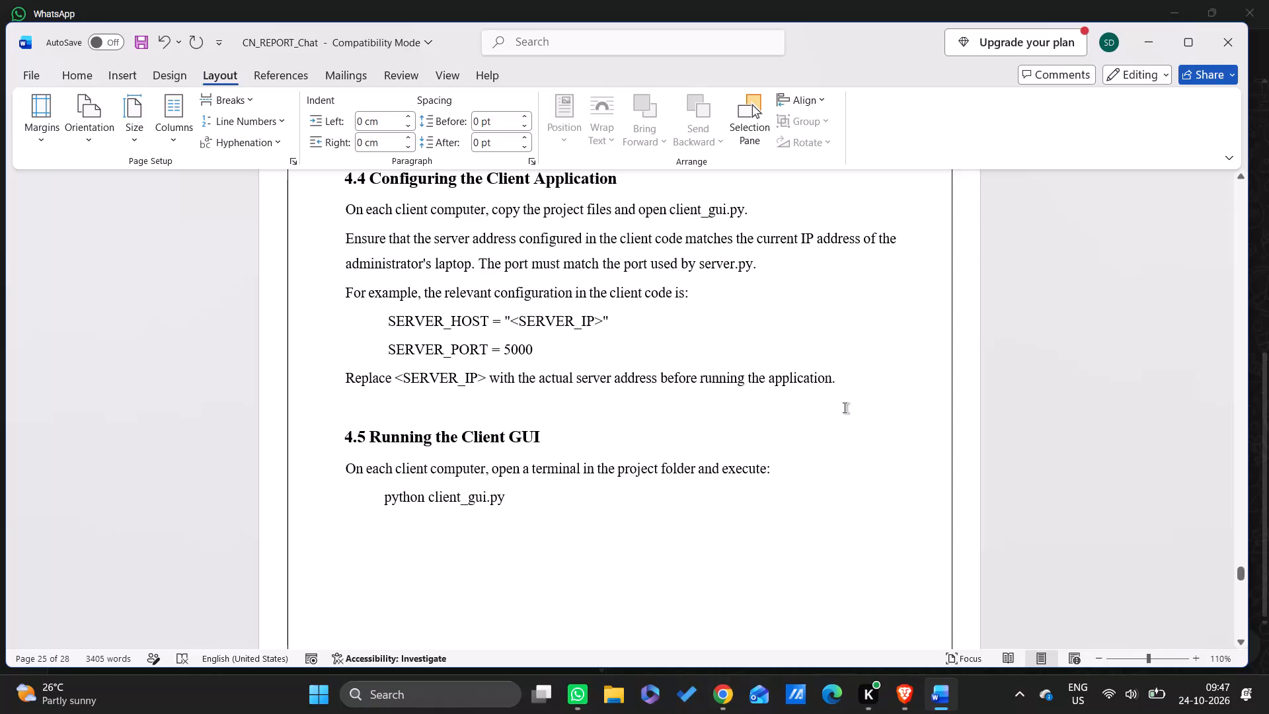
# Review the report's pages backwards from section 4.4 through the source code to the title page.
pyautogui.scroll(5, 845, 408)
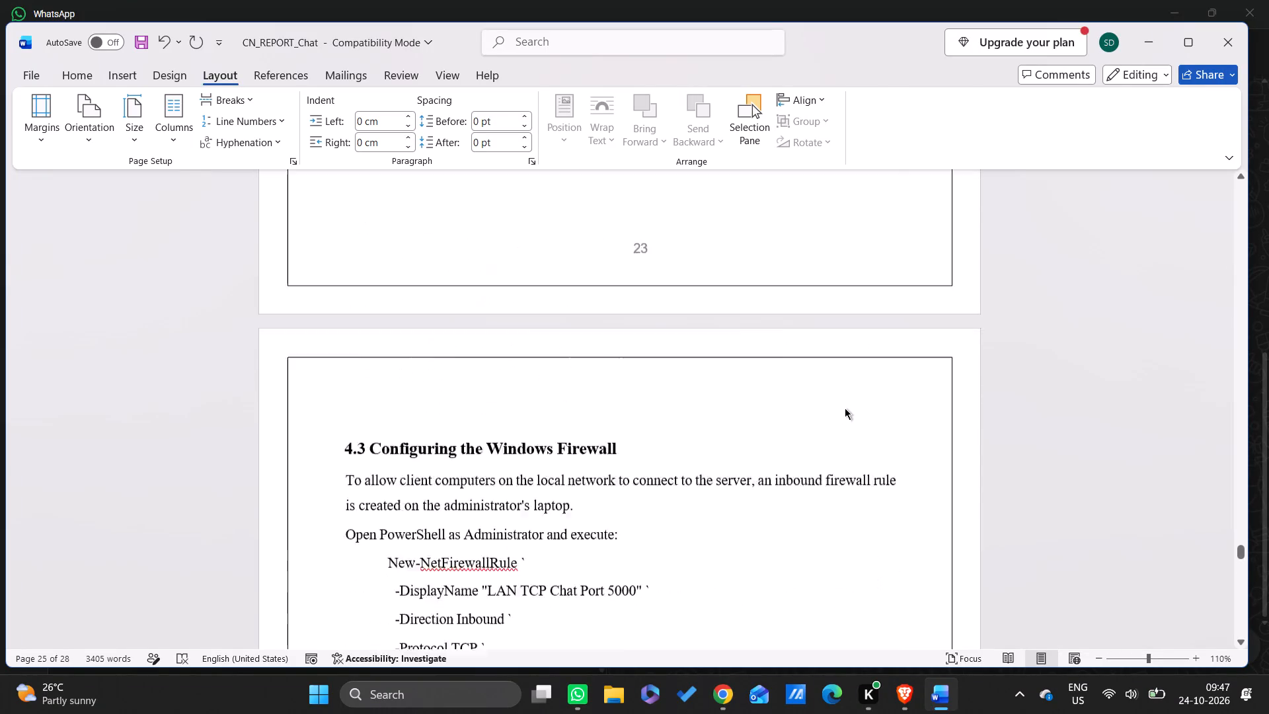
pyautogui.scroll(1, 845, 408)
pyautogui.scroll(-3, 845, 408)
pyautogui.scroll(1, 845, 408)
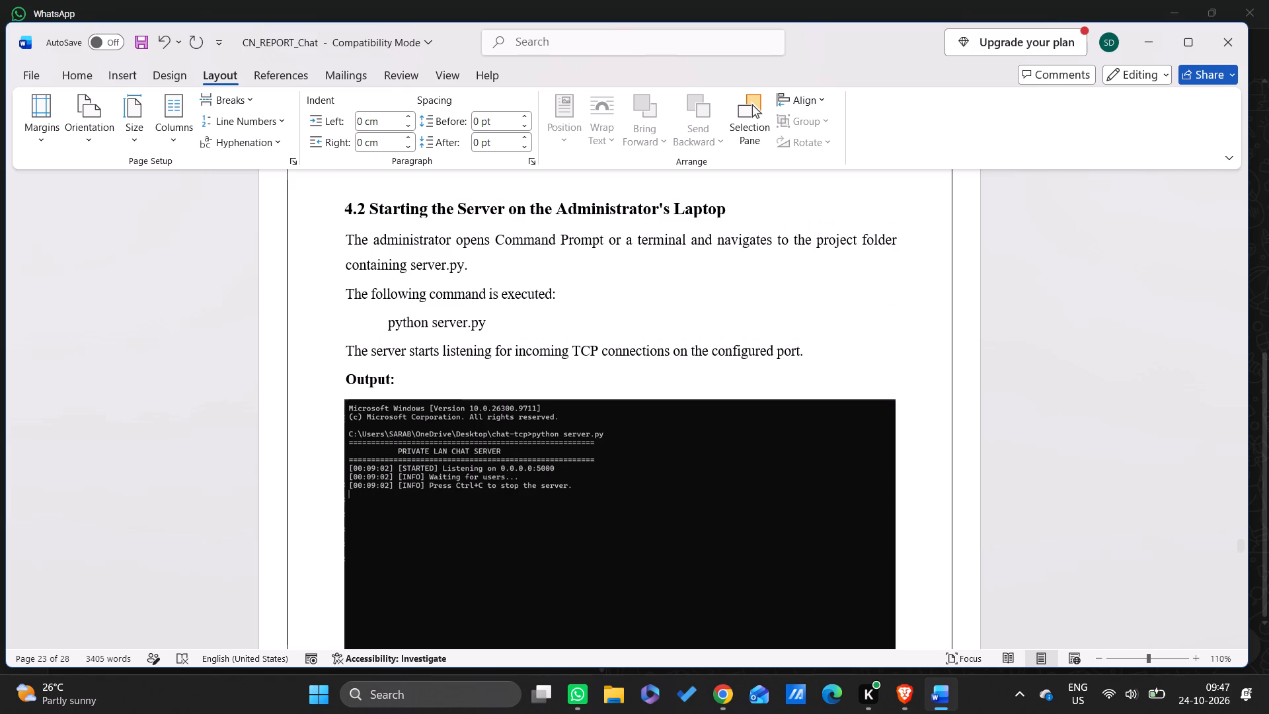
pyautogui.scroll(3, 845, 408)
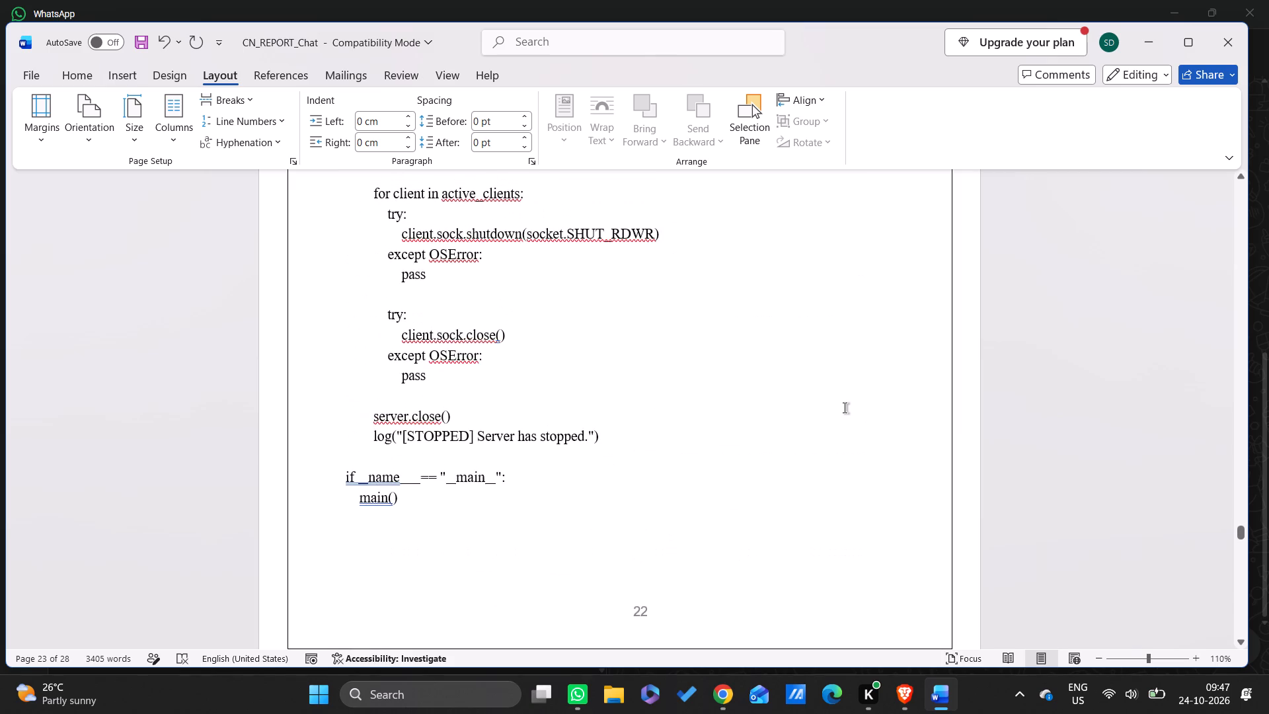
pyautogui.scroll(8, 845, 408)
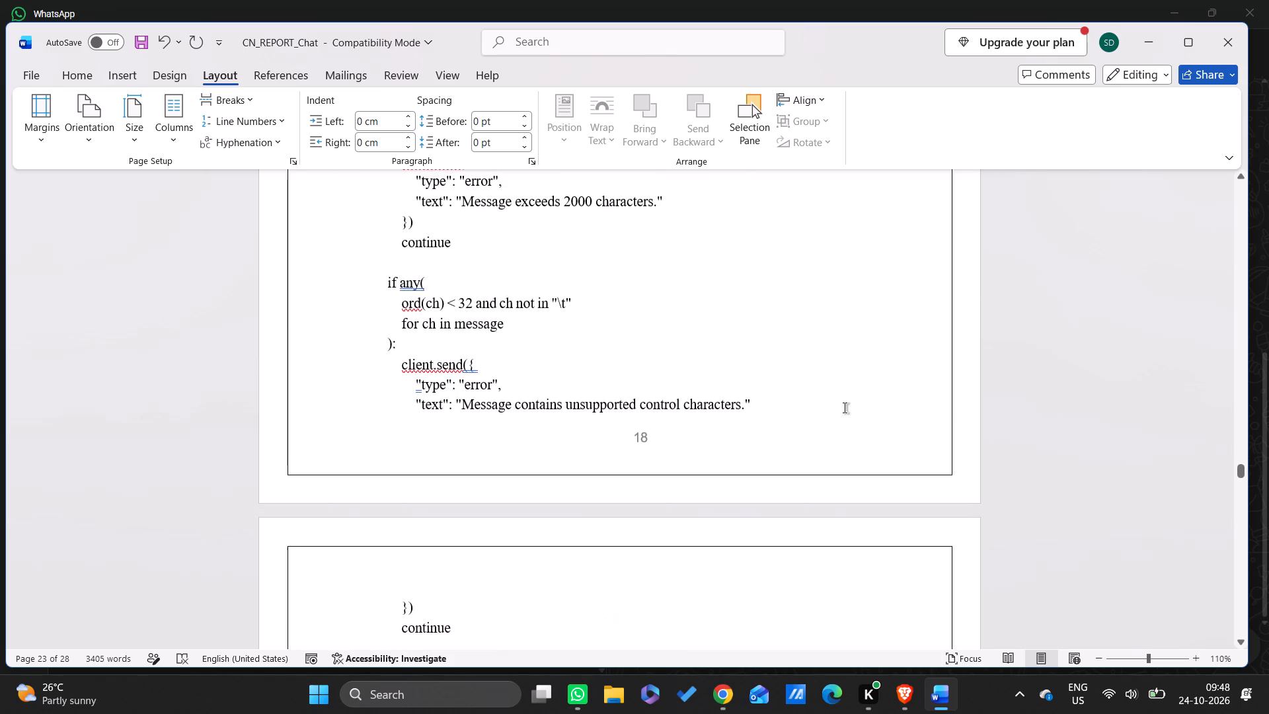
pyautogui.scroll(20, 845, 408)
pyautogui.scroll(17, 845, 408)
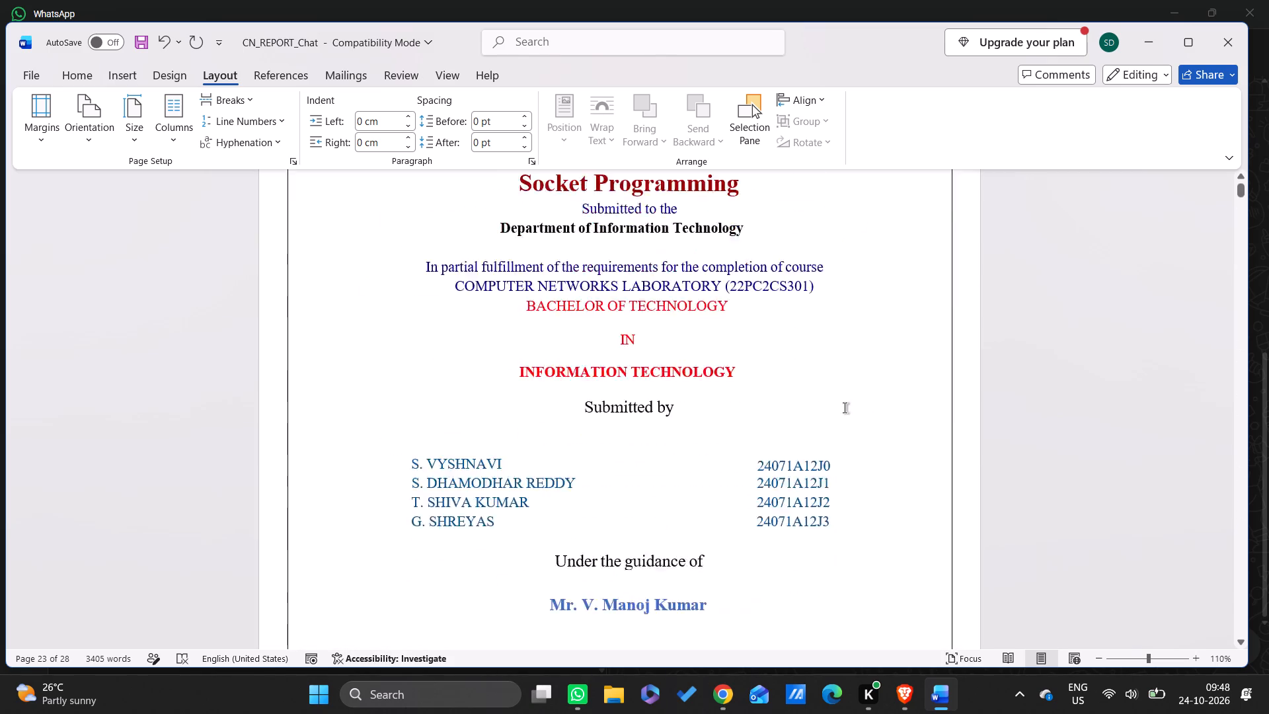
pyautogui.scroll(7, 845, 408)
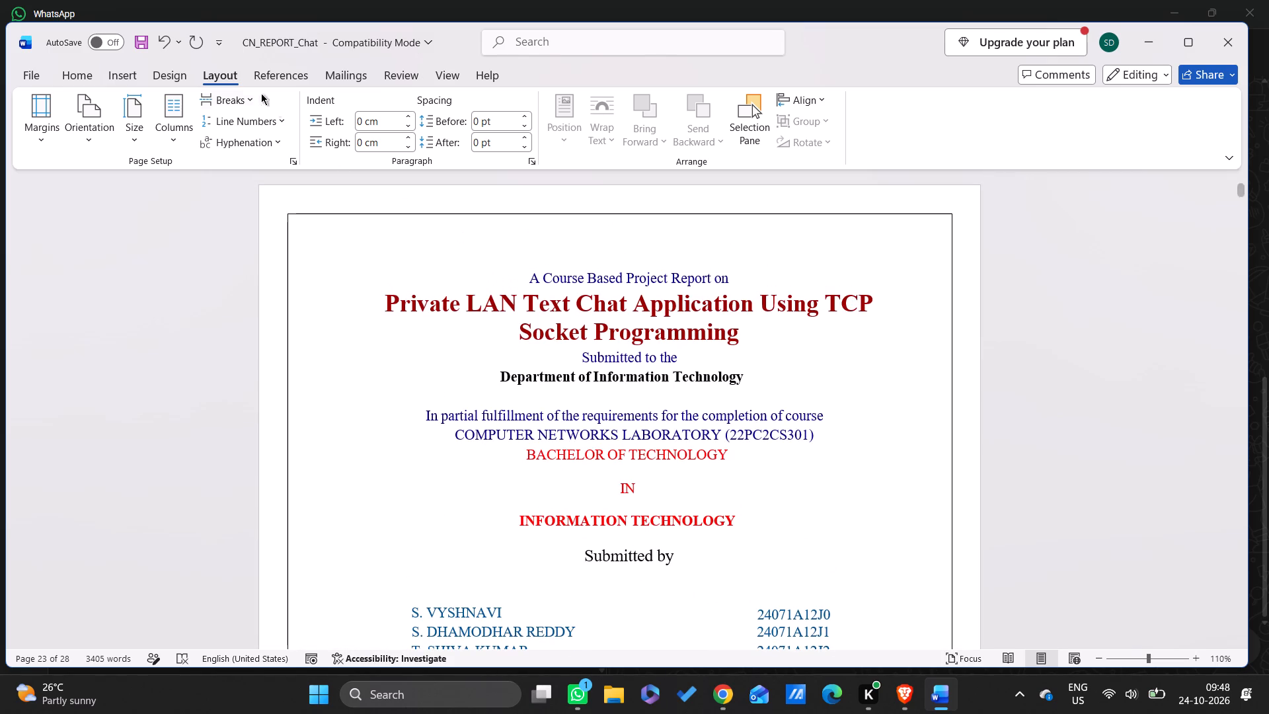
# Export the report as a standard PDF named CN_REPORT_Chat in the Downloads folder and open it after publishing.
pyautogui.click(38, 69)
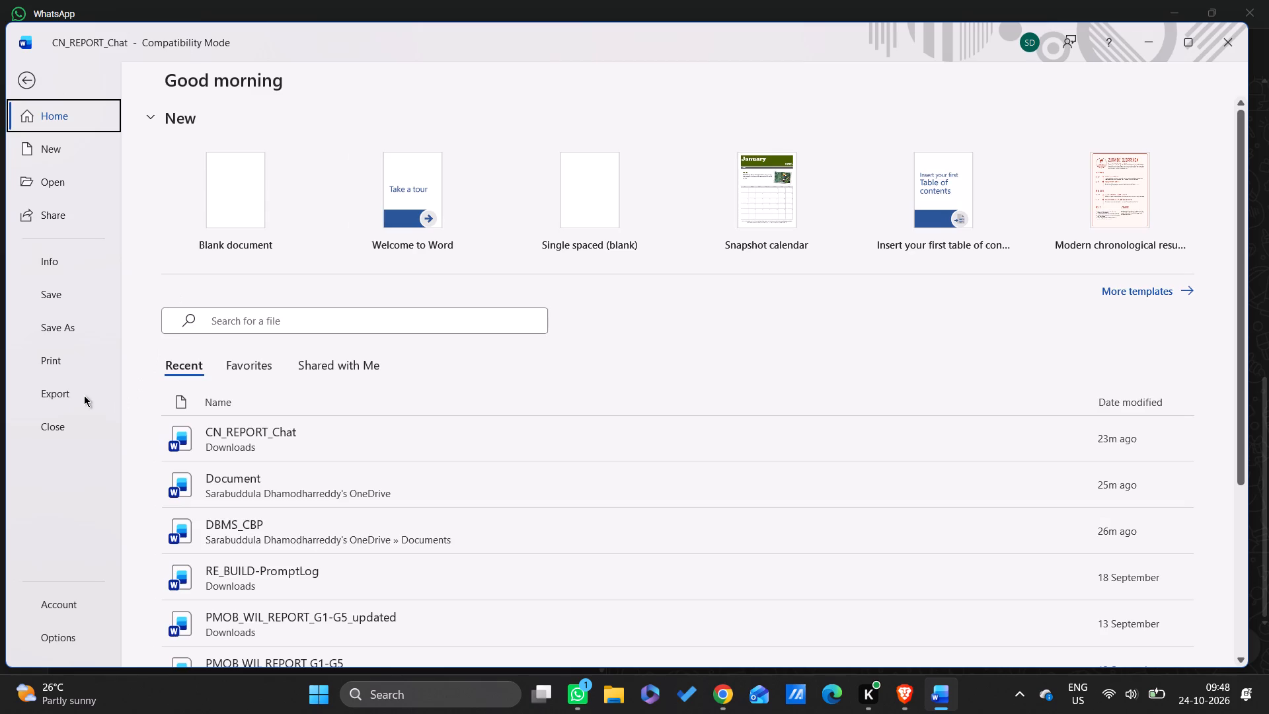
pyautogui.click(84, 395)
pyautogui.click(488, 243)
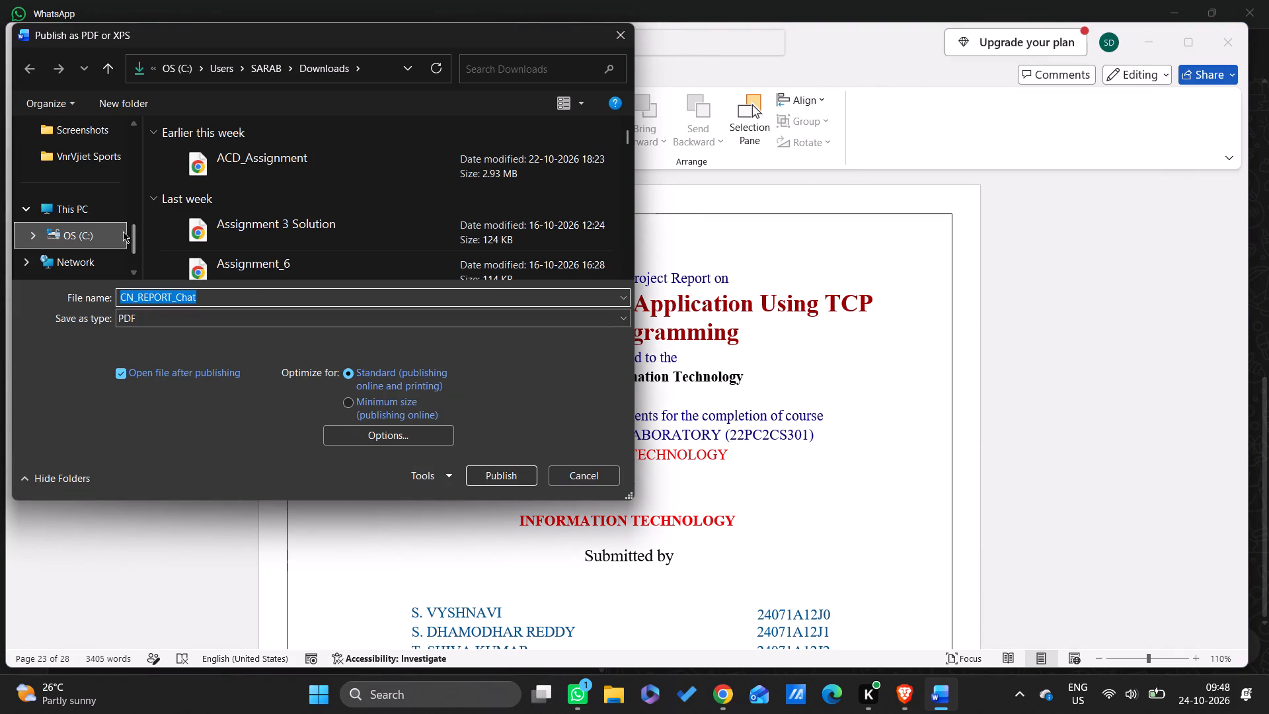
pyautogui.click(508, 467)
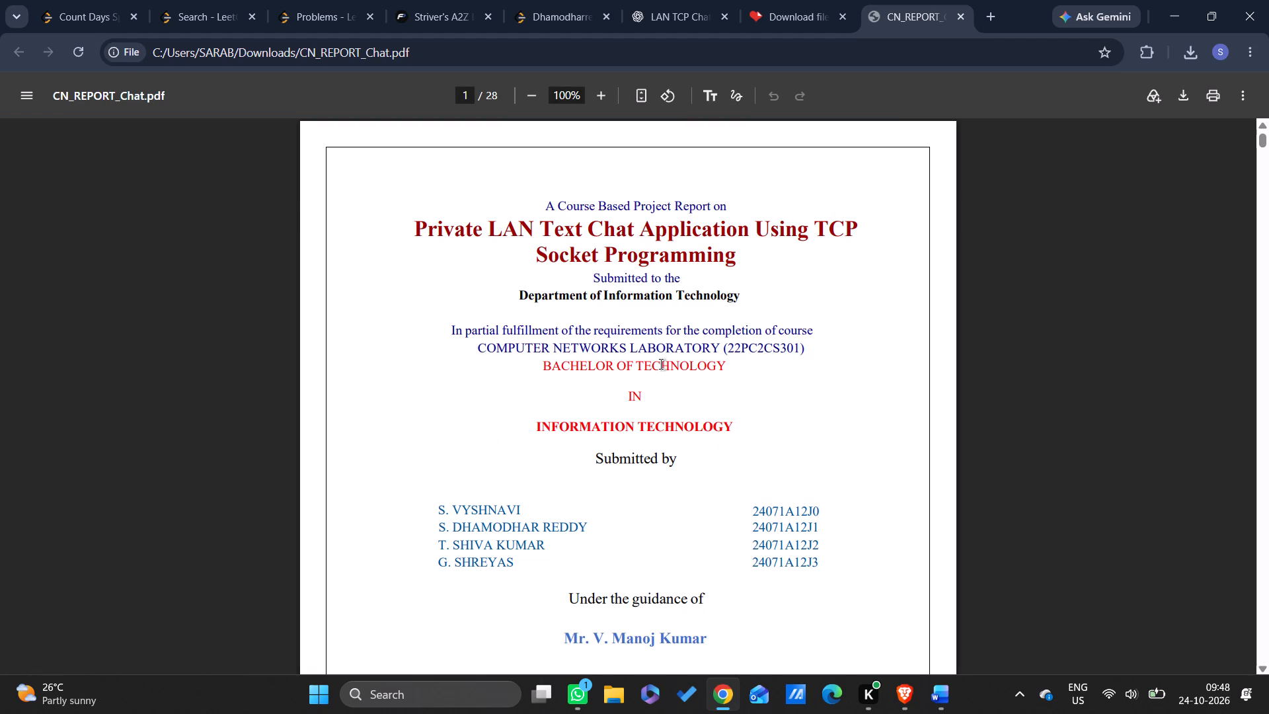
pyautogui.scroll(-3, 661, 364)
pyautogui.scroll(3, 661, 364)
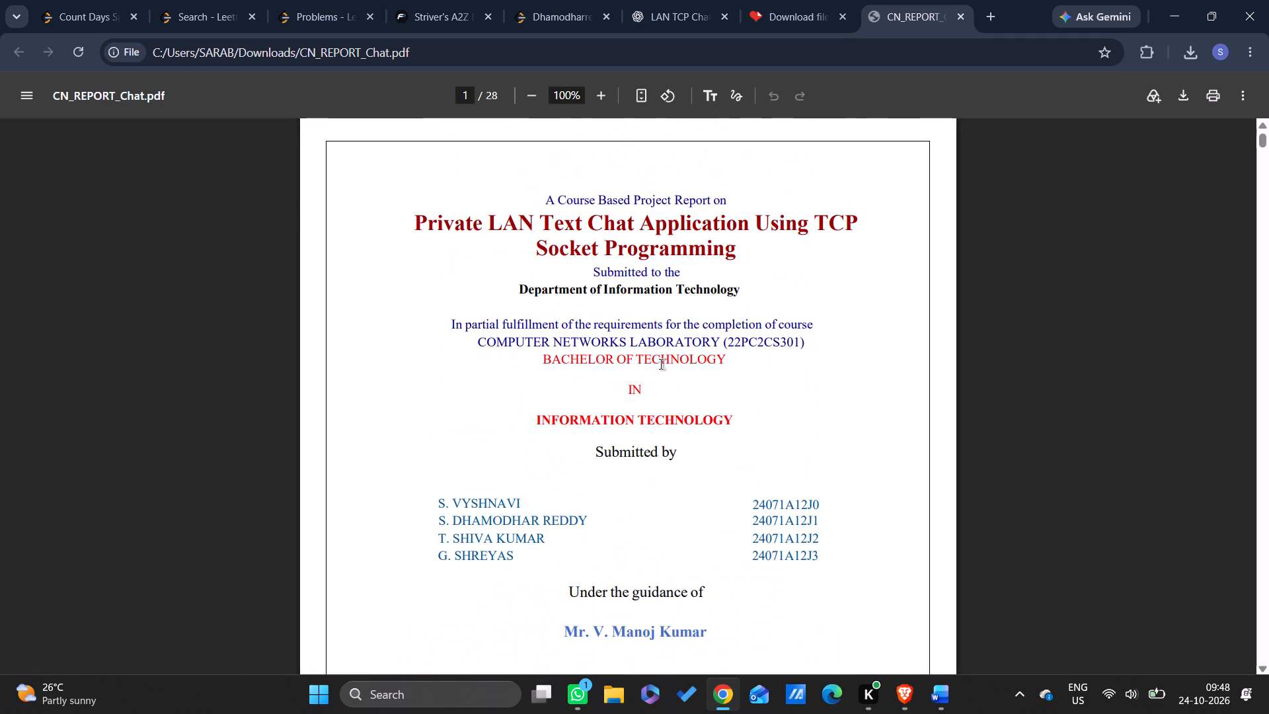
# Switch back to Word and turn on AutoSave for the report by uploading it to the personal OneDrive.
pyautogui.click(937, 695)
pyautogui.click(115, 41)
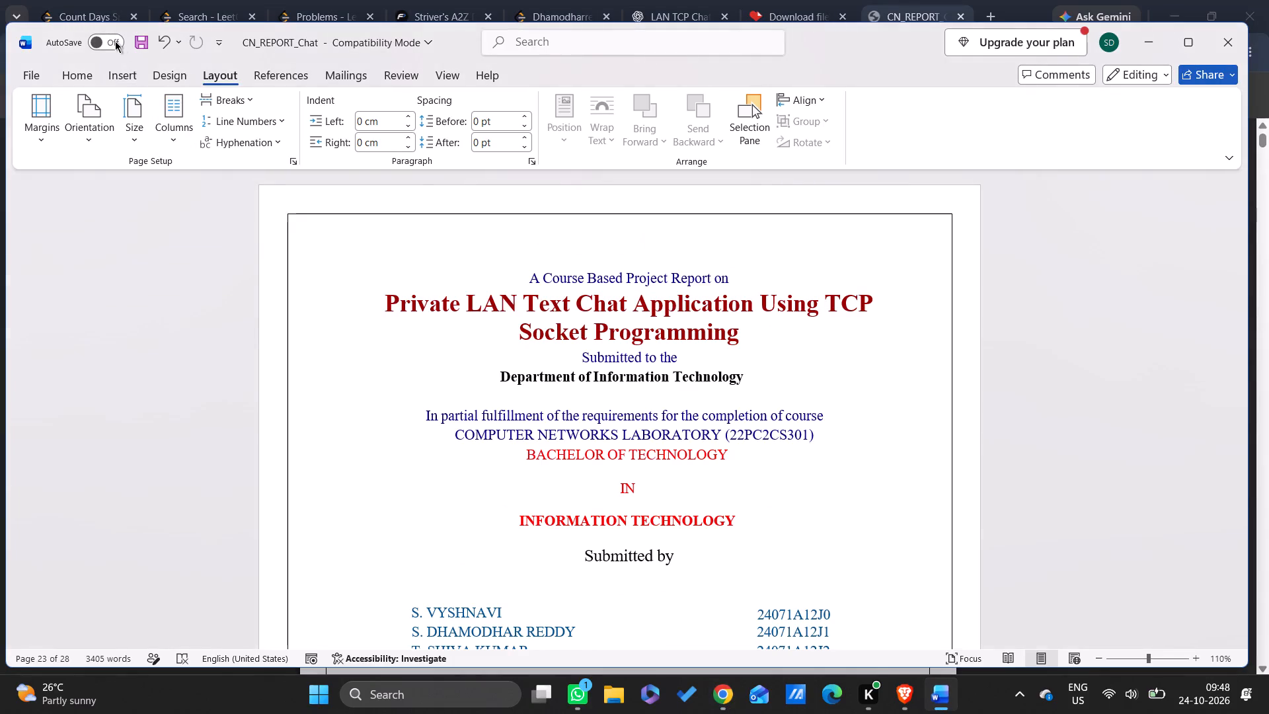
pyautogui.click(614, 282)
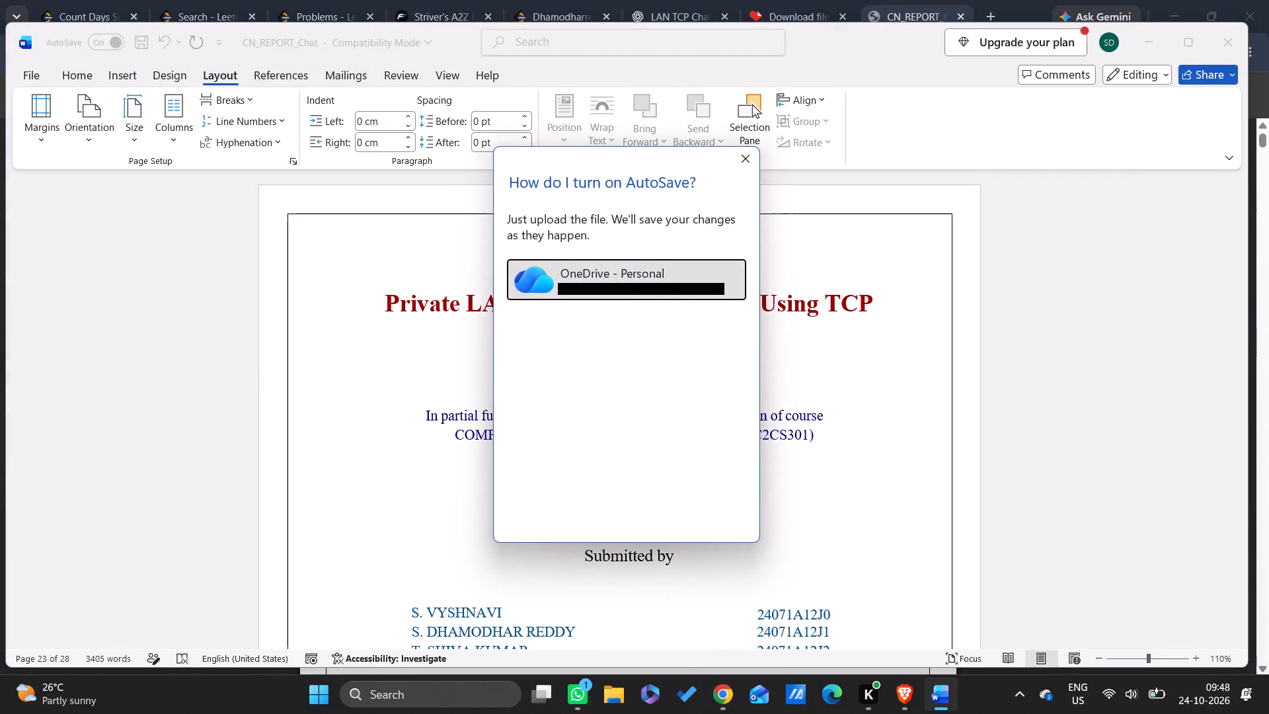
pyautogui.click(697, 276)
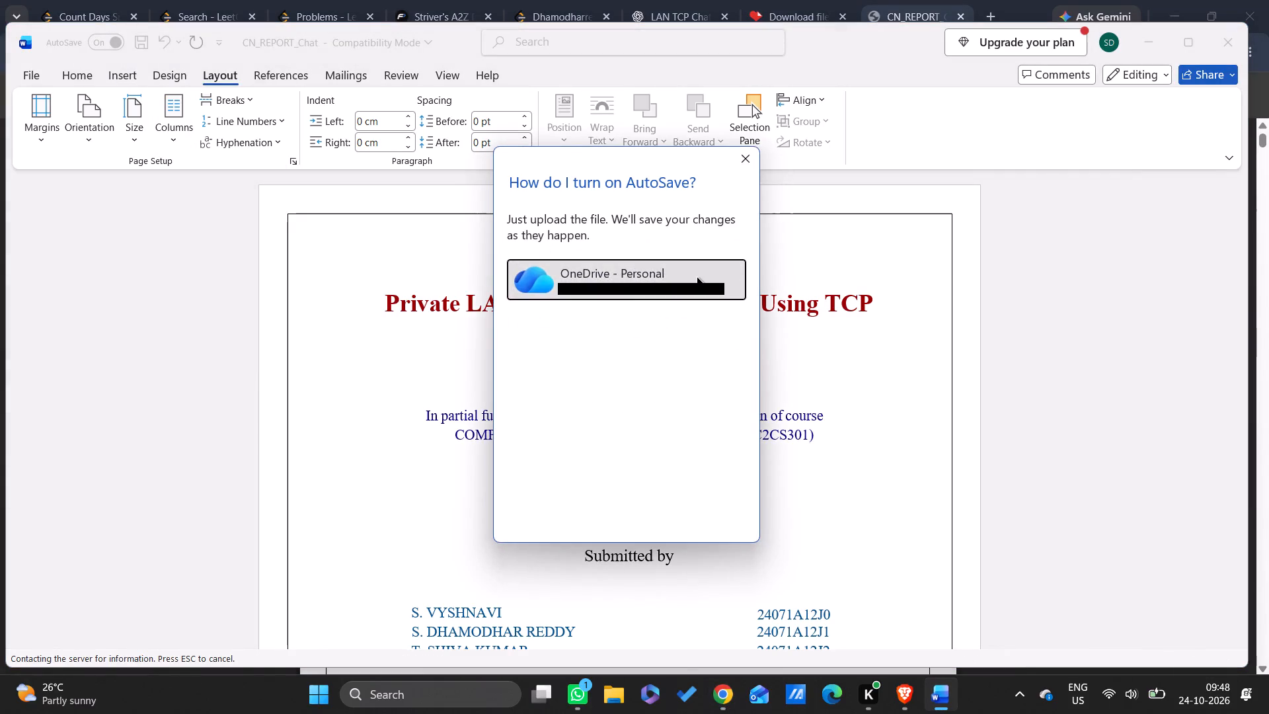
pyautogui.click(697, 276)
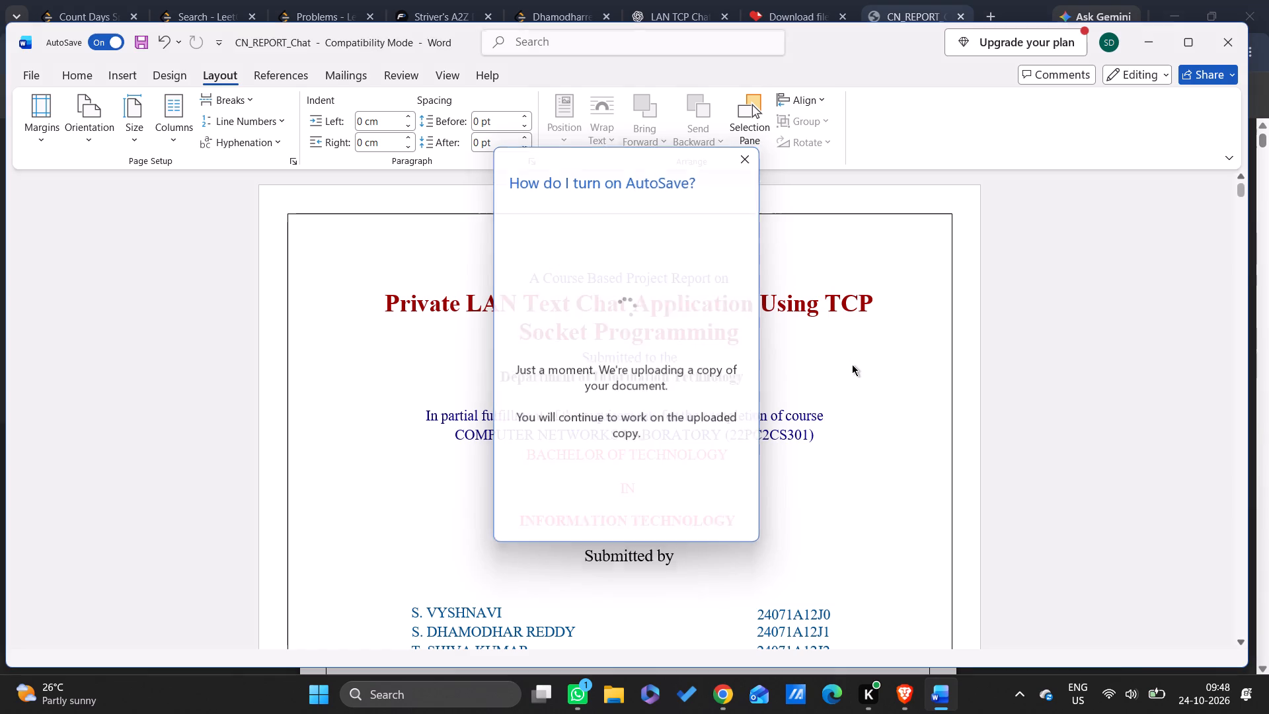
# Return to the exported PDF in Chrome and check its pages from the title page through the table of contents.
pyautogui.click(1155, 38)
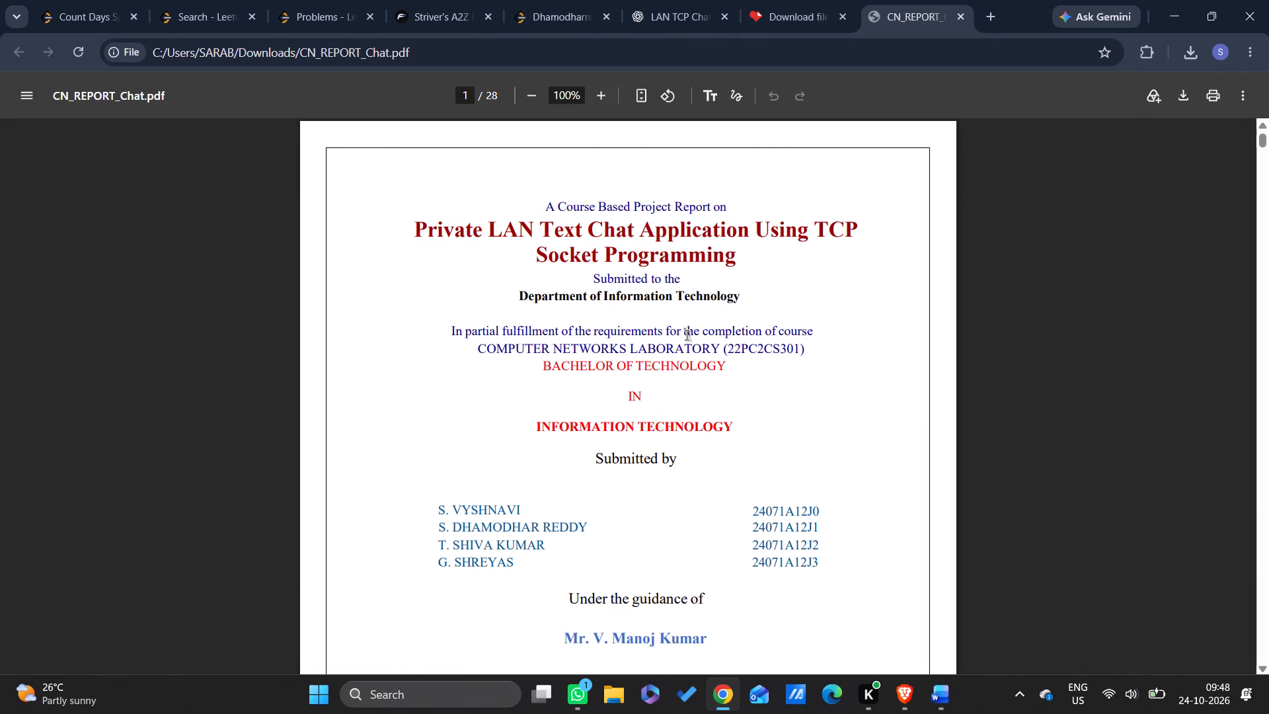
pyautogui.scroll(-2, 687, 335)
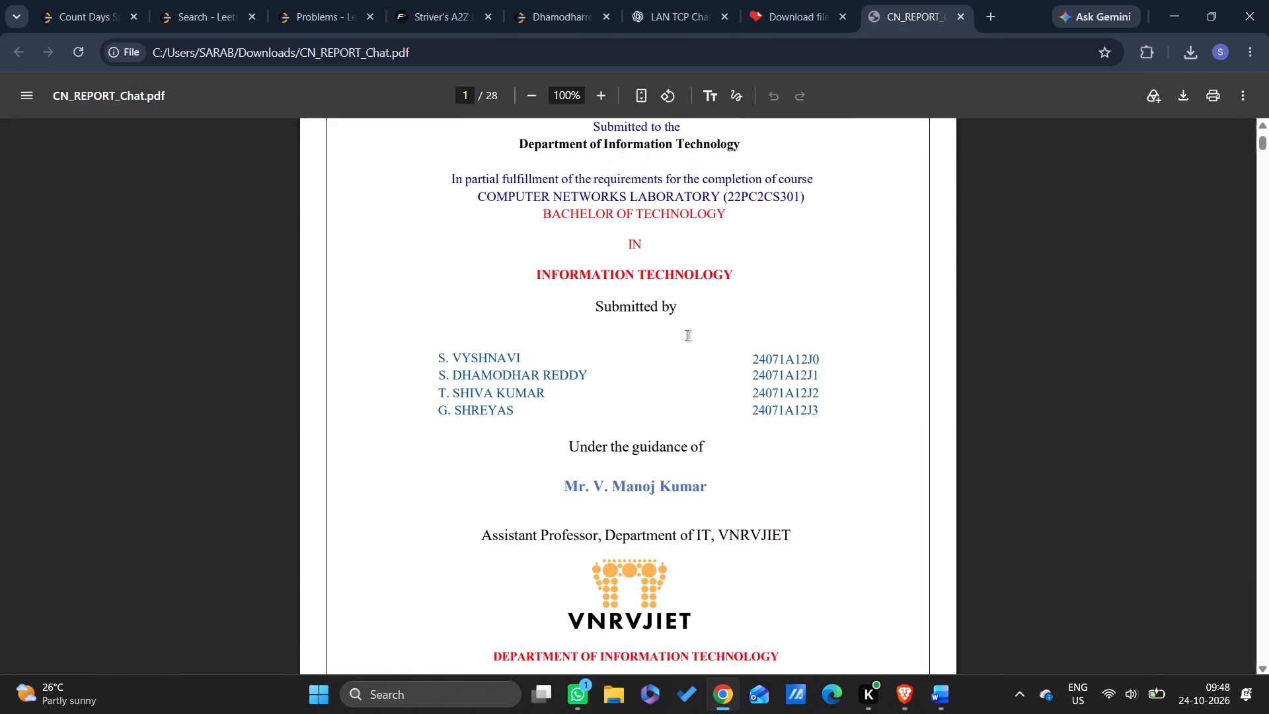
pyautogui.scroll(-3, 687, 335)
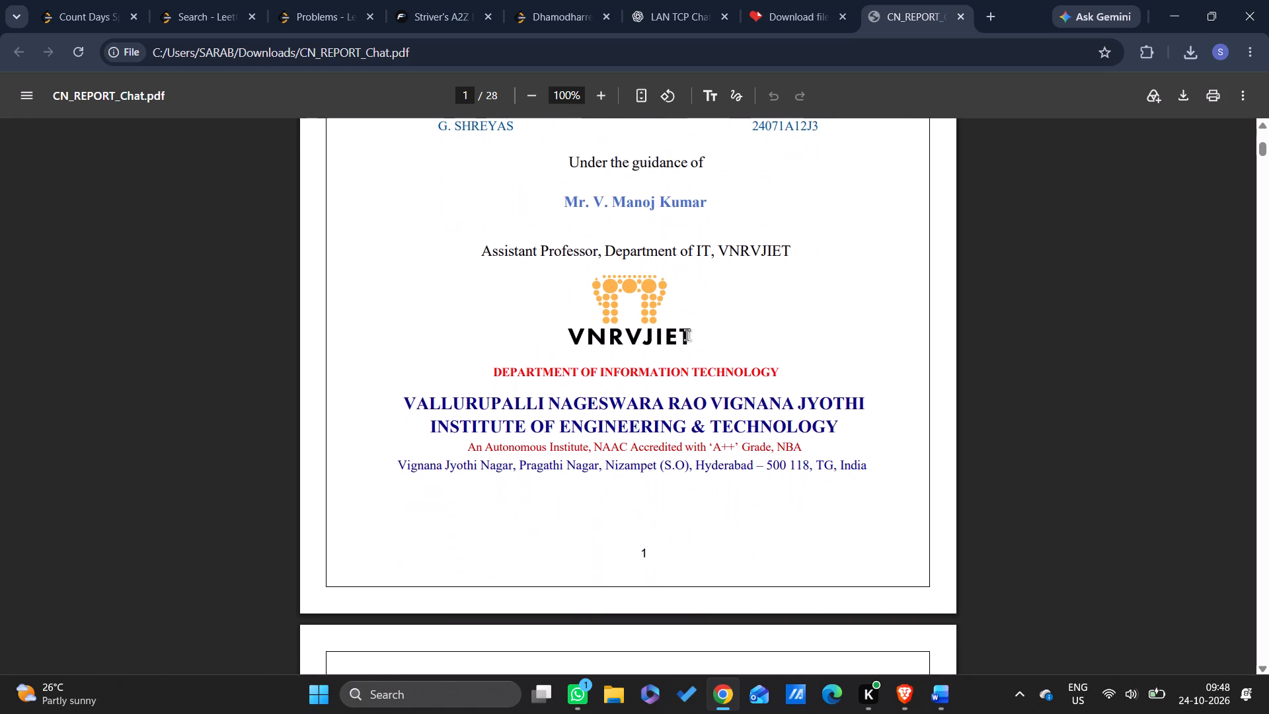
pyautogui.scroll(-4, 687, 335)
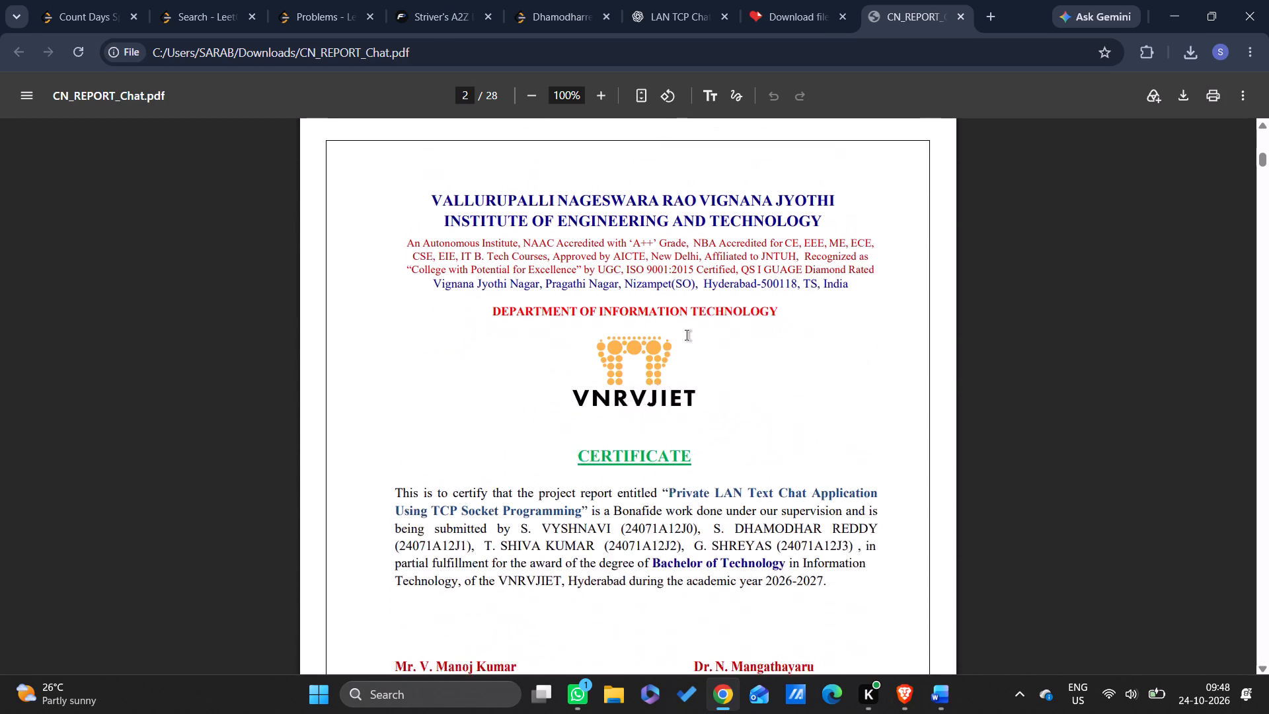
pyautogui.scroll(-1, 687, 335)
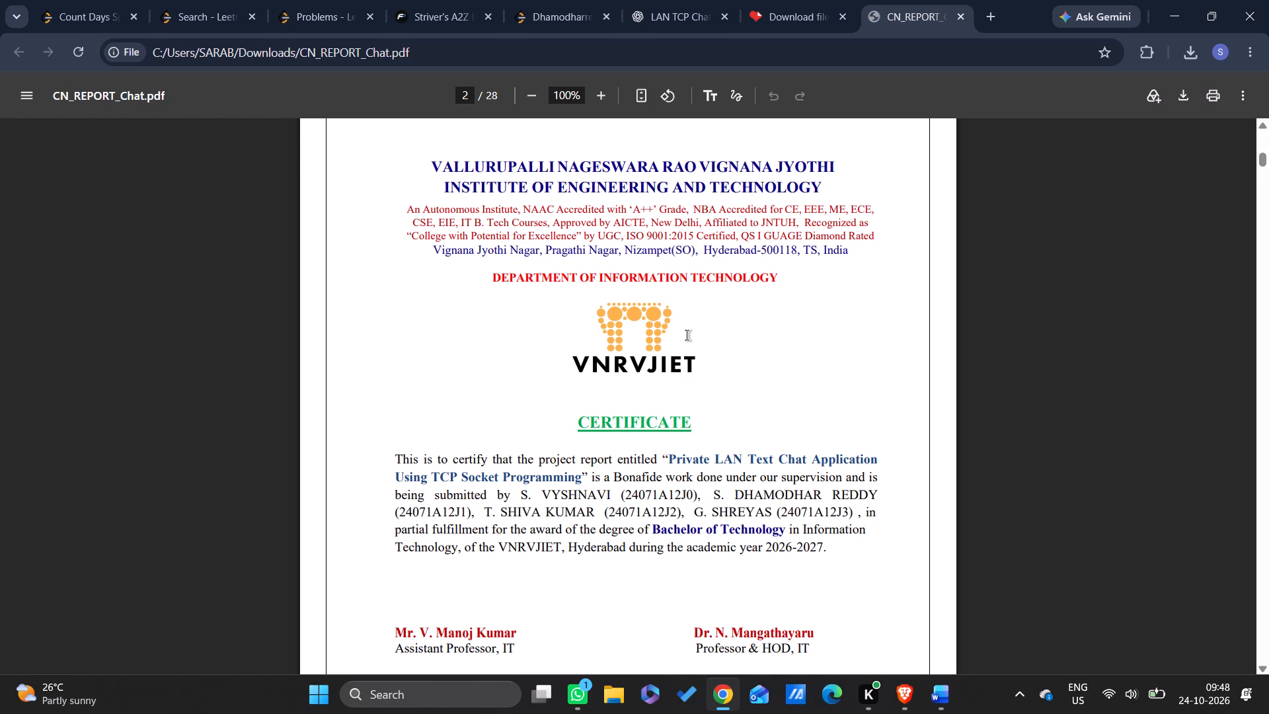
pyautogui.scroll(-3, 687, 335)
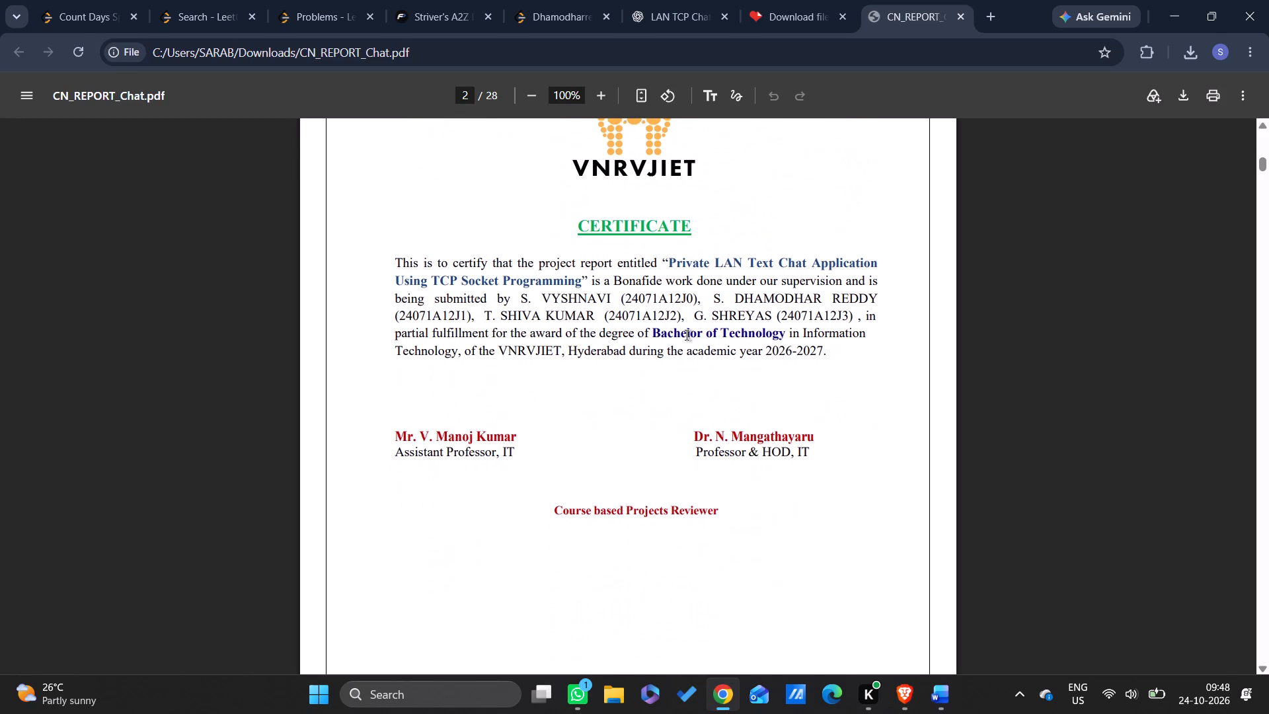
pyautogui.scroll(-5, 687, 335)
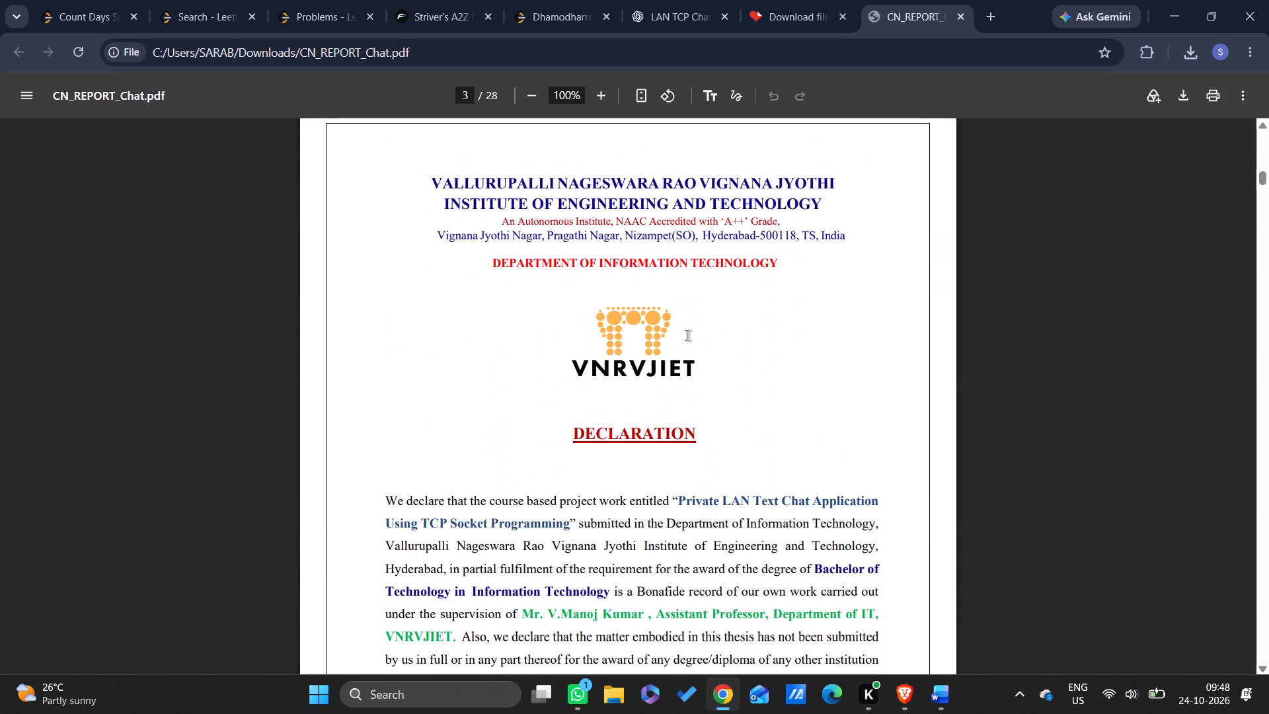
pyautogui.scroll(-2, 687, 335)
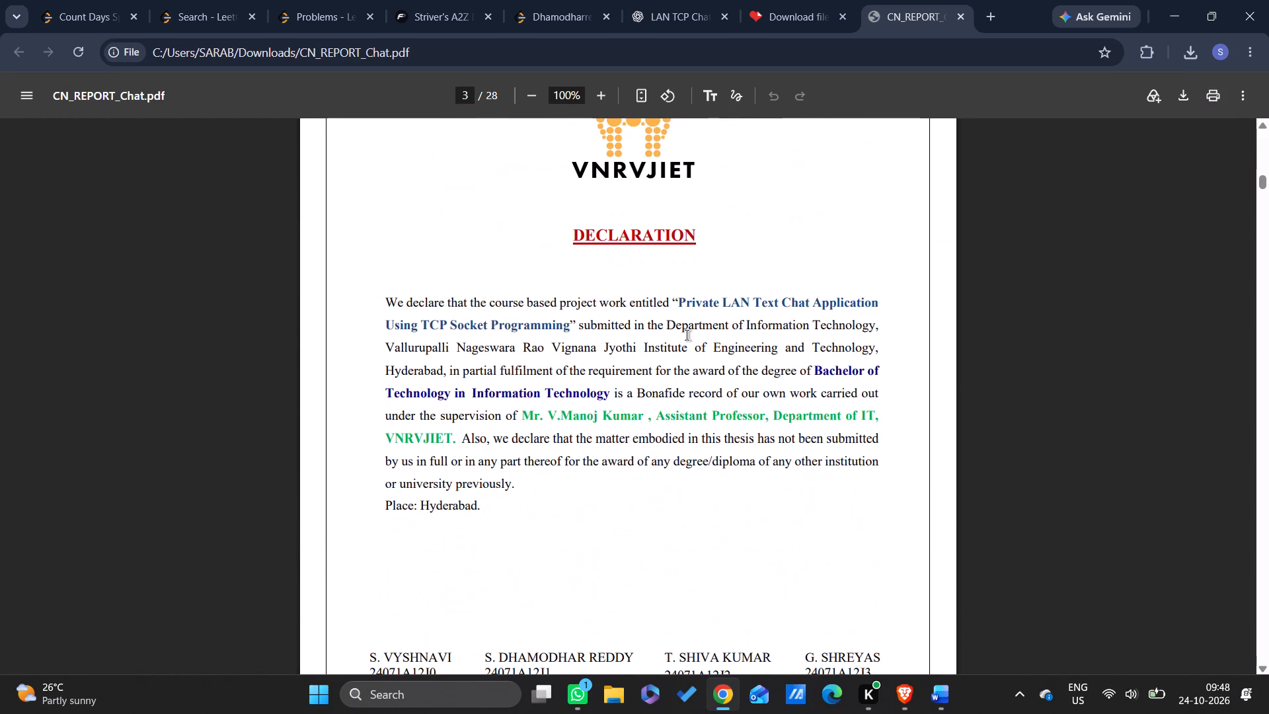
pyautogui.scroll(-1, 687, 335)
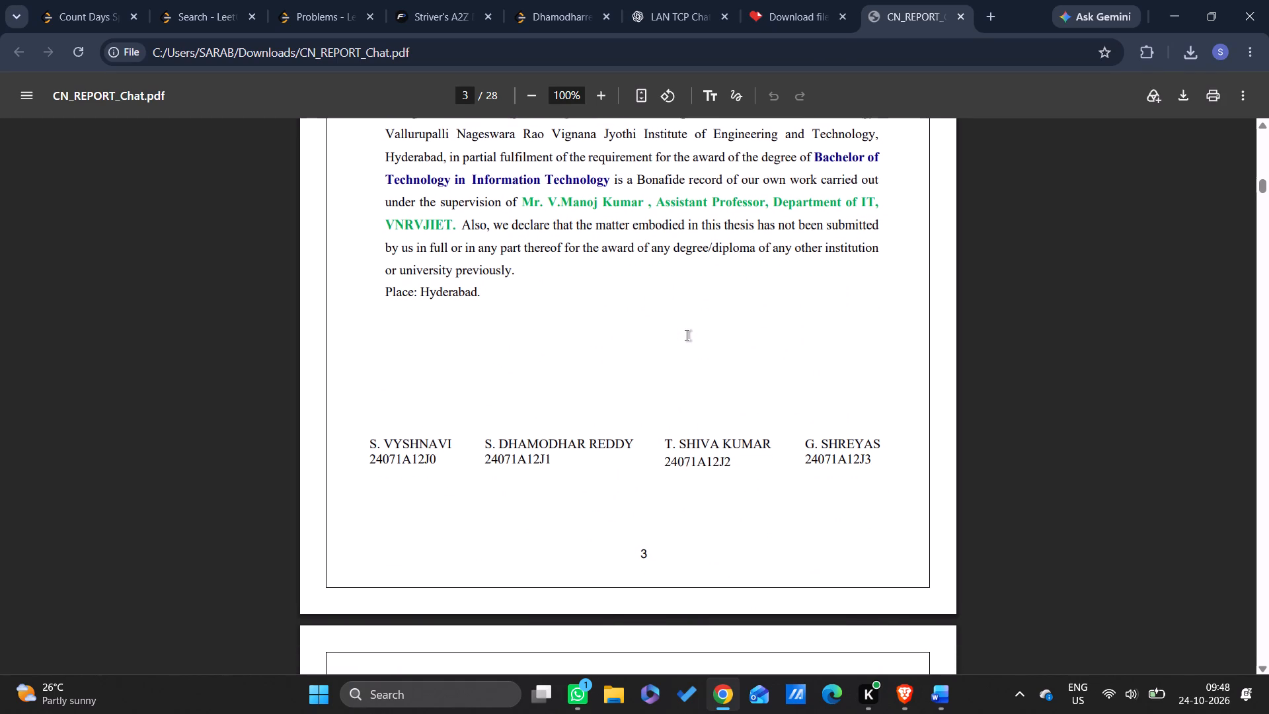
pyautogui.scroll(-4, 687, 335)
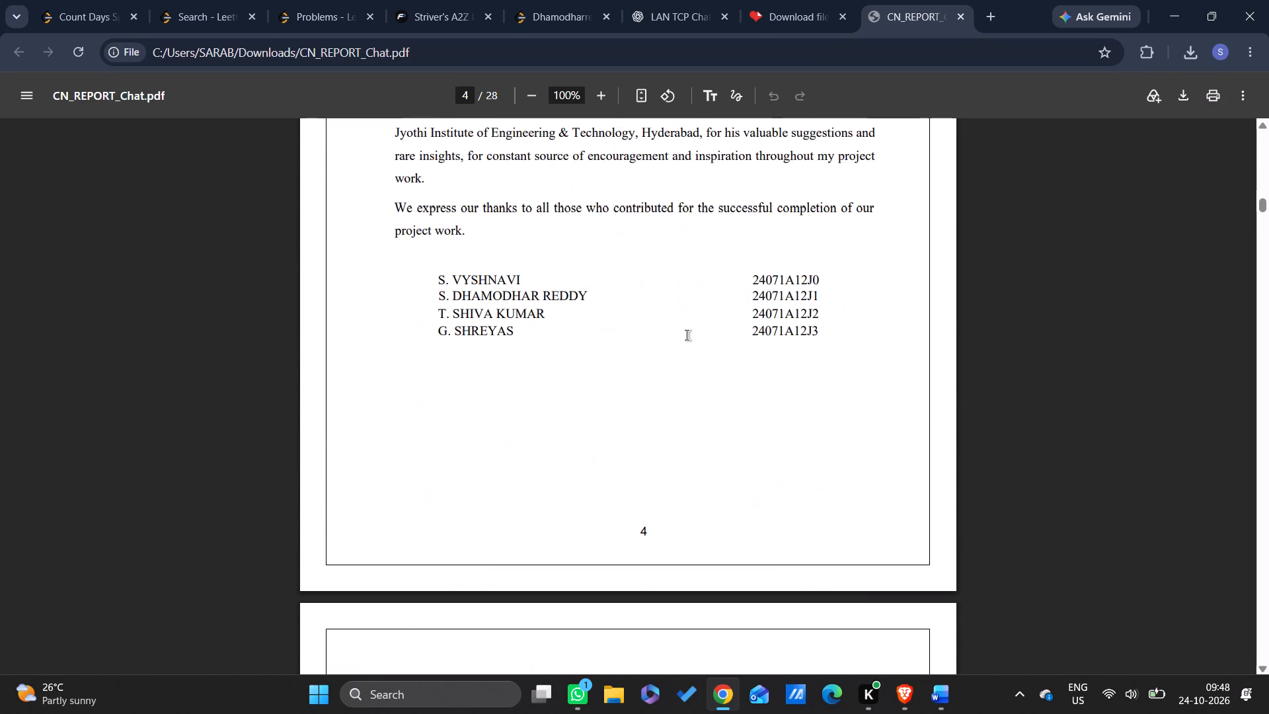
pyautogui.scroll(3, 687, 335)
pyautogui.scroll(-3, 687, 335)
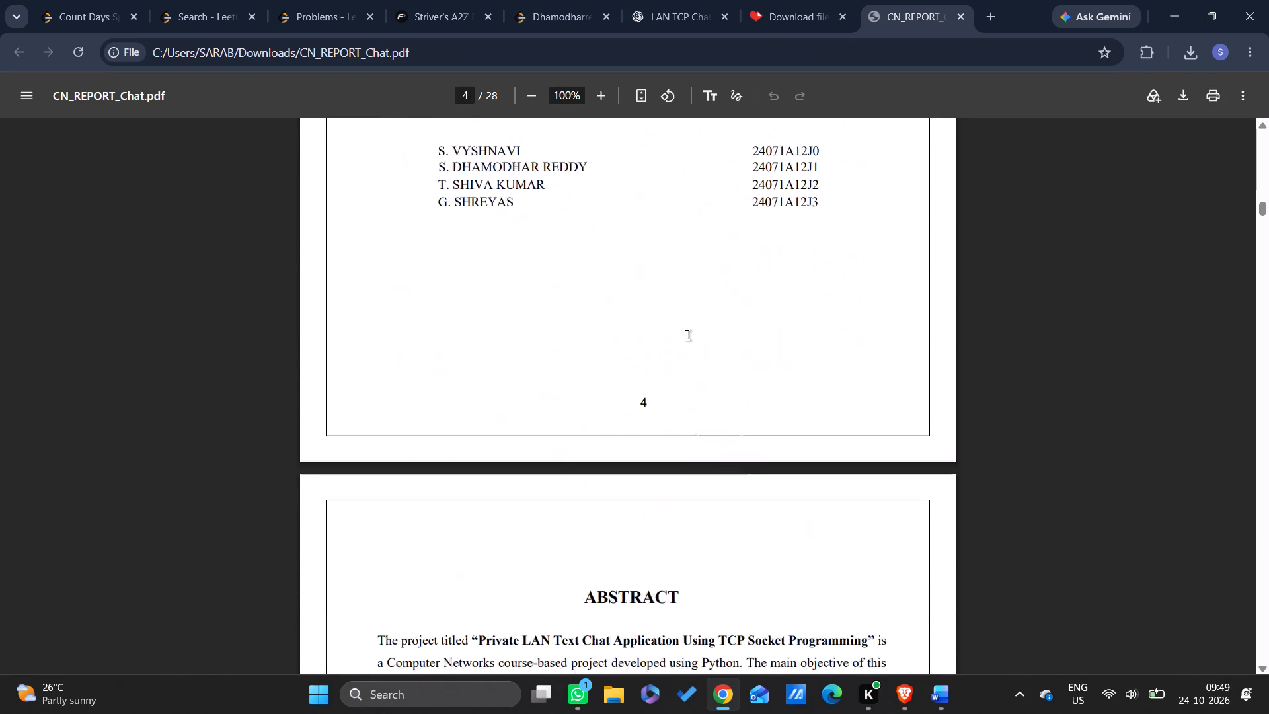
pyautogui.scroll(-3, 687, 335)
pyautogui.scroll(1, 687, 335)
pyautogui.scroll(-2, 687, 335)
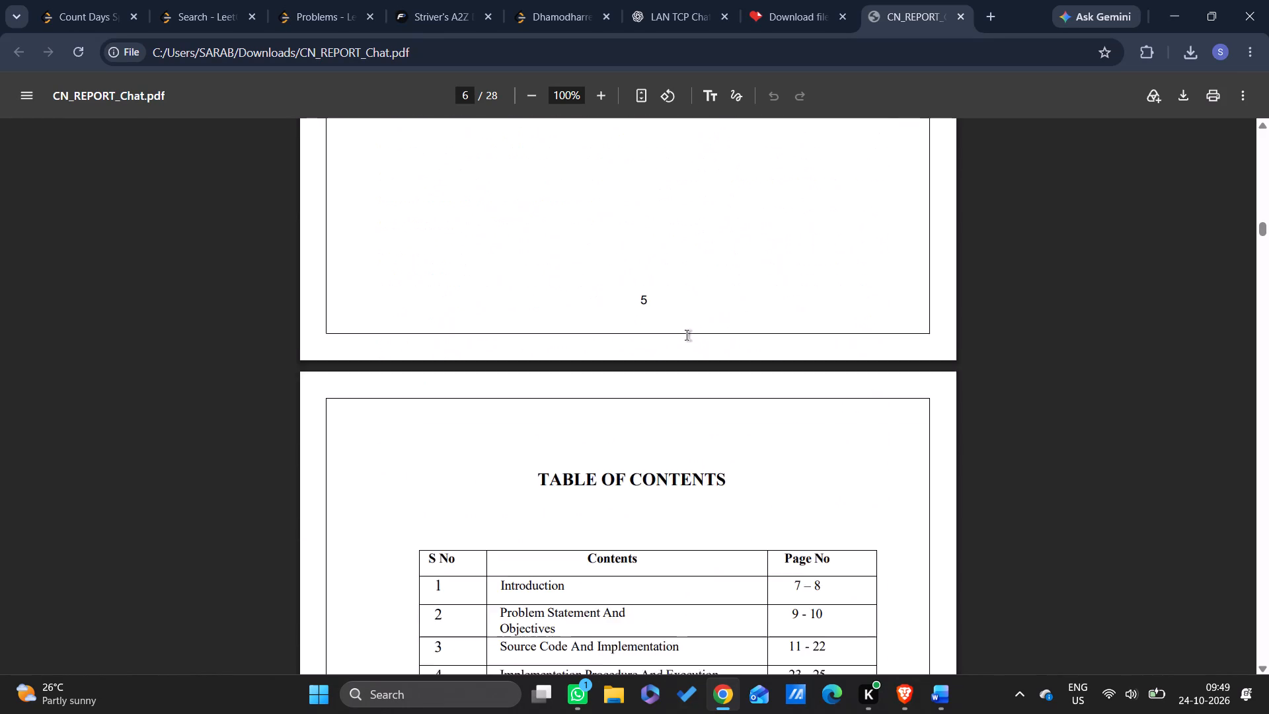
pyautogui.scroll(-2, 687, 335)
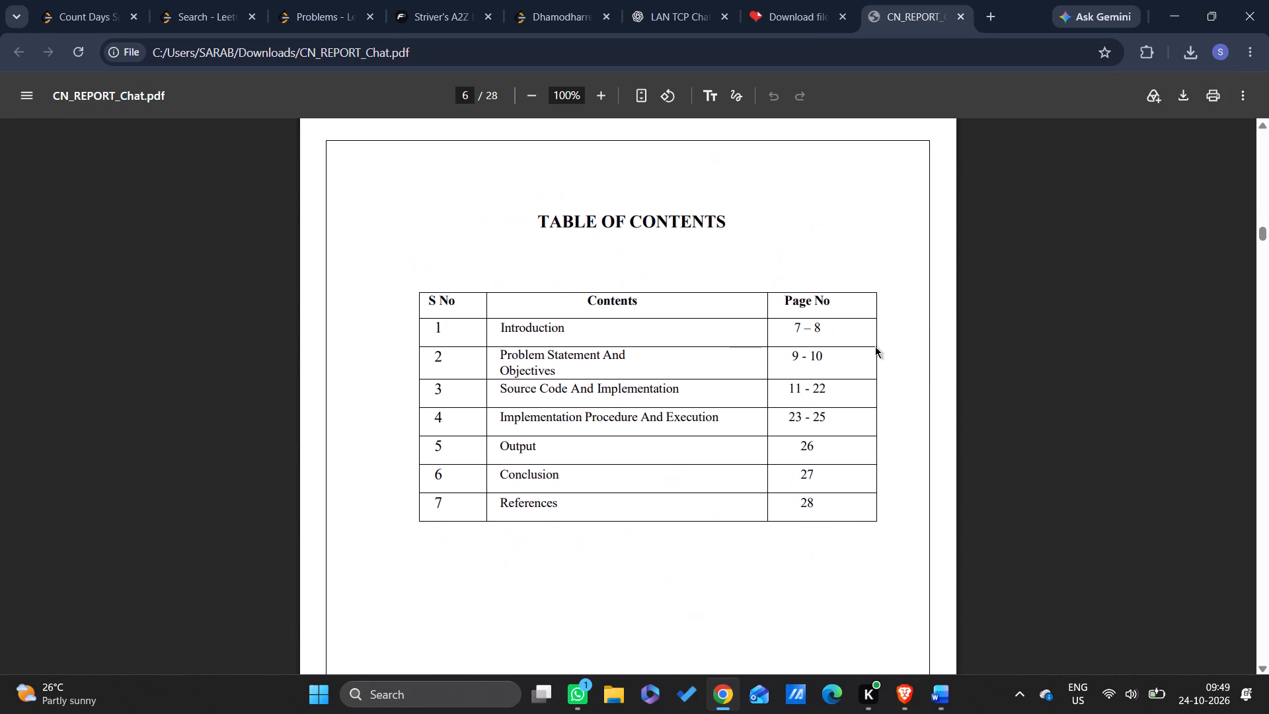
# Check the layout of the Introduction pages in the exported PDF.
pyautogui.scroll(-6, 875, 346)
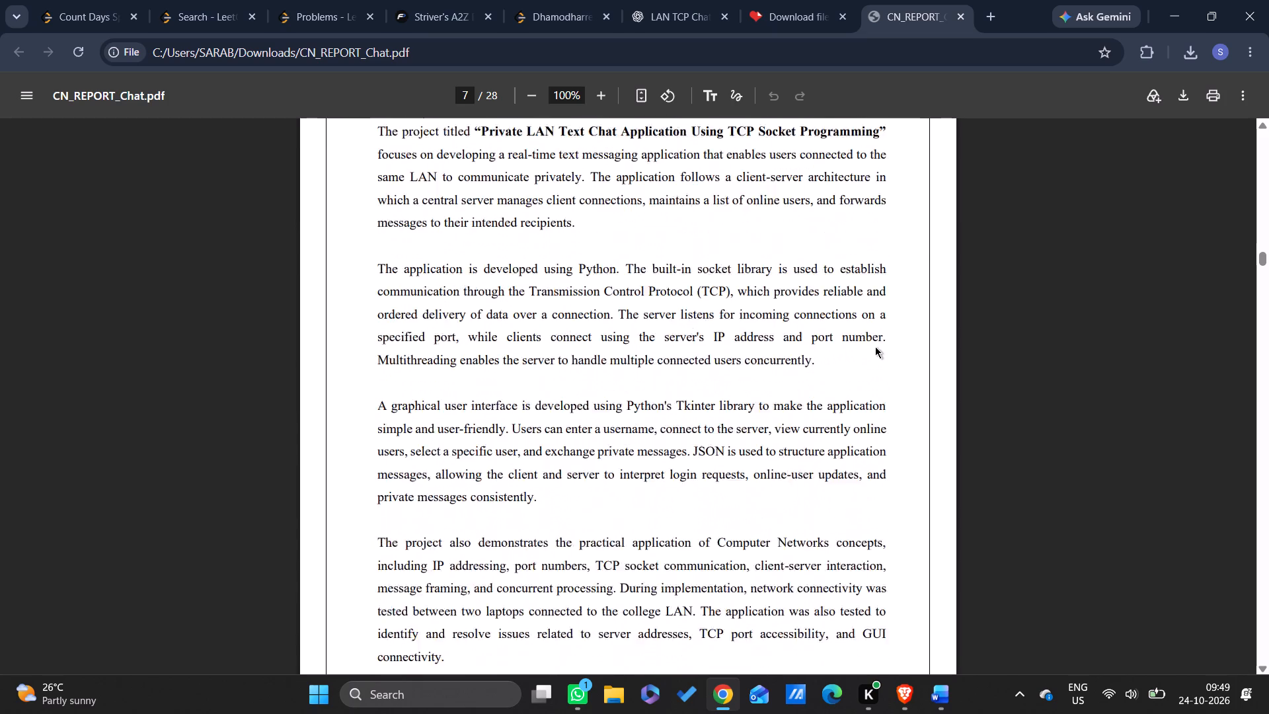
pyautogui.scroll(-4, 875, 346)
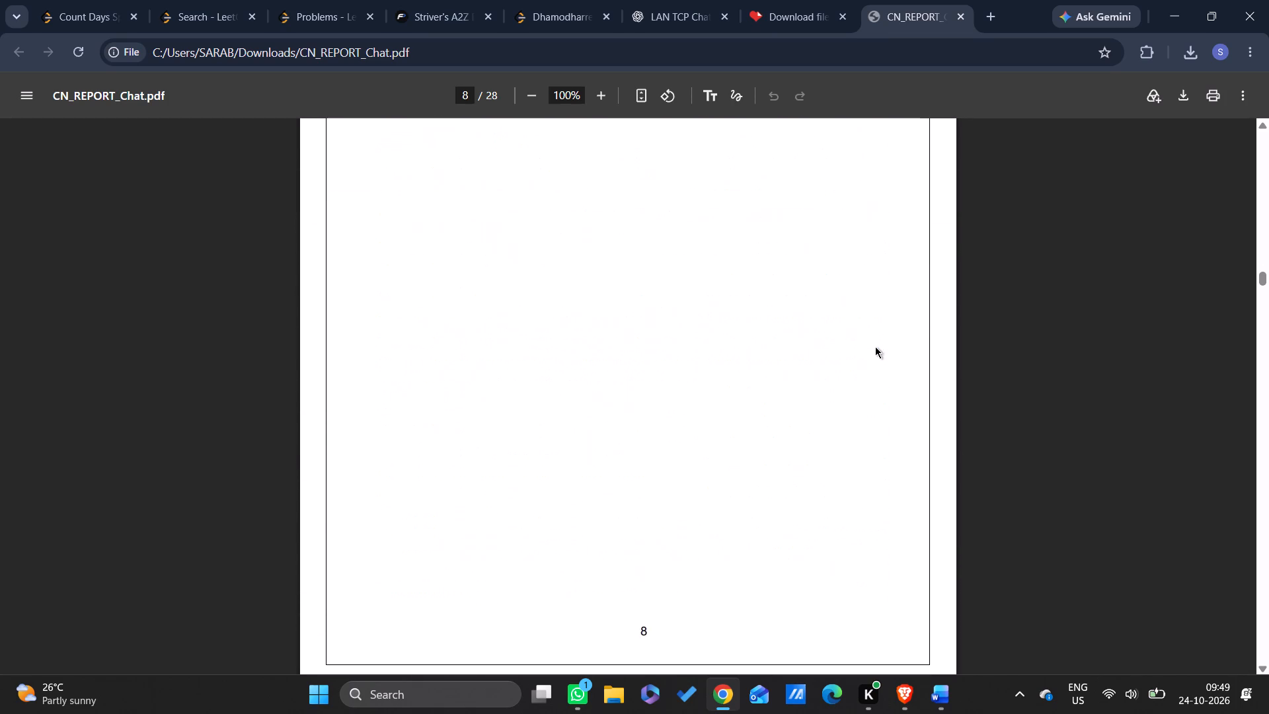
pyautogui.scroll(-1, 875, 346)
pyautogui.scroll(9, 875, 346)
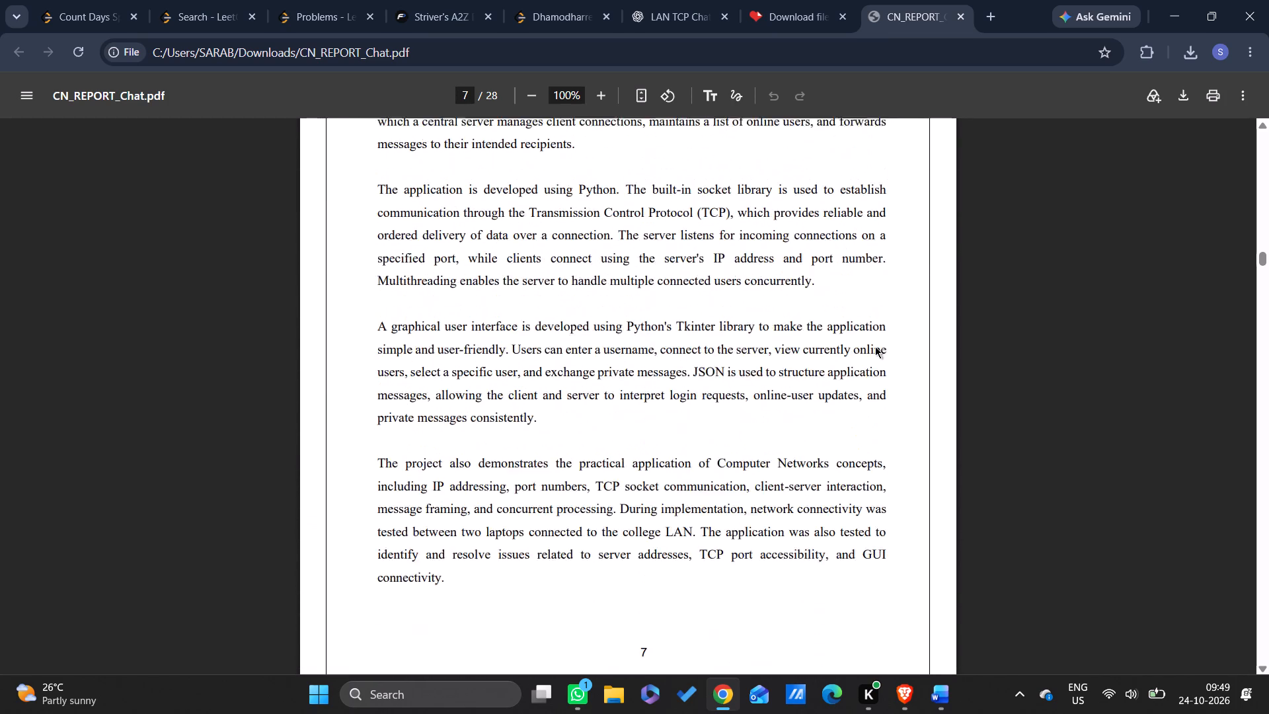
# Recheck the acknowledgement and abstract pages and the page numbers in the table of contents.
pyautogui.scroll(6, 875, 346)
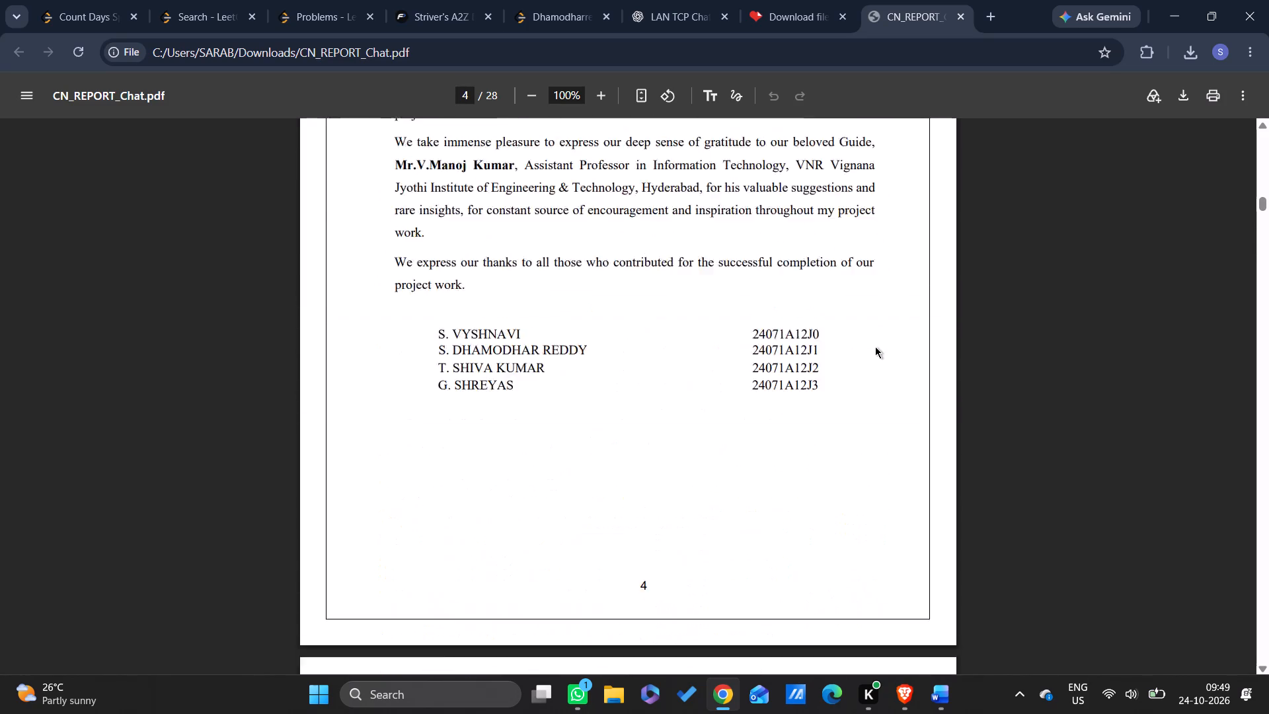
pyautogui.scroll(-1, 875, 346)
pyautogui.scroll(1, 875, 346)
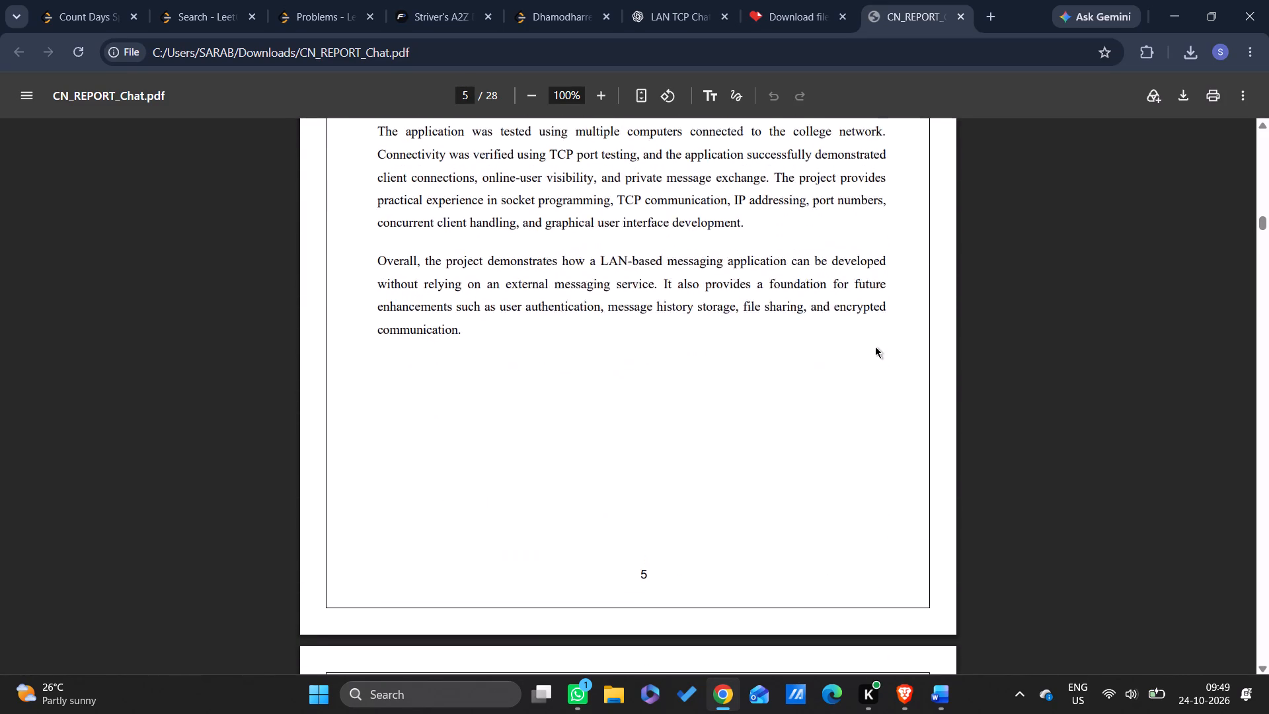
pyautogui.scroll(1, 875, 346)
pyautogui.scroll(-2, 875, 346)
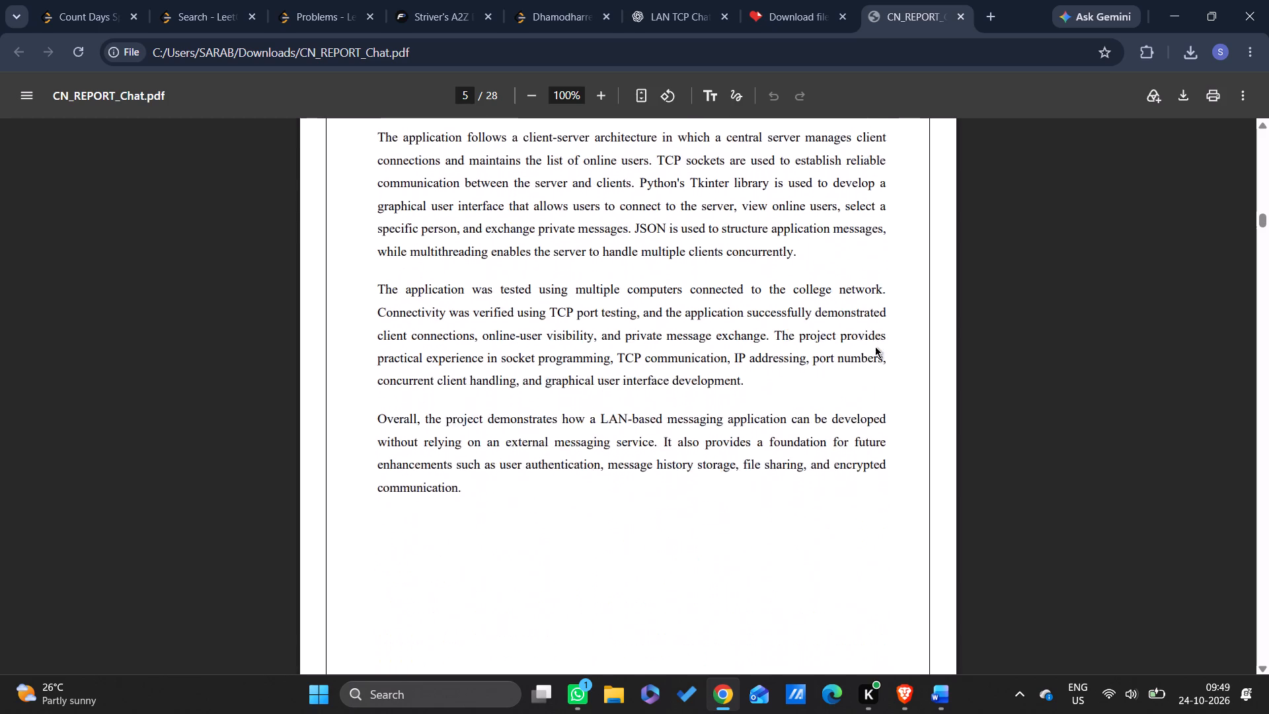
pyautogui.scroll(-4, 875, 346)
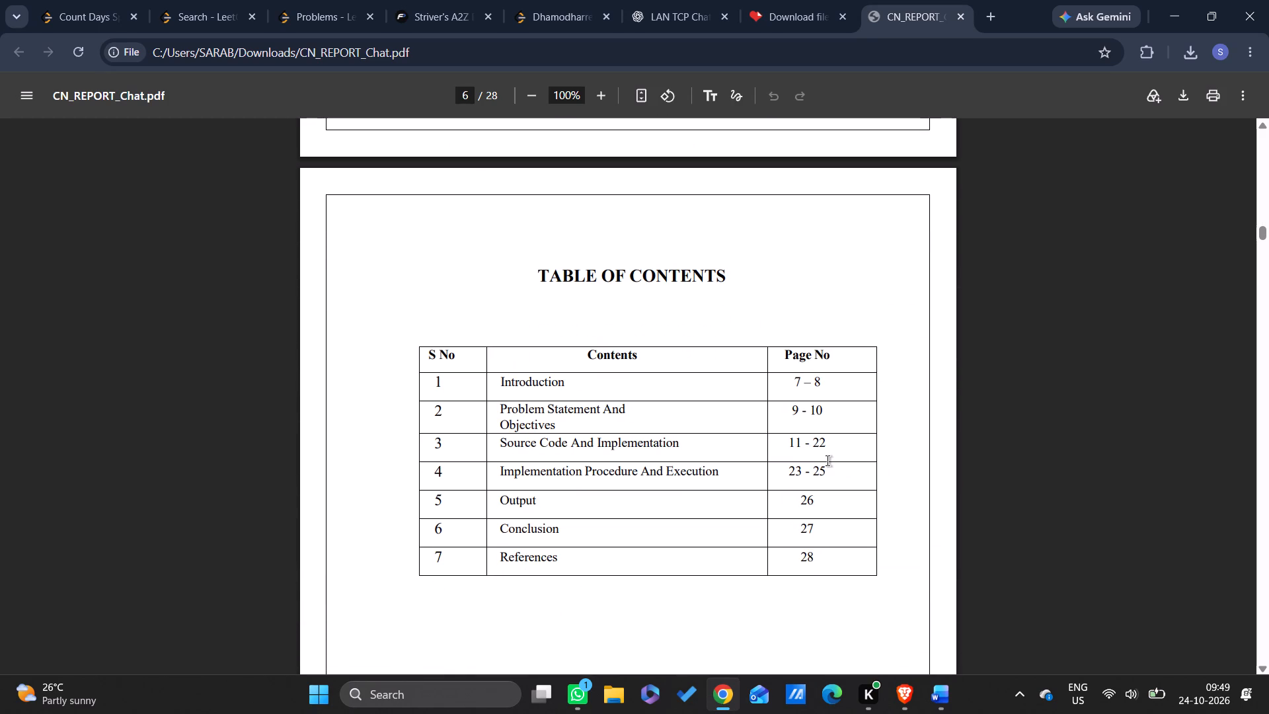
pyautogui.scroll(-4, 827, 461)
pyautogui.scroll(2, 827, 461)
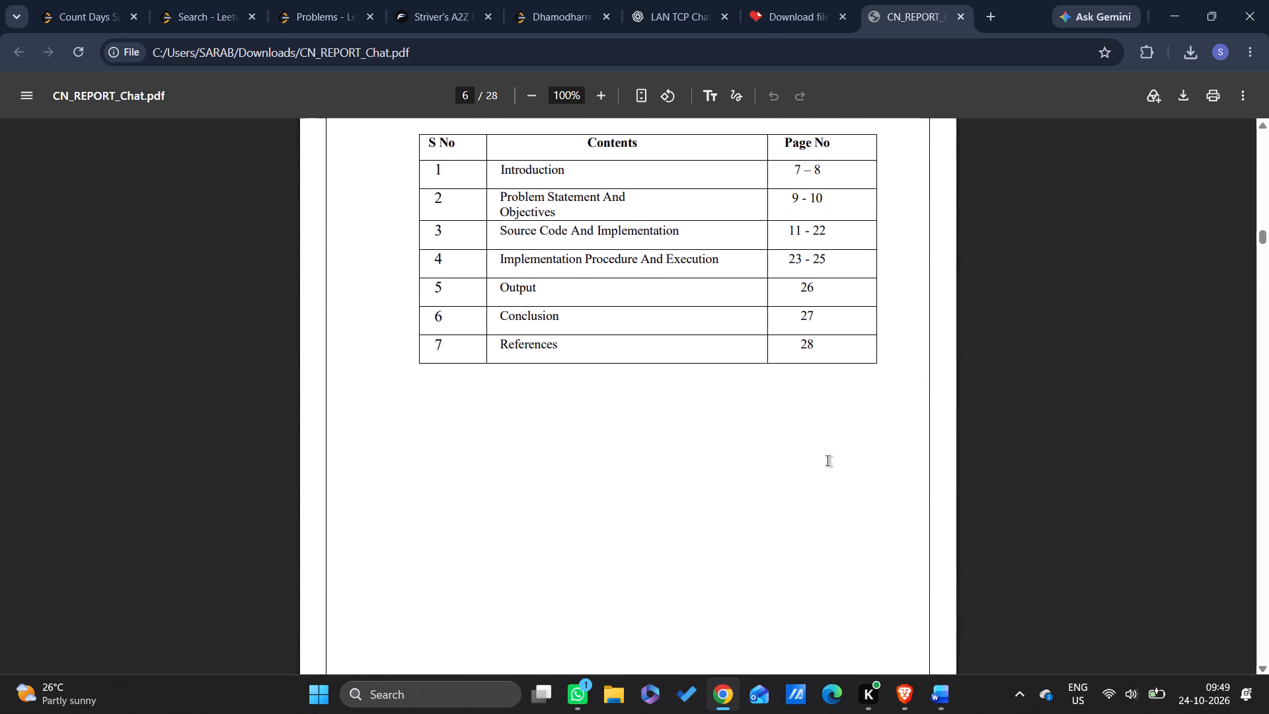
# Review the Introduction and the Problem Statement and Objectives pages of the exported PDF, checking their layout and page numbers.
pyautogui.scroll(-5, 827, 461)
pyautogui.scroll(1, 827, 461)
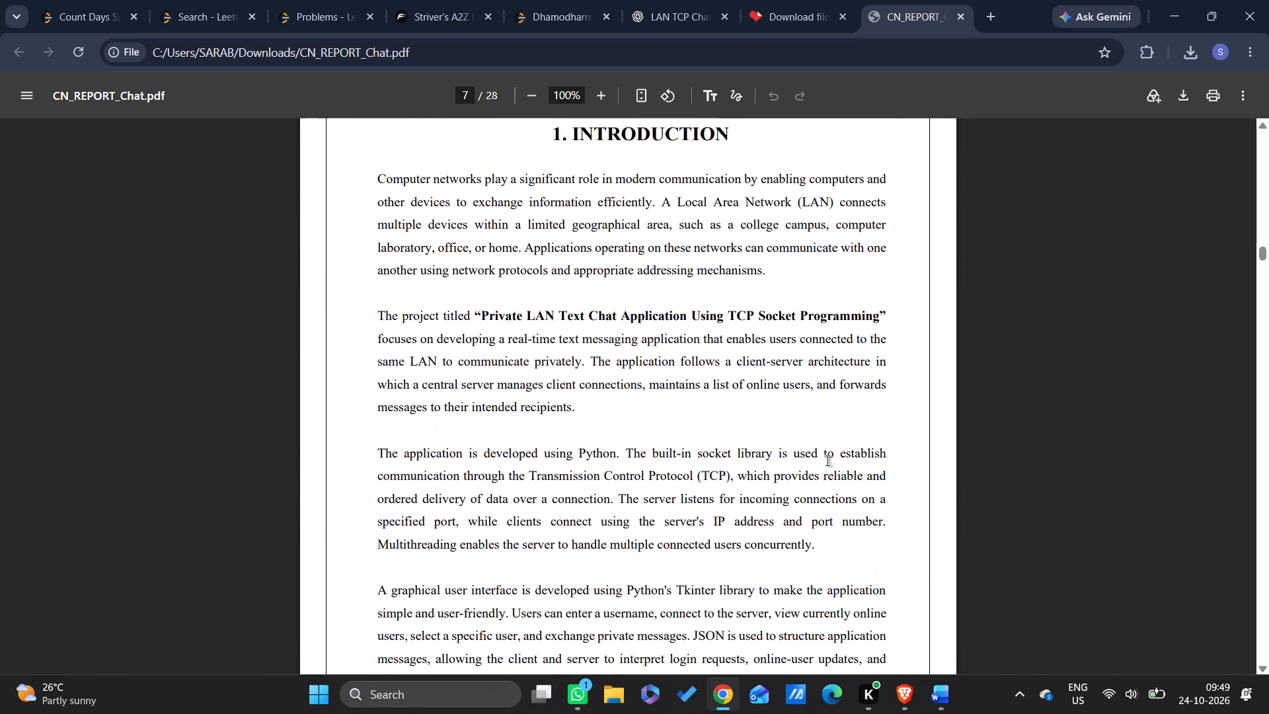
pyautogui.scroll(1, 827, 461)
pyautogui.scroll(-5, 827, 461)
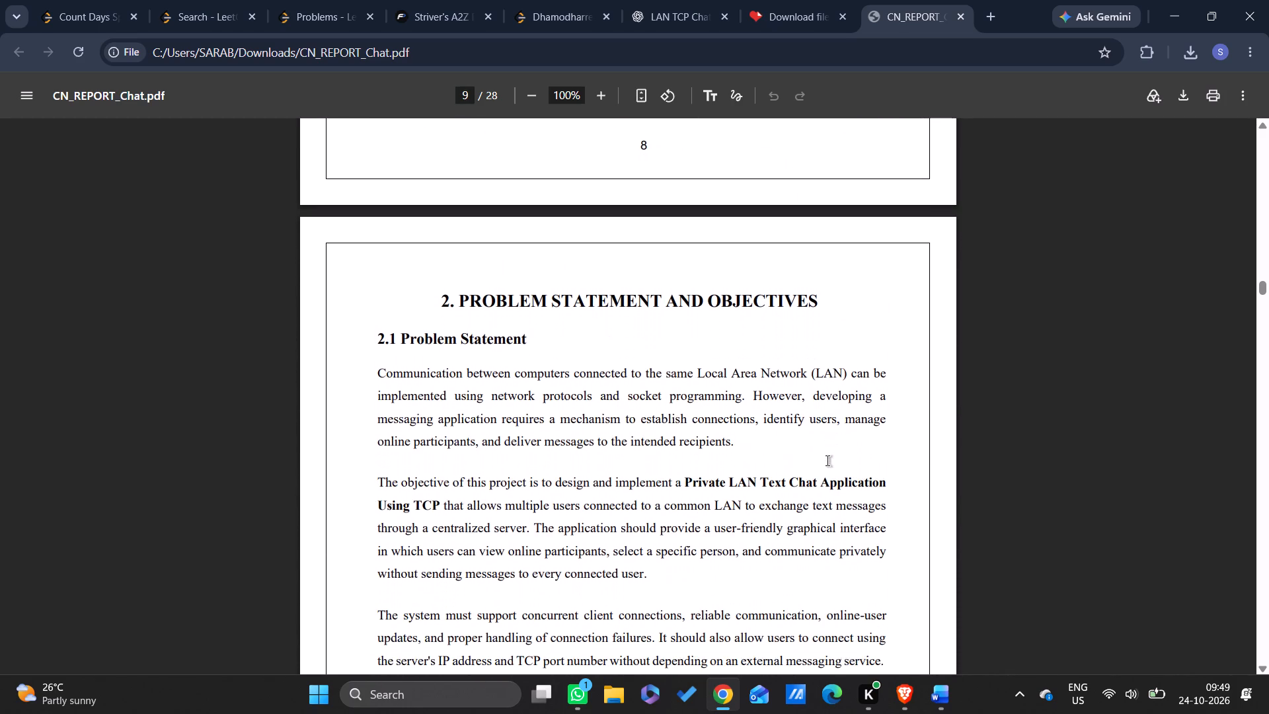
pyautogui.scroll(-1, 827, 461)
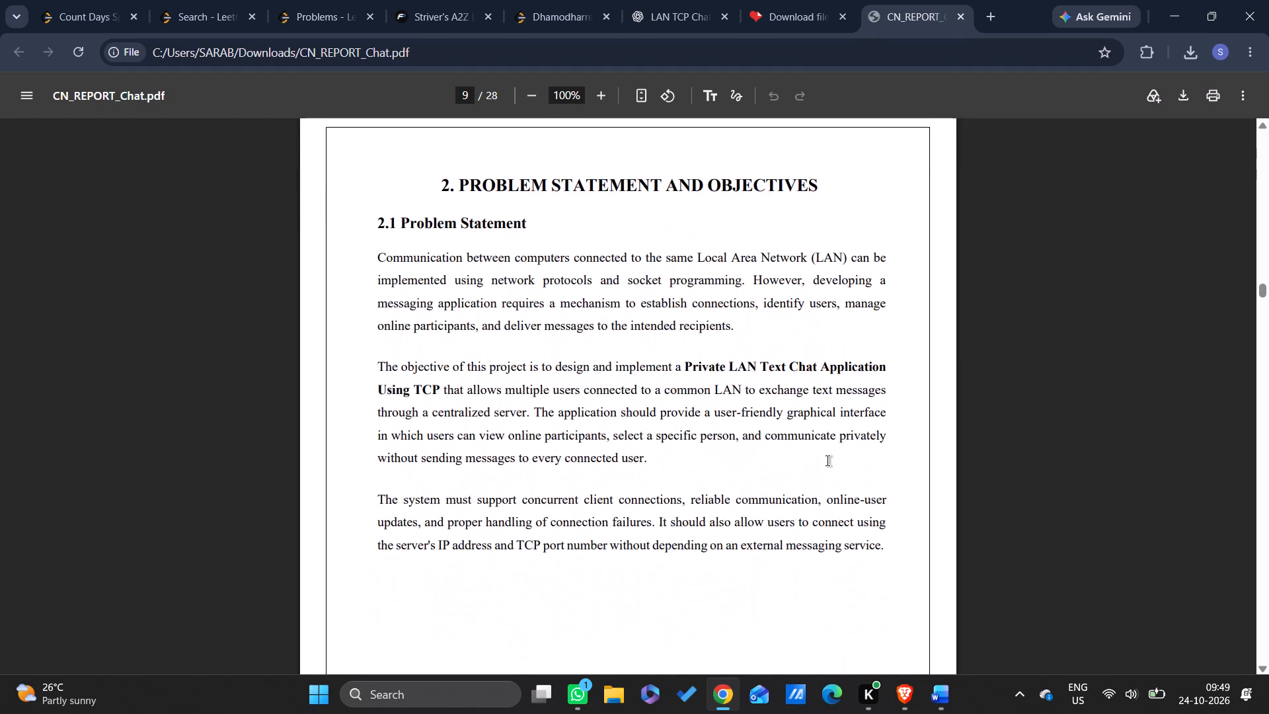
pyautogui.scroll(-4, 827, 461)
pyautogui.scroll(2, 827, 461)
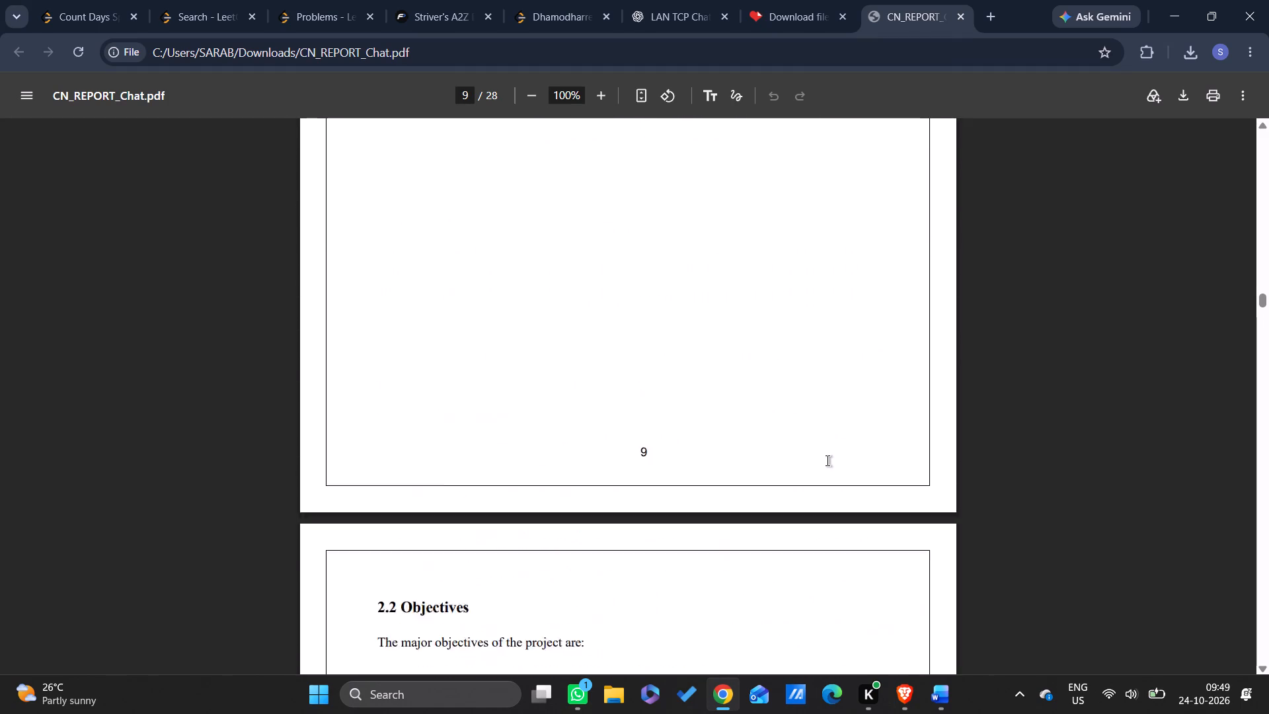
pyautogui.scroll(1, 827, 461)
pyautogui.scroll(-4, 827, 461)
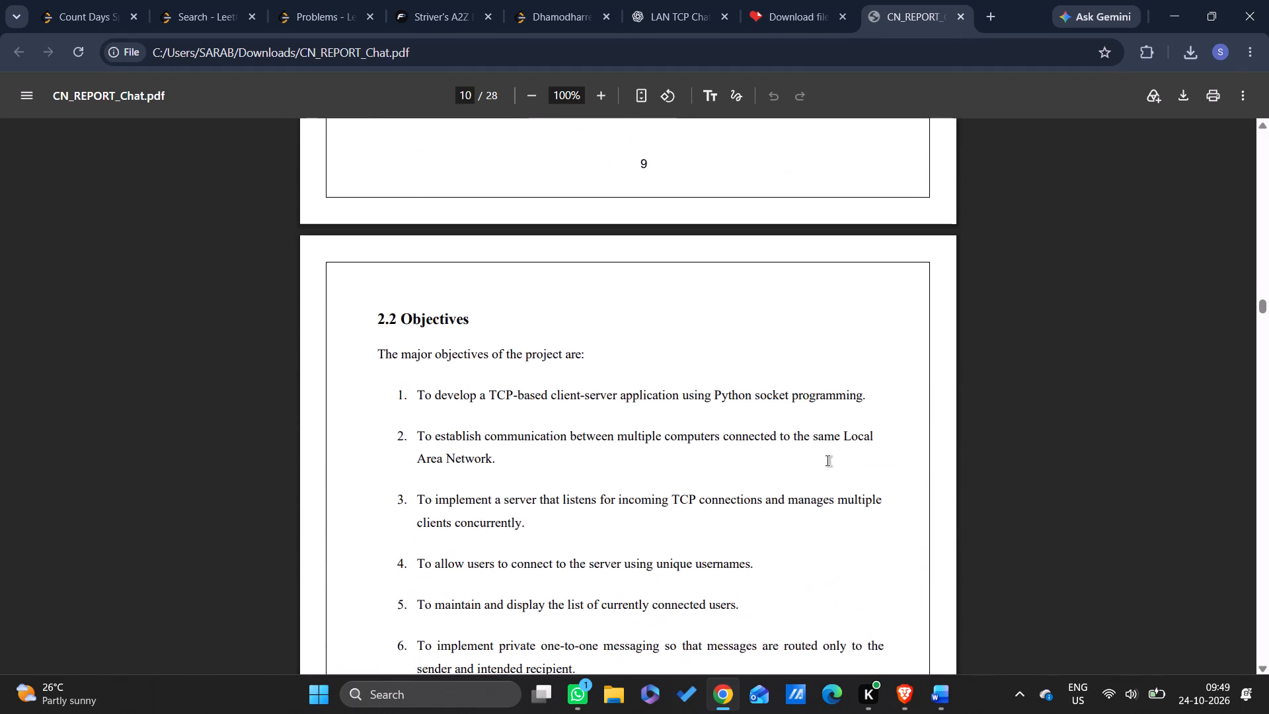
pyautogui.scroll(-3, 827, 461)
pyautogui.scroll(3, 827, 461)
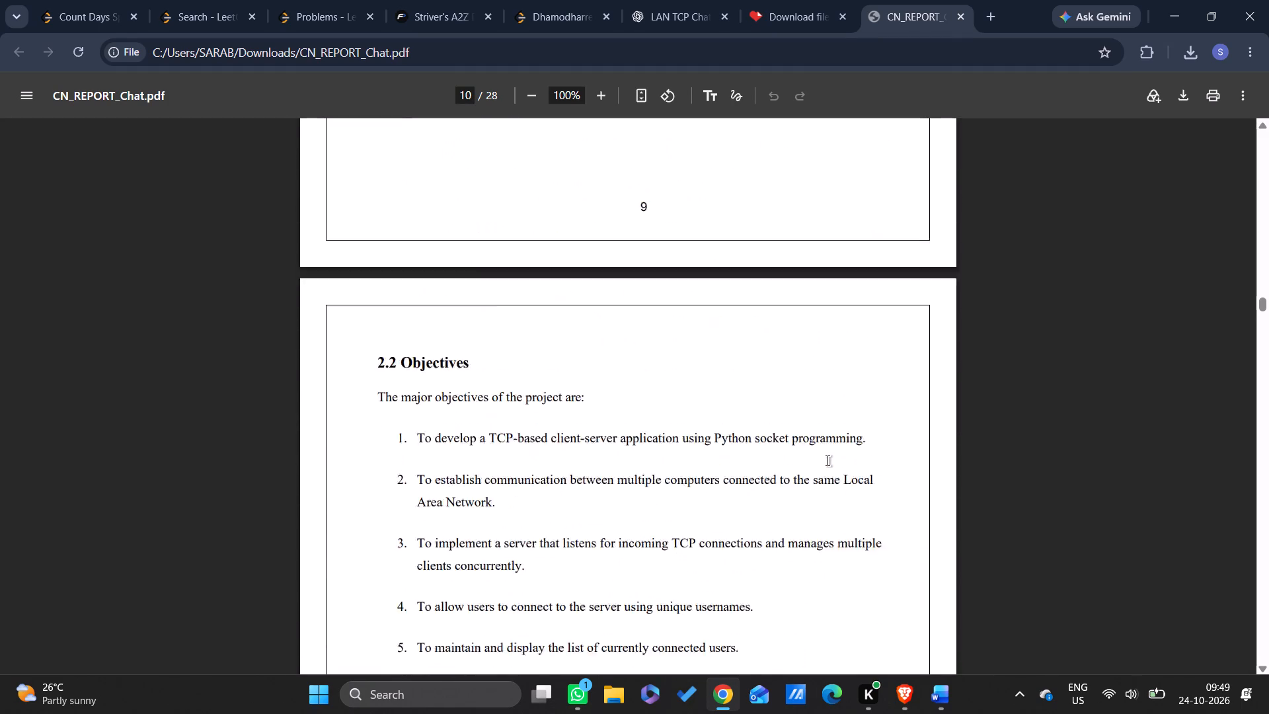
pyautogui.scroll(5, 827, 461)
pyautogui.scroll(-7, 827, 461)
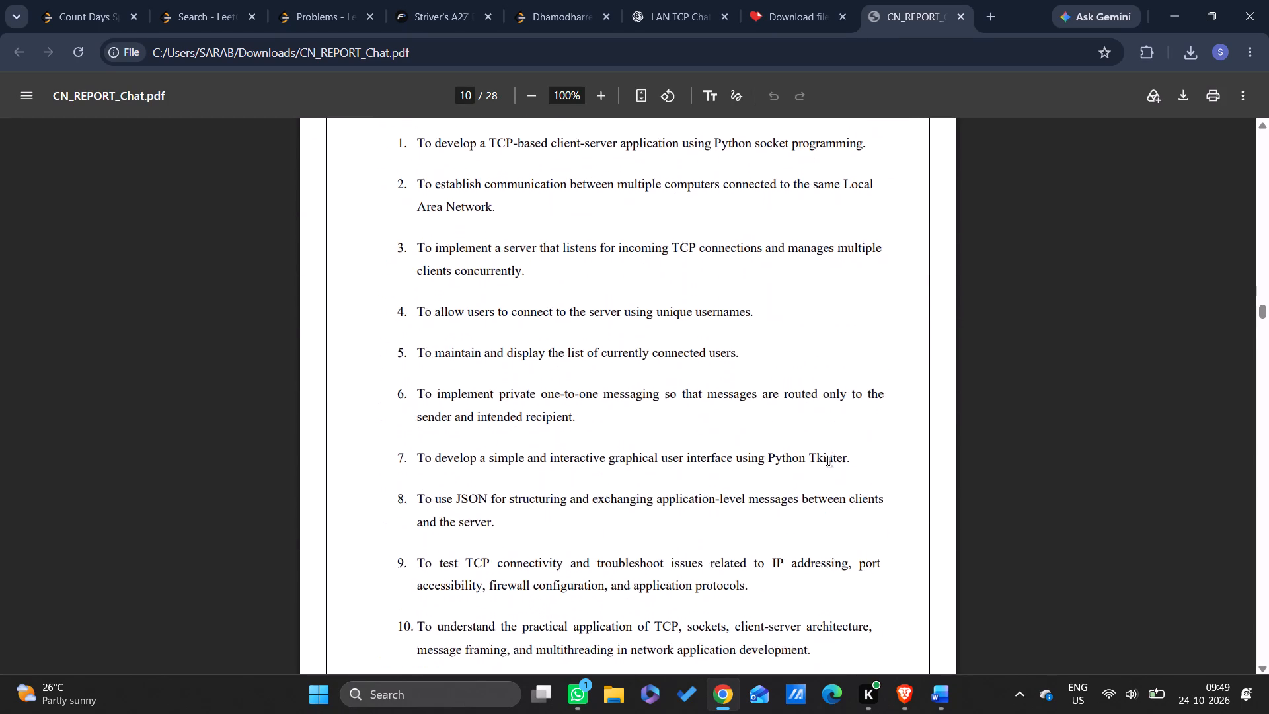
# Check the Source Code and Implementation chapter, including the Server.py listing, through to the start of chapter 4.
pyautogui.scroll(-2, 827, 461)
pyautogui.scroll(3, 827, 461)
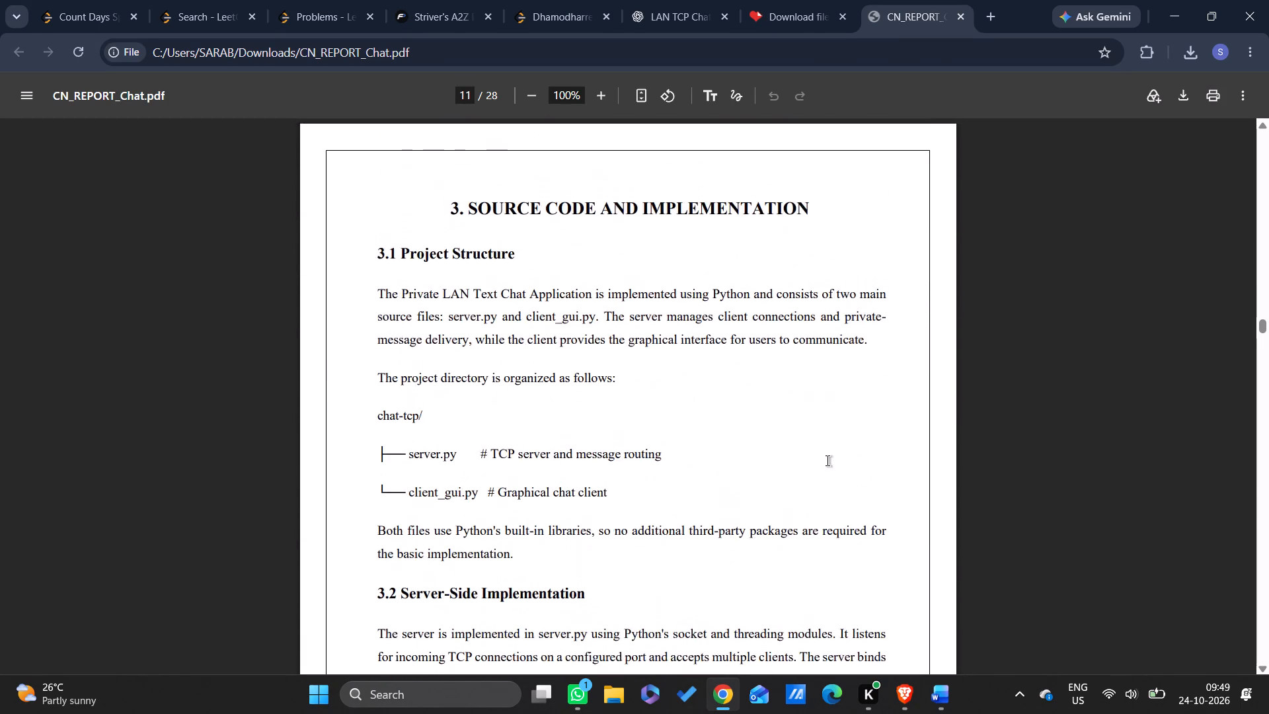
pyautogui.scroll(1, 827, 461)
pyautogui.scroll(-6, 827, 461)
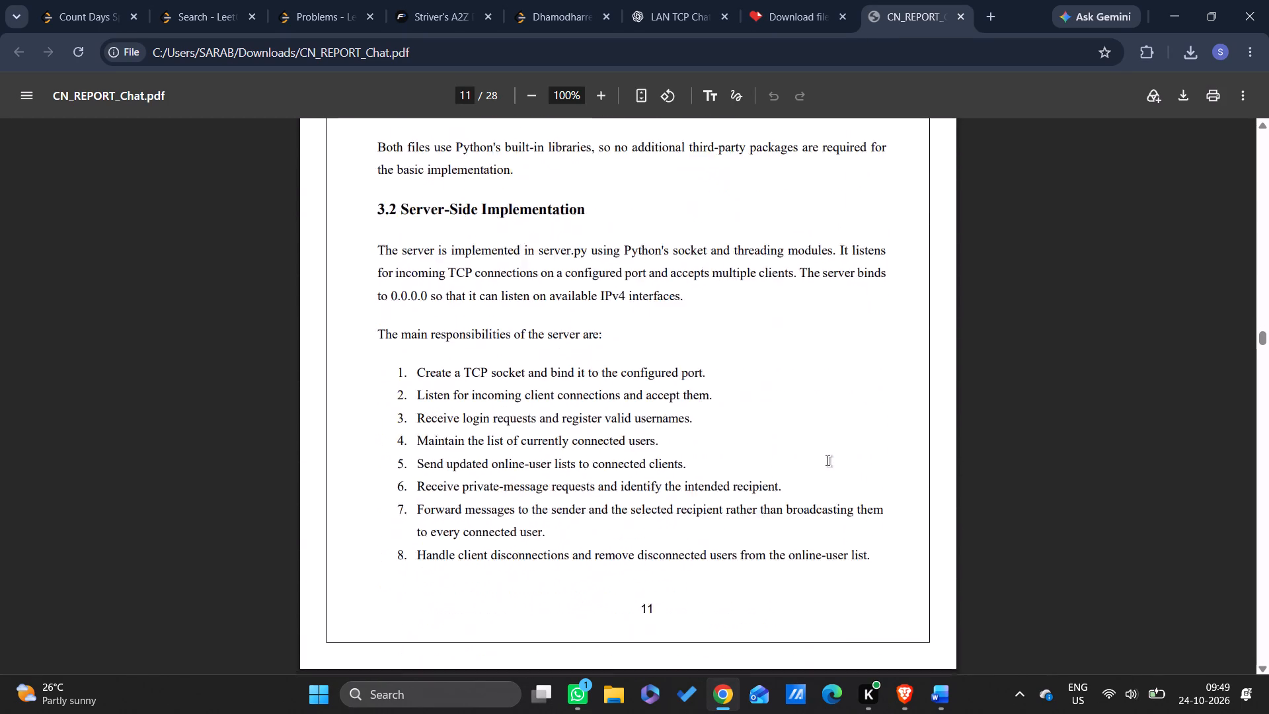
pyautogui.scroll(-3, 827, 461)
pyautogui.scroll(1, 827, 461)
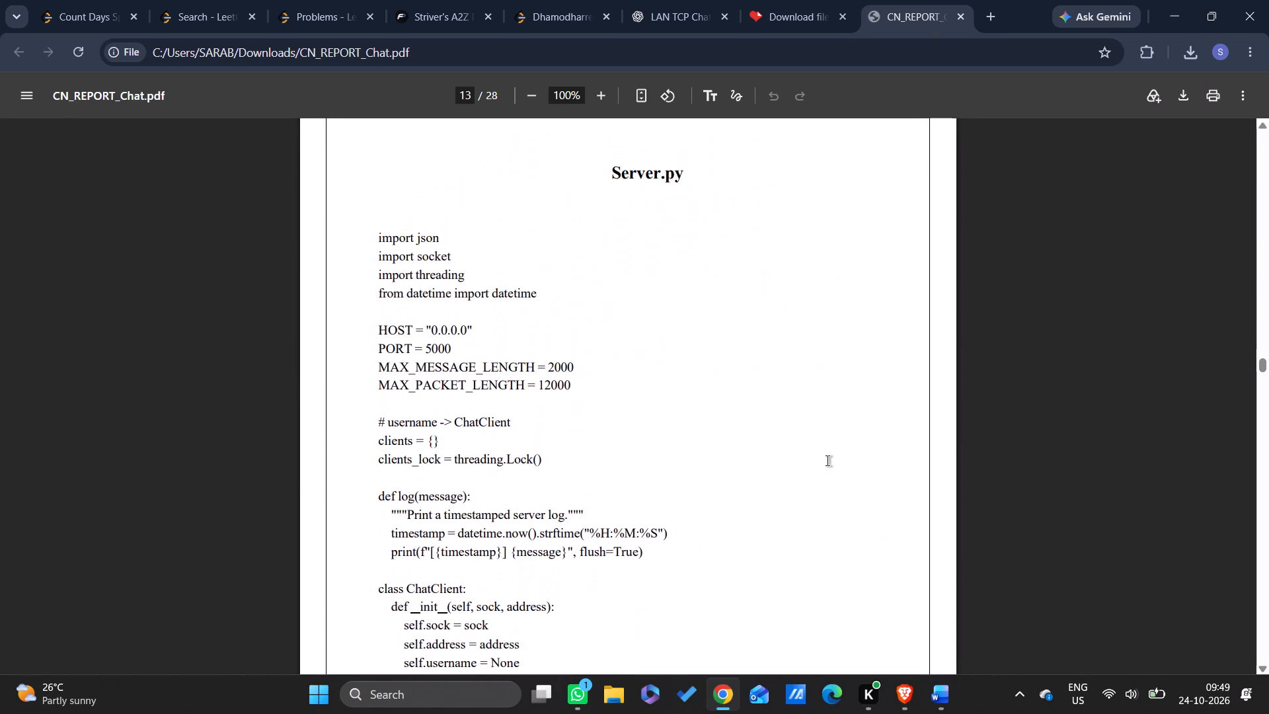
pyautogui.scroll(2, 827, 461)
pyautogui.scroll(-12, 827, 461)
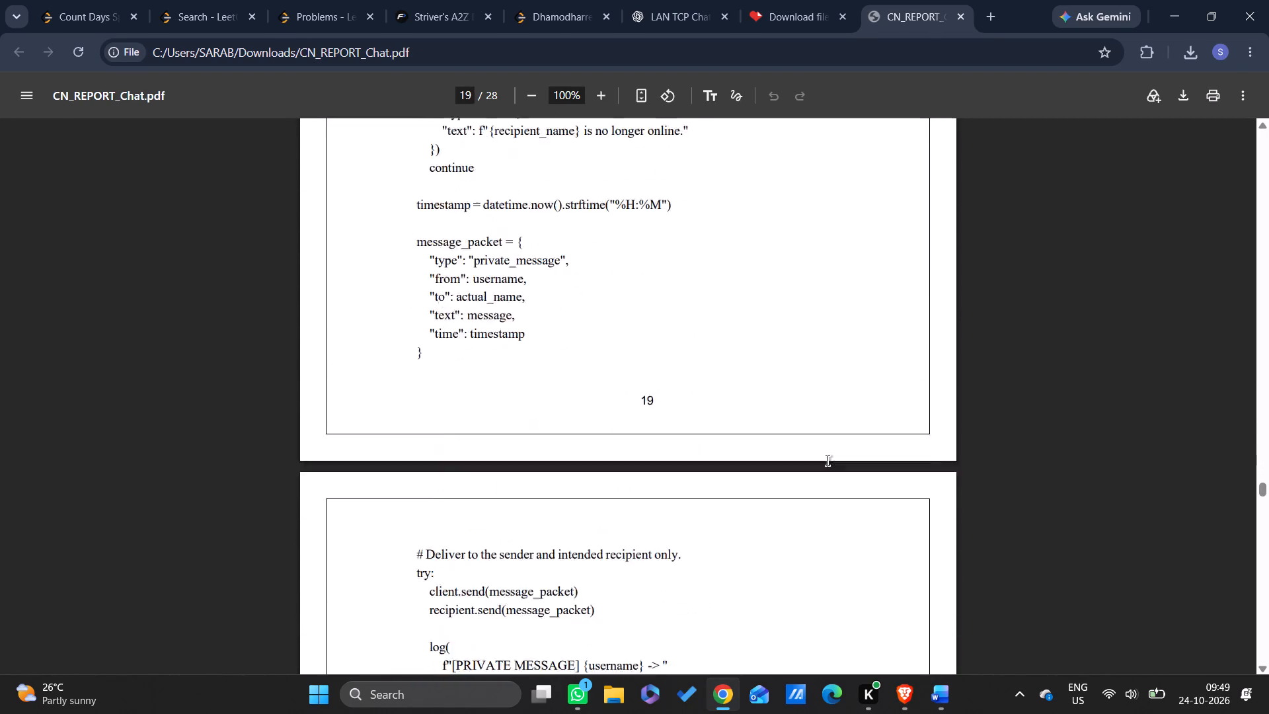
pyautogui.scroll(-5, 827, 461)
pyautogui.scroll(4, 827, 461)
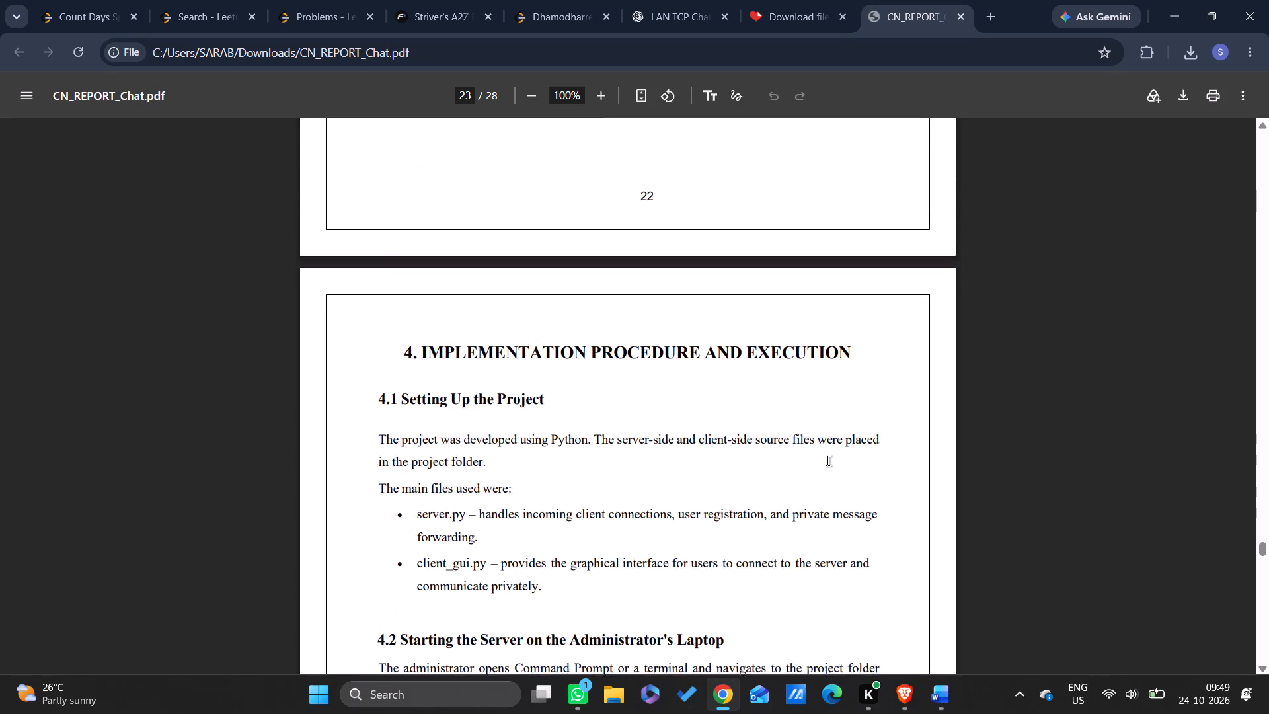
# Examine the Implementation Procedure and Execution pages, including the server and firewall output screenshots and the client GUI section.
pyautogui.scroll(-1, 827, 461)
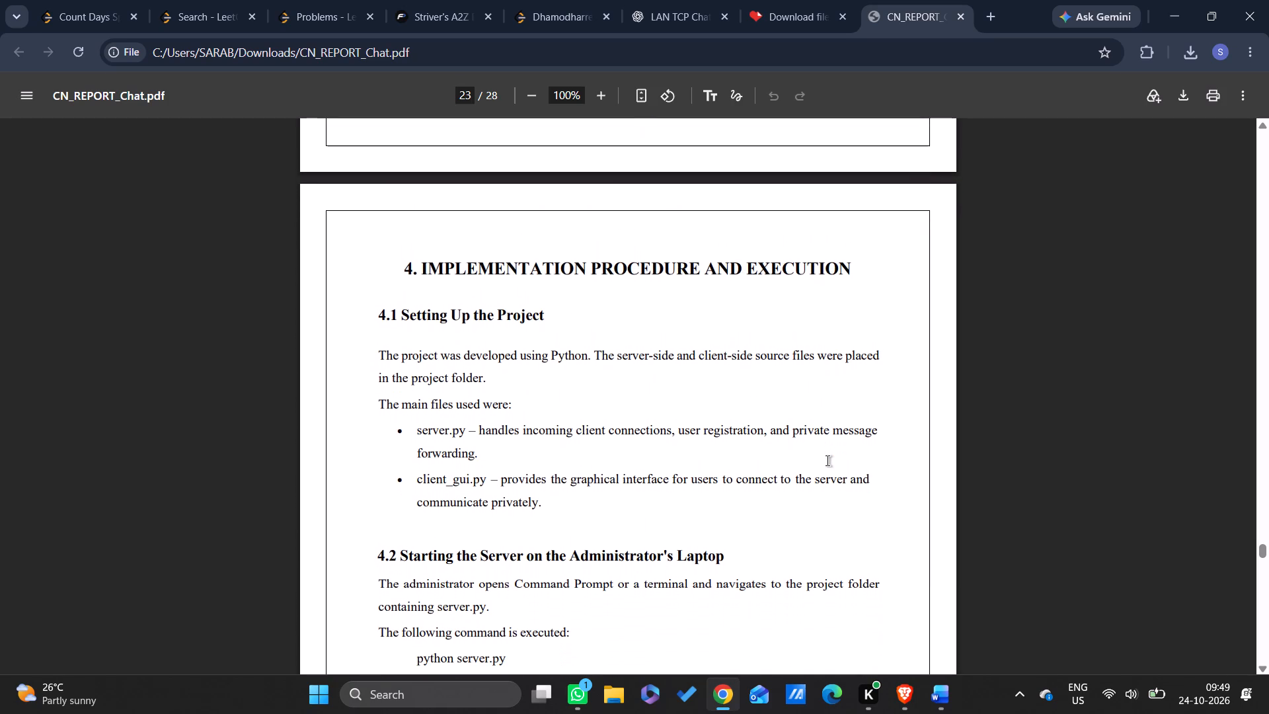
pyautogui.scroll(-4, 827, 461)
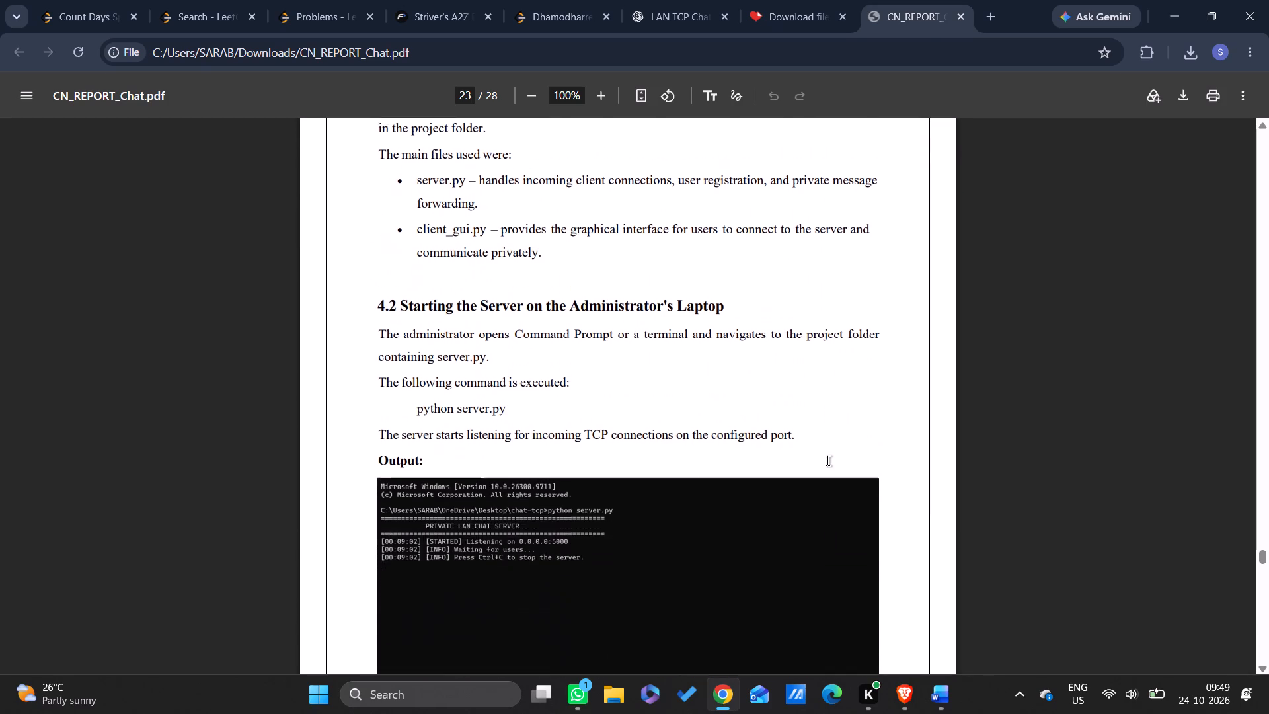
pyautogui.scroll(-4, 827, 461)
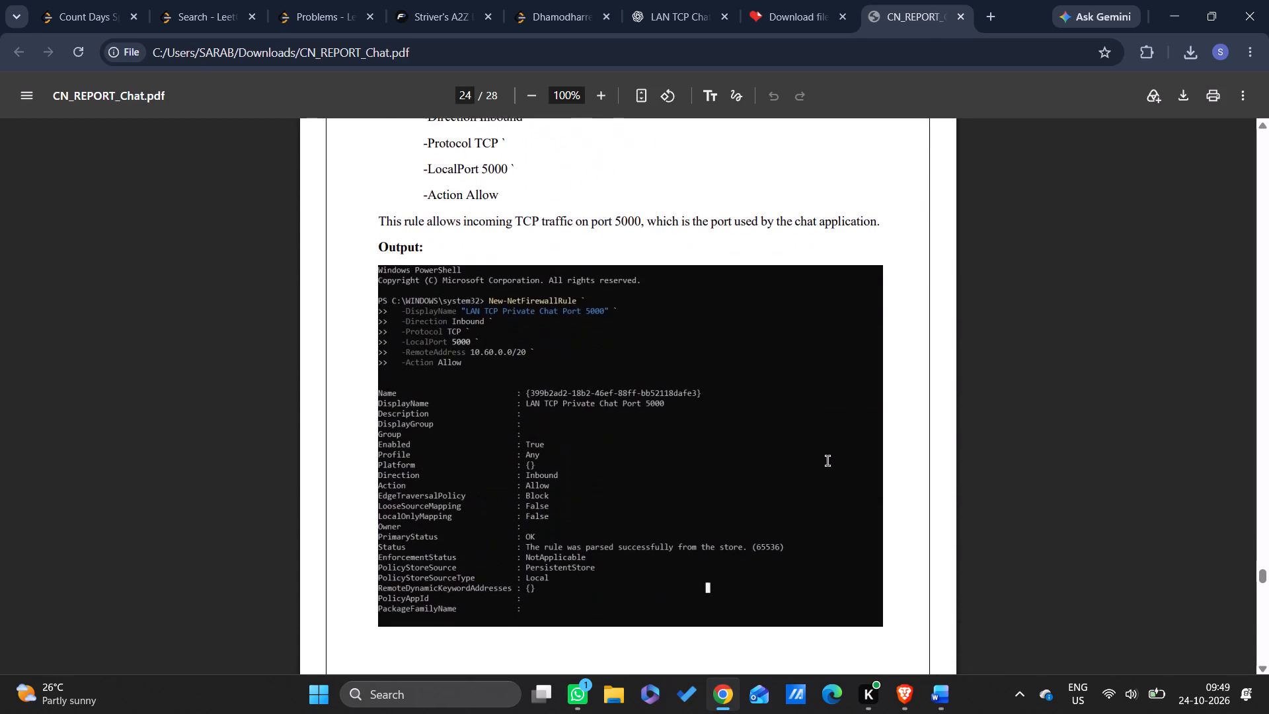
pyautogui.scroll(-2, 827, 461)
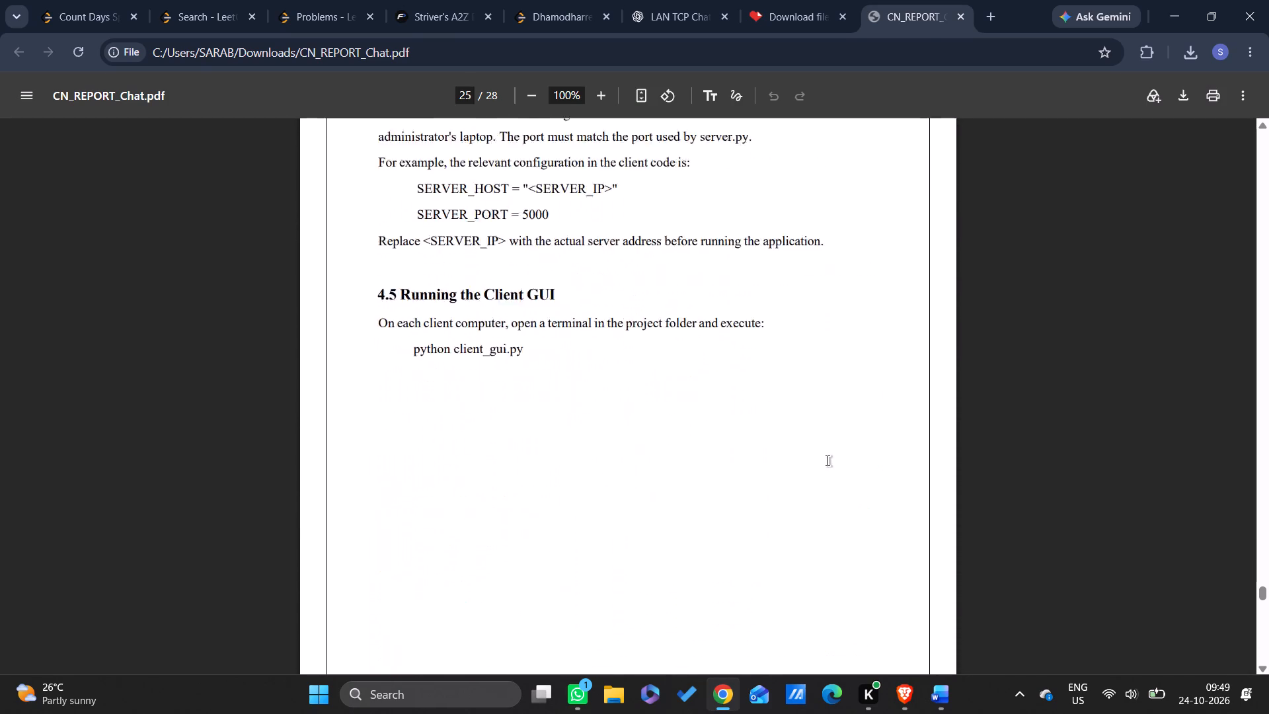
pyautogui.scroll(-5, 827, 461)
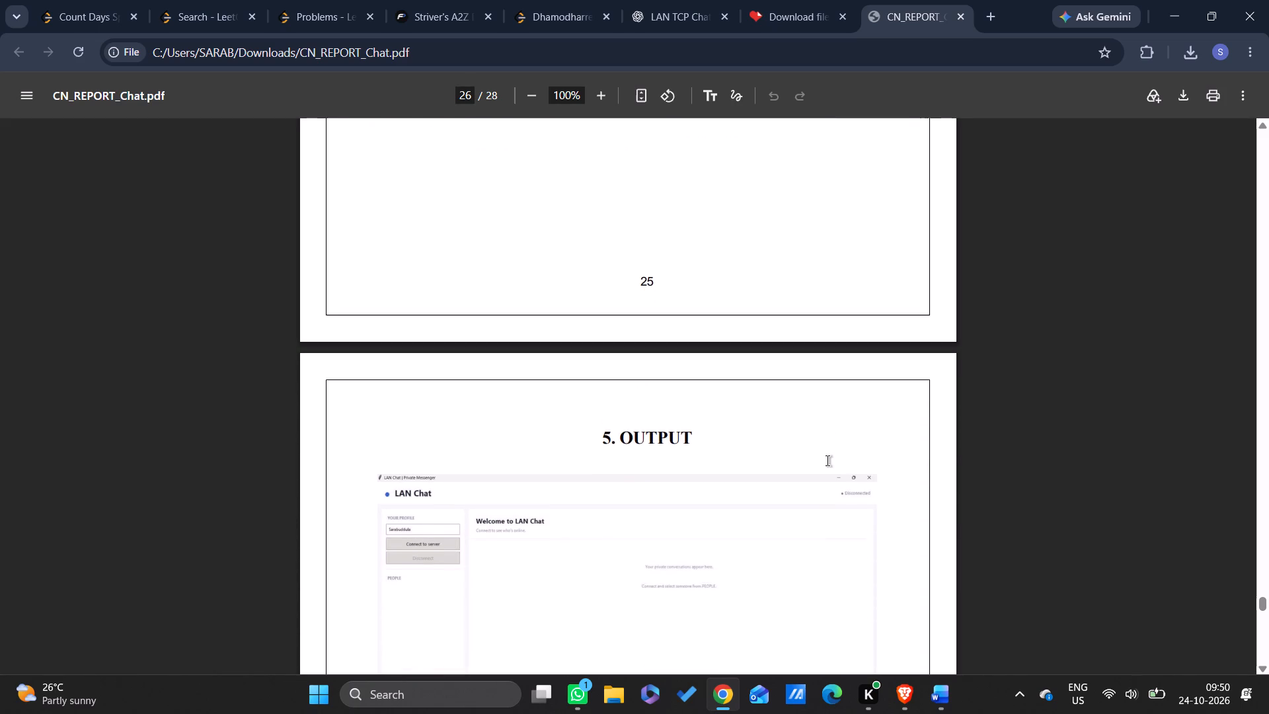
# Check the placement and captions of Figures 5.1 and 5.2 on the Output page.
pyautogui.scroll(-3, 827, 461)
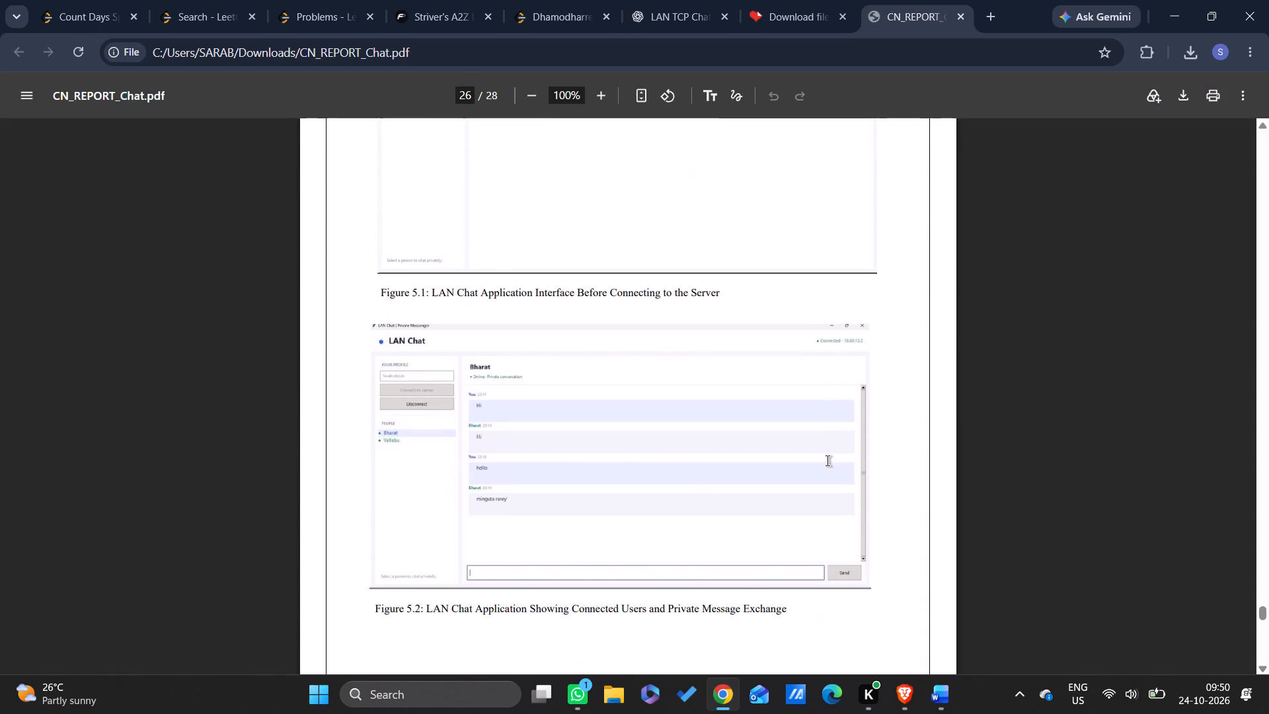
pyautogui.scroll(-1, 827, 461)
pyautogui.scroll(1, 827, 461)
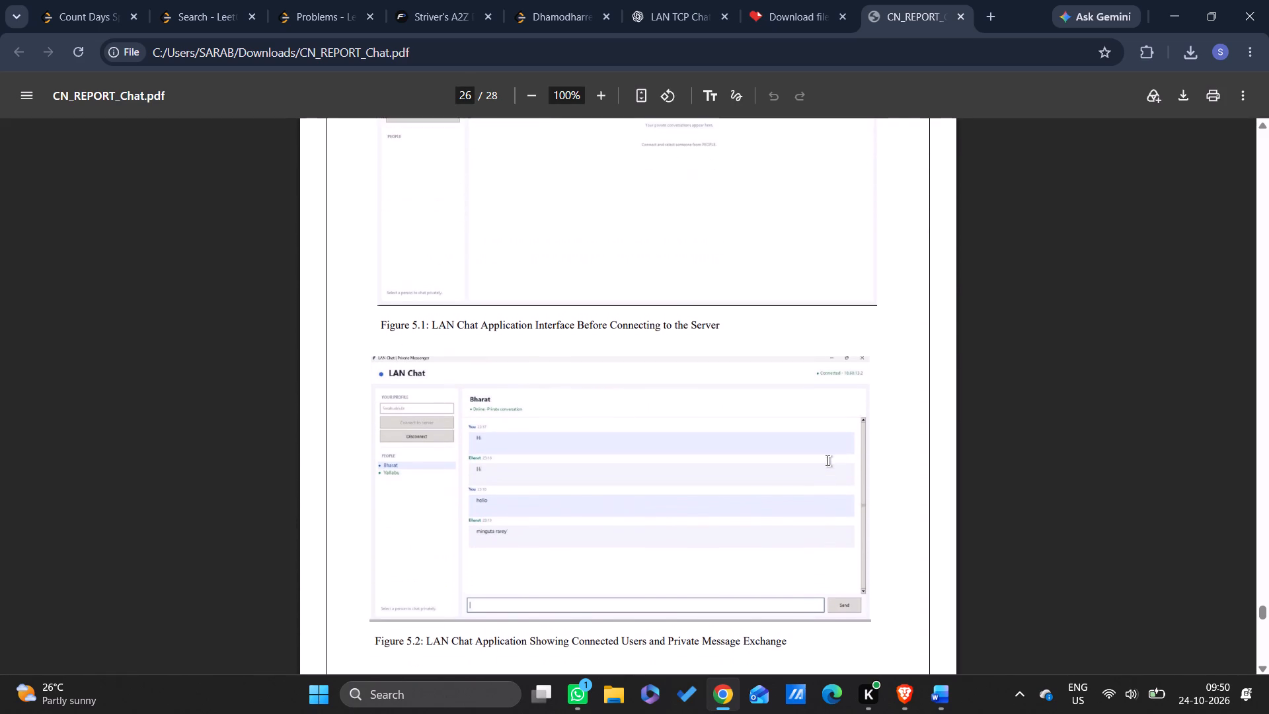
pyautogui.scroll(2, 827, 461)
pyautogui.scroll(-1, 827, 461)
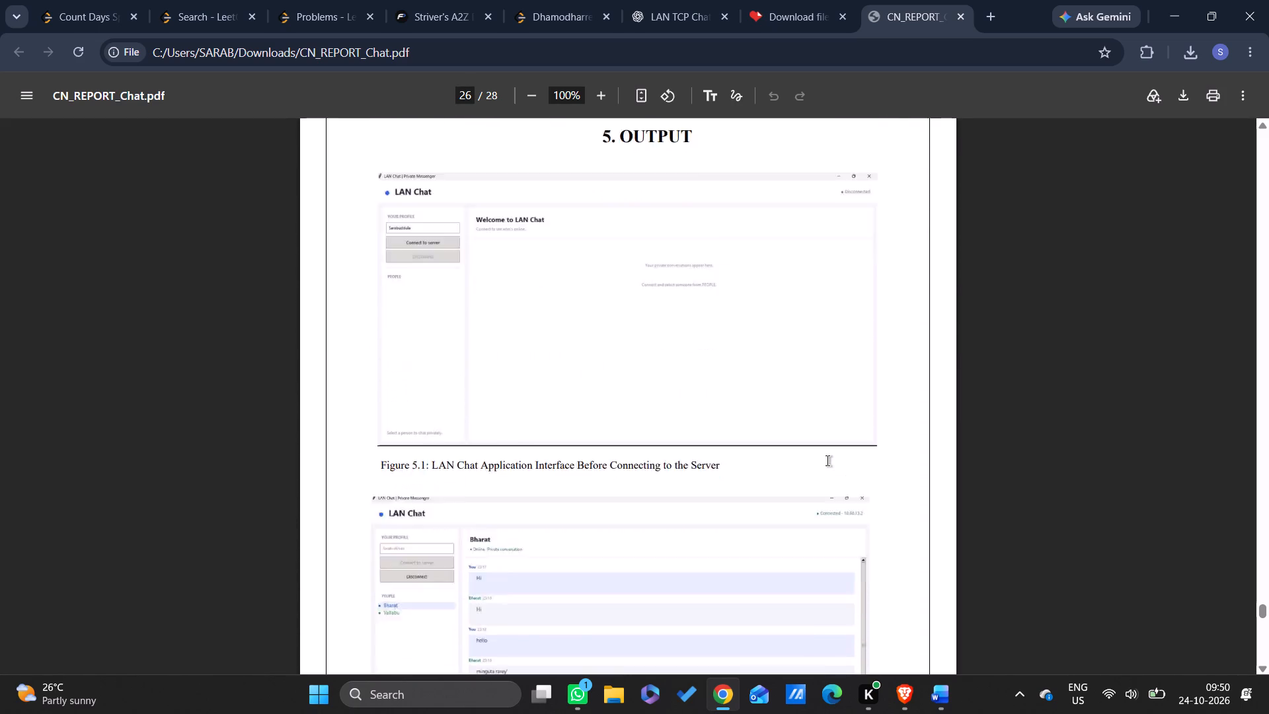
pyautogui.scroll(-1, 827, 461)
pyautogui.scroll(1, 827, 461)
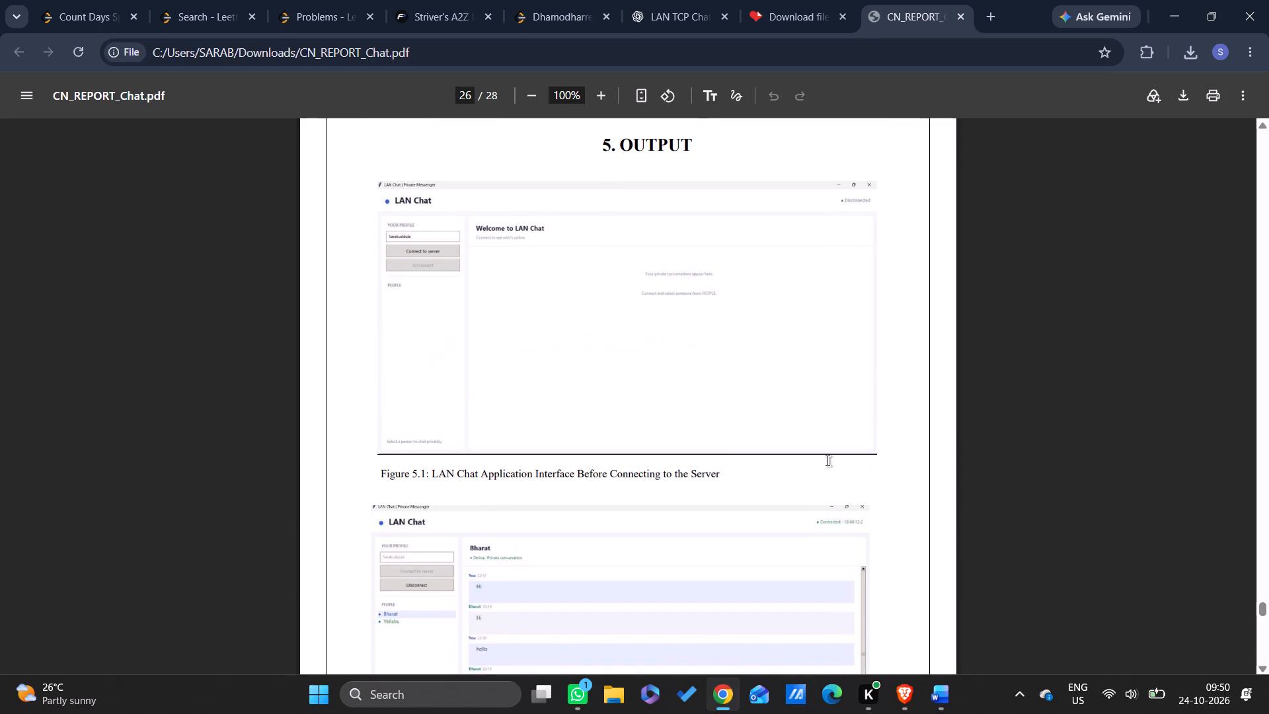
pyautogui.scroll(-2, 827, 461)
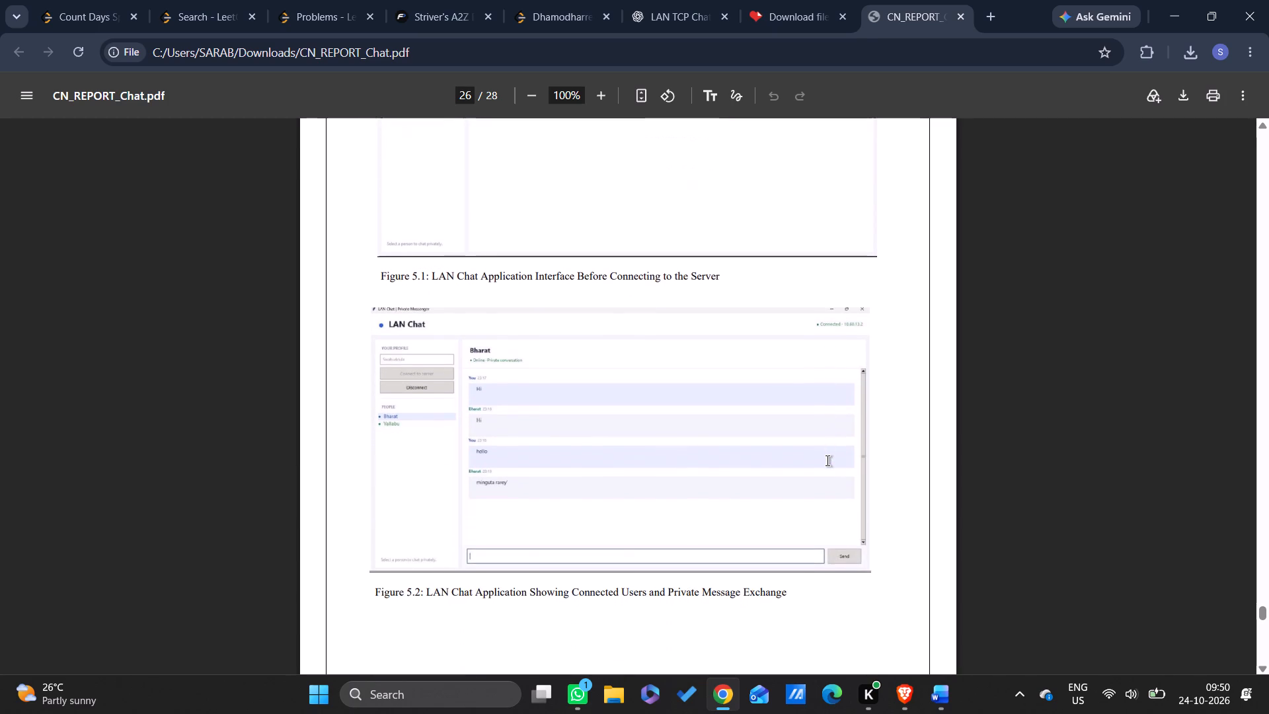
# Check the Conclusion page and the References page at the end of the exported PDF.
pyautogui.scroll(-7, 827, 461)
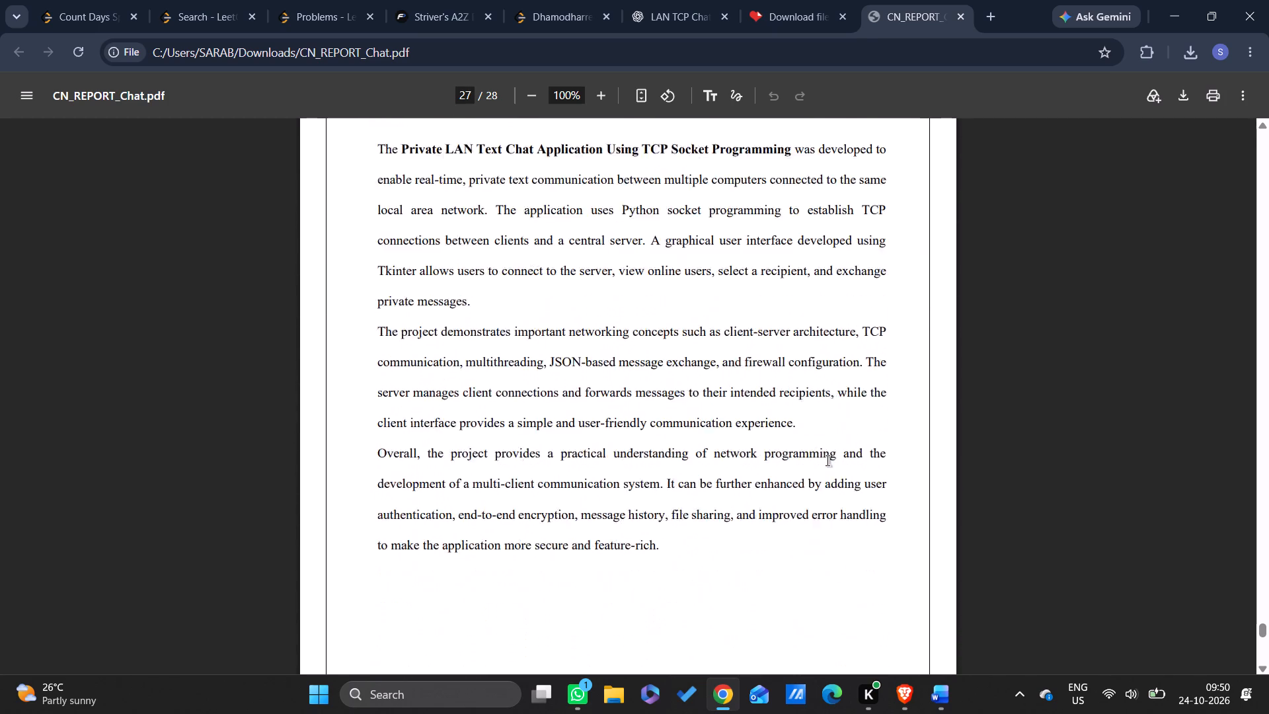
pyautogui.scroll(-1, 827, 461)
pyautogui.scroll(2, 827, 461)
pyautogui.scroll(-4, 827, 461)
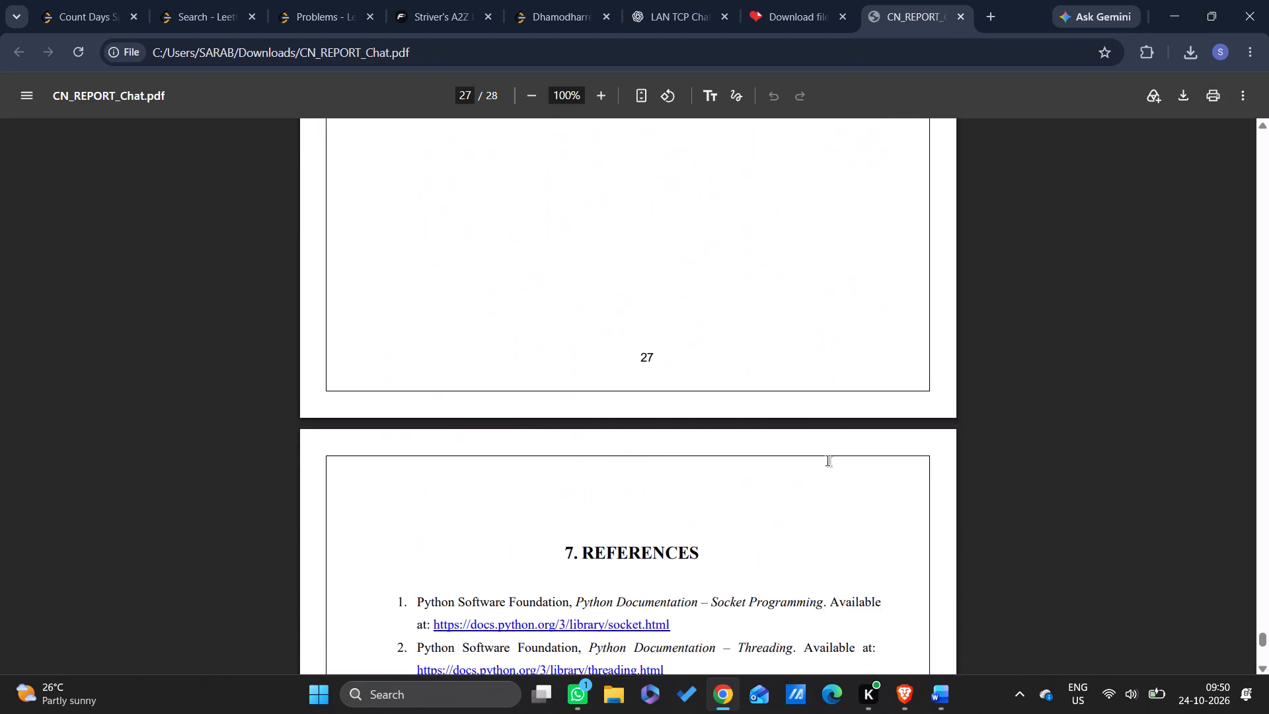
pyautogui.scroll(-2, 827, 461)
pyautogui.scroll(1, 827, 461)
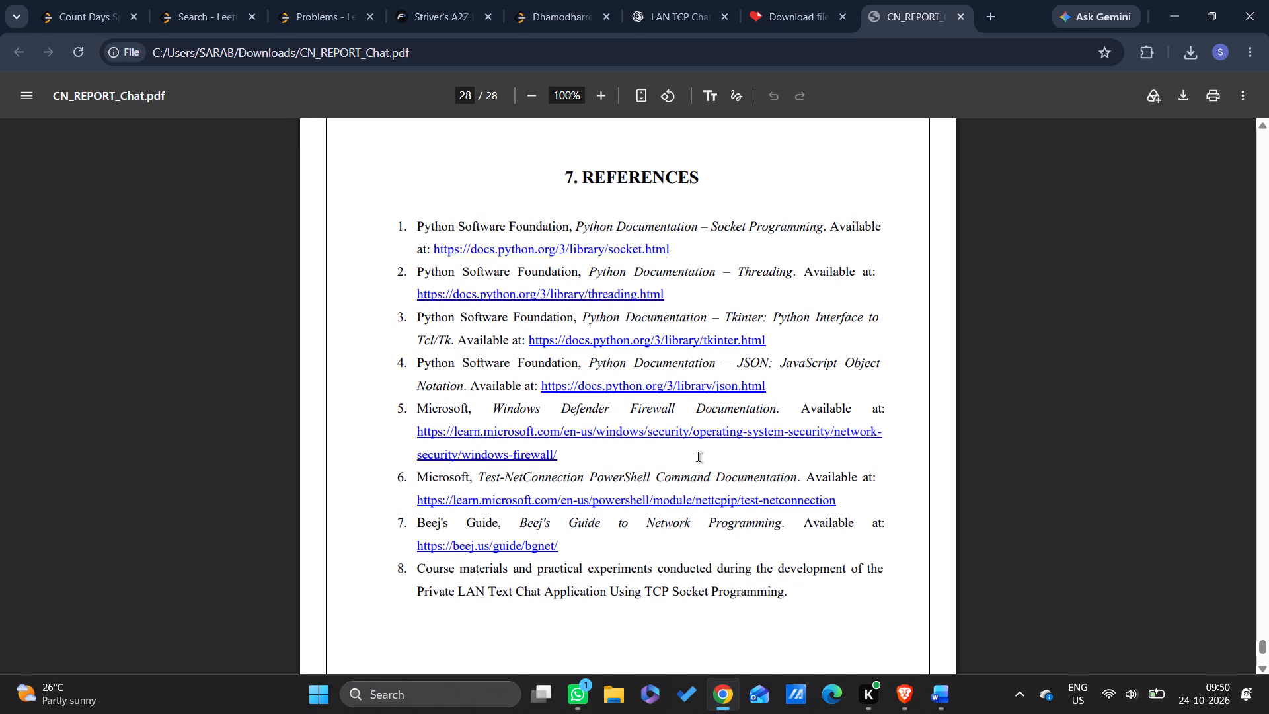
pyautogui.scroll(3, 698, 457)
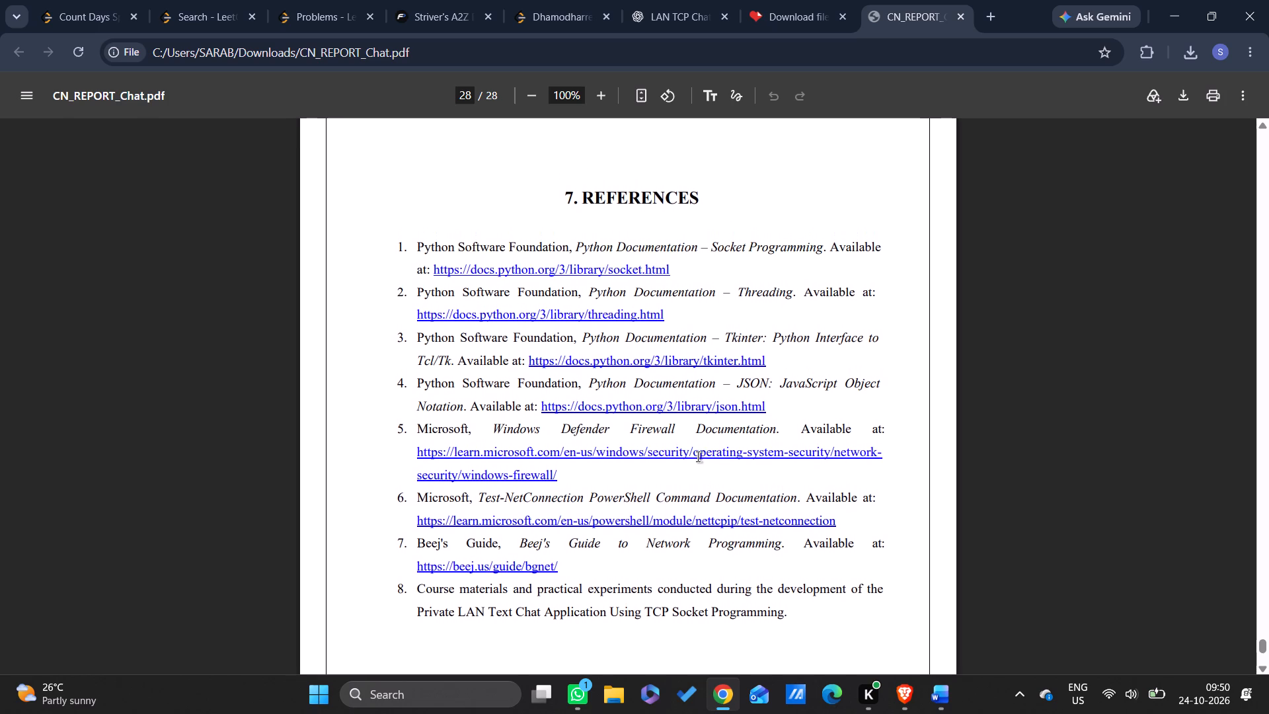